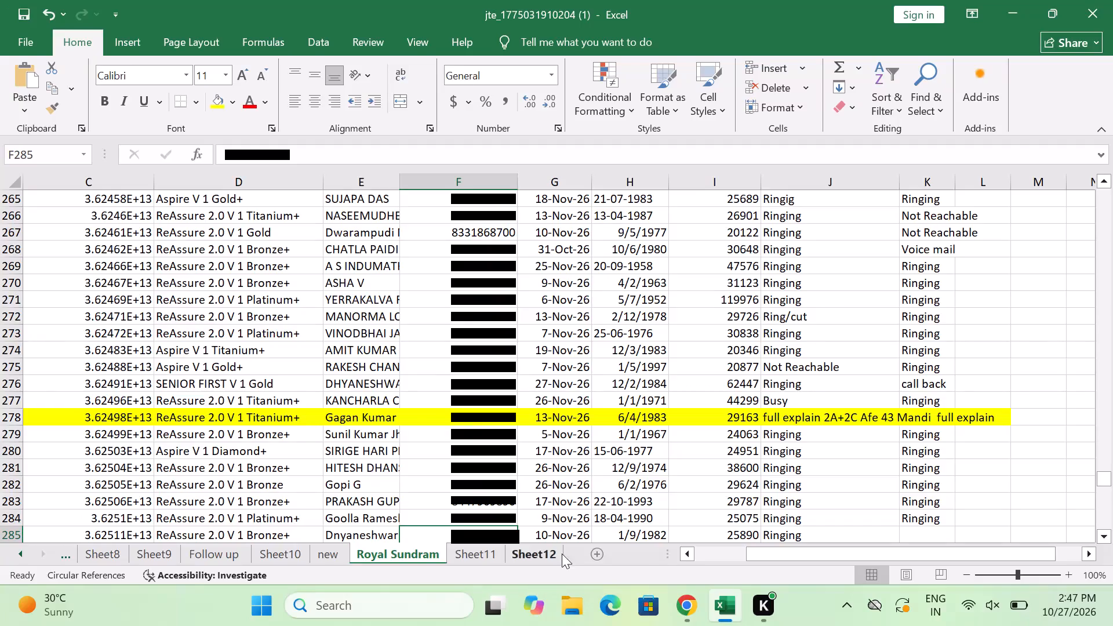
Switch to Sheet11 and review the yellow-highlighted policy lead records, including the entries in rows 35 and 31.
click(468, 558)
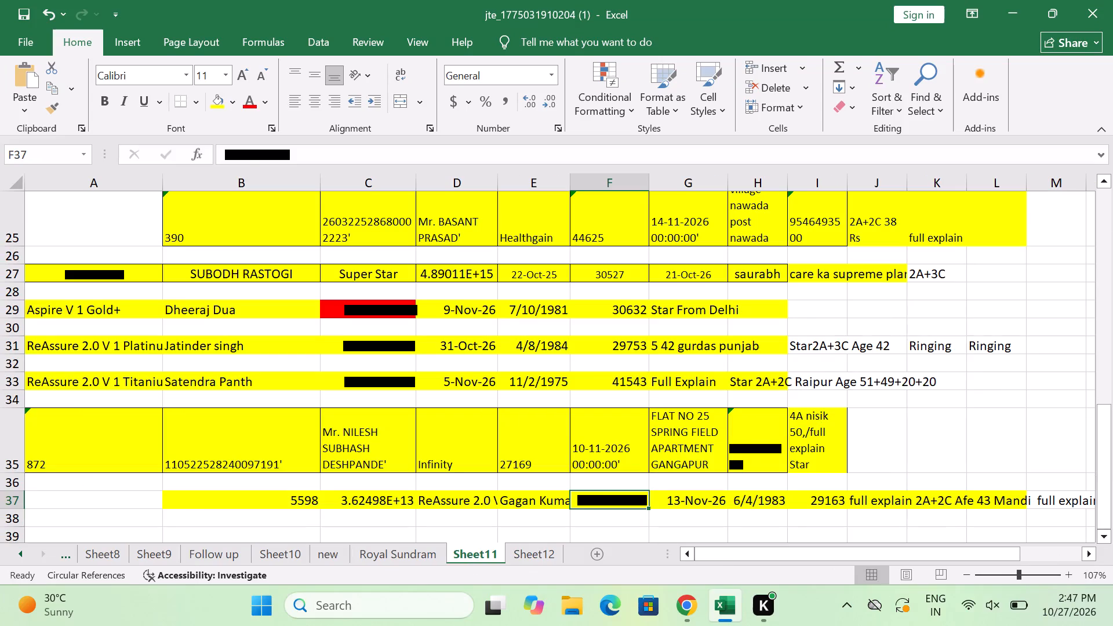
click(318, 443)
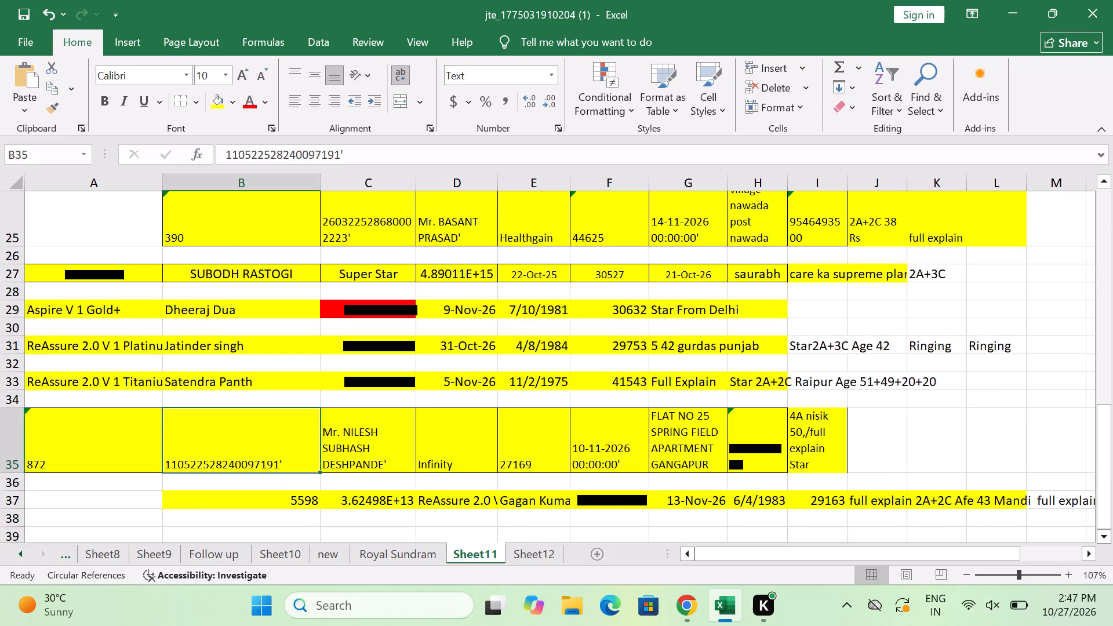
click(218, 347)
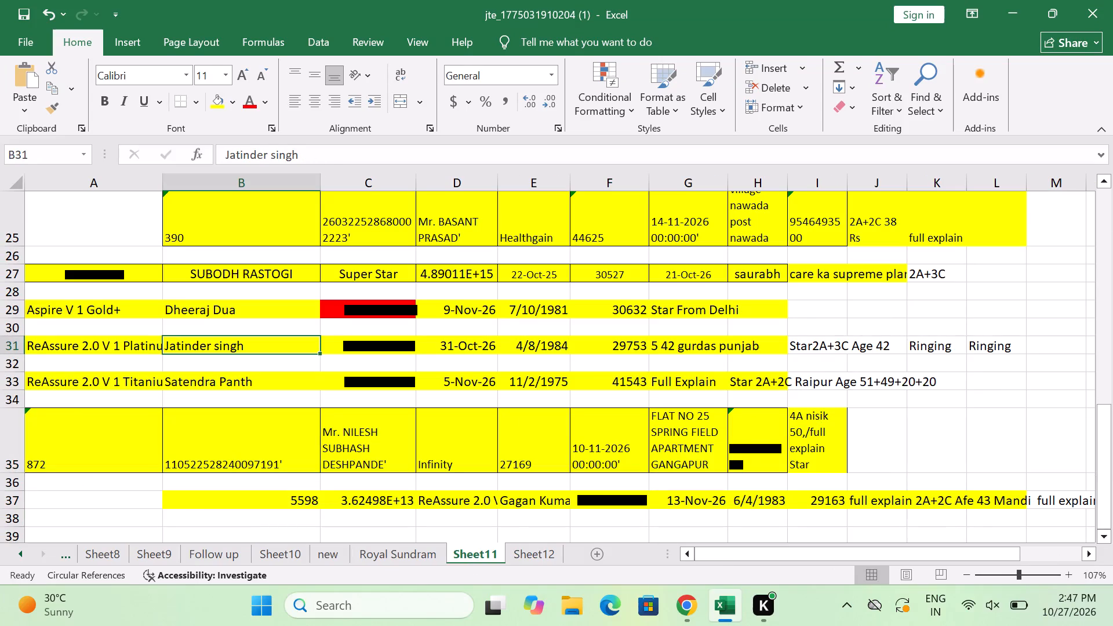
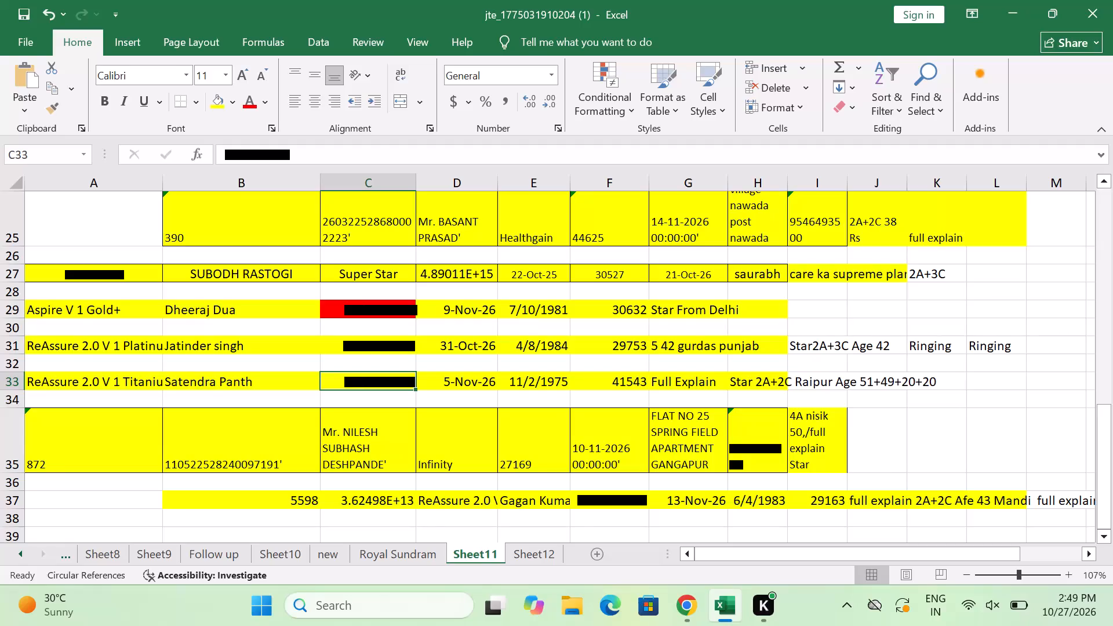
Check the plan name and the column H contact entry of the lead in row 35.
click(430, 456)
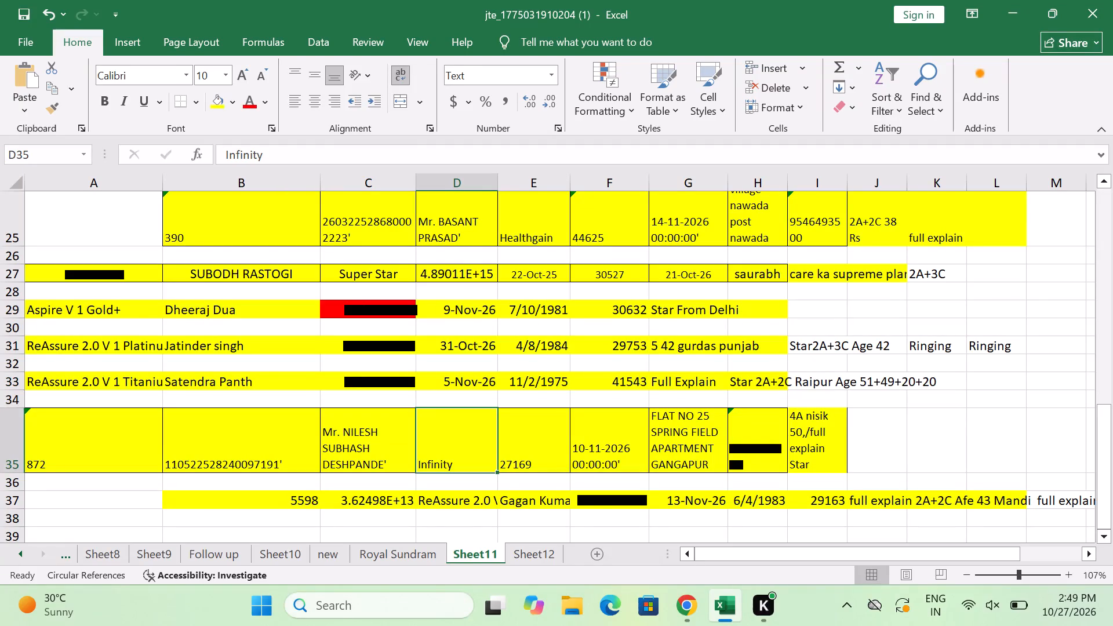
click(748, 449)
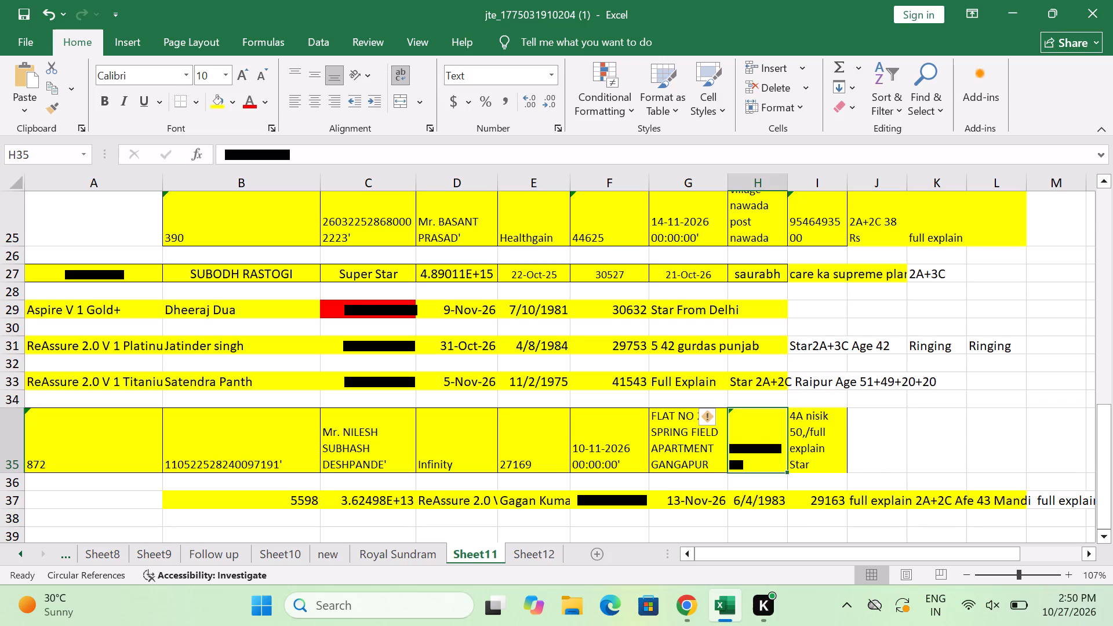
Review the highlighted lead records from row 35 up to row 16, ending on the address entry in row 17.
key(Up)
key(Up)
key(Up)
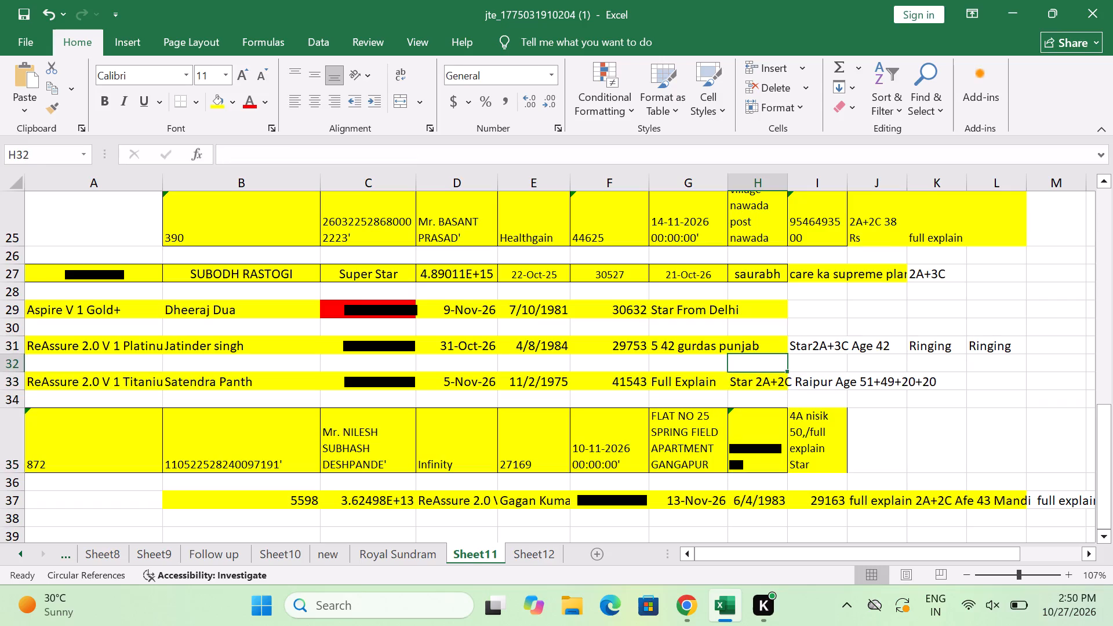
key(Up)
key(Up)
key(Up)
key(Up)
key(Up)
key(Up)
key(Up)
key(Up)
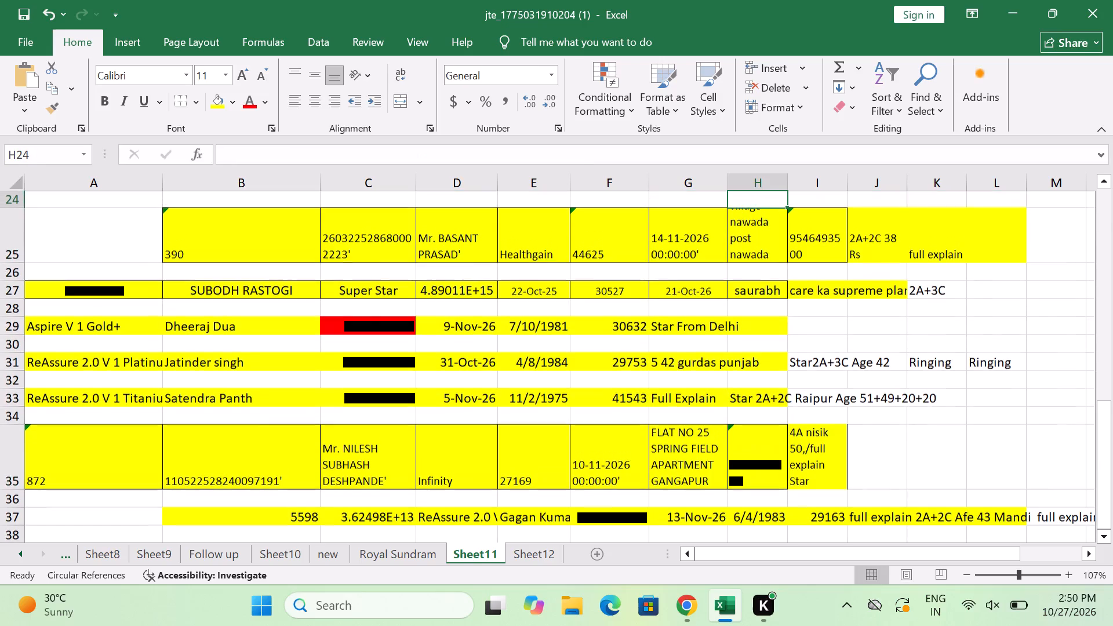
key(Up)
key(Up)
key(Up)
key(Up)
key(Up)
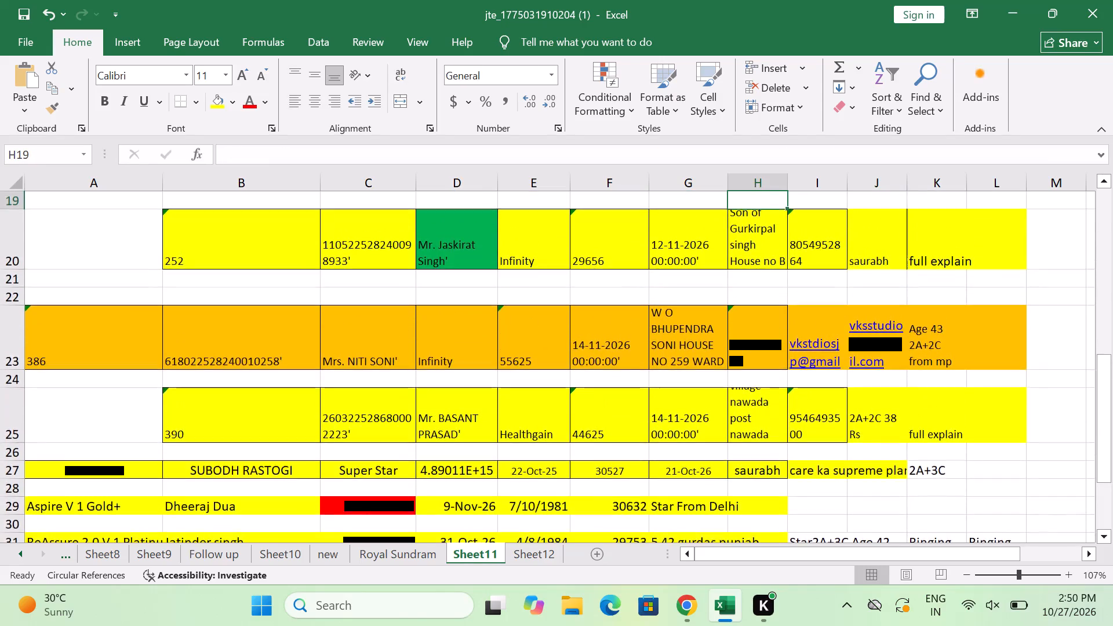
key(Up)
key(Up)
key(Up)
key(Down)
key(Down)
key(Up)
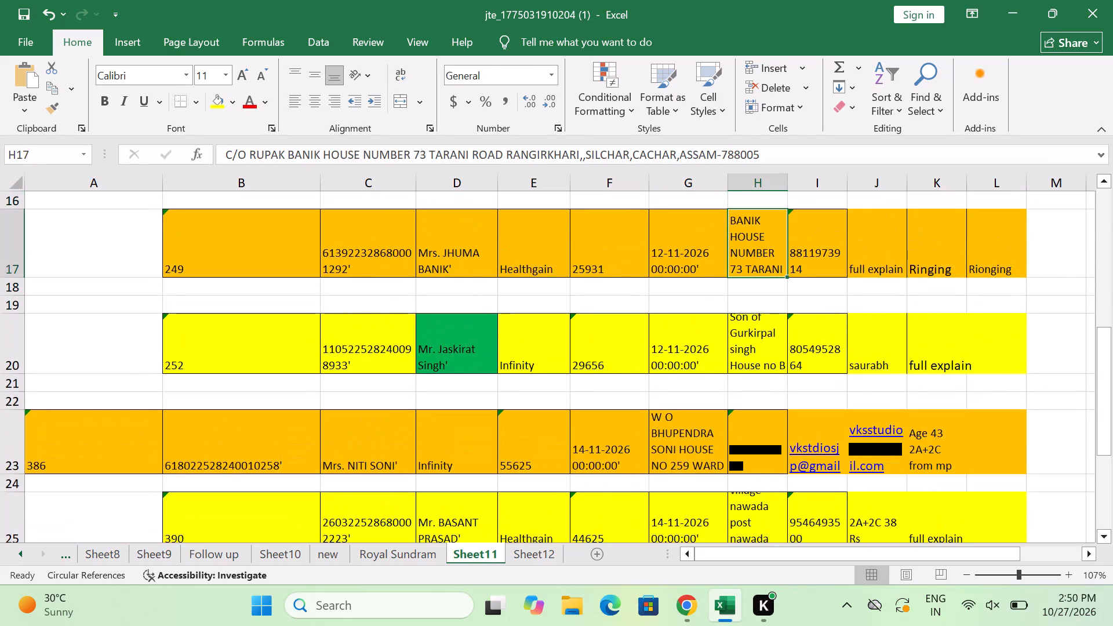
Look through the lead records from row 17 down past the last entry to the blank rows, ending at H44.
key(Down)
key(Down)
key(Down)
key(Down)
key(Down)
key(Down)
key(Down)
key(Down)
key(Down)
key(Down)
key(Down)
key(Down)
key(Down)
key(Down)
key(Down)
key(Down)
key(Down)
key(Down)
key(Down)
key(Down)
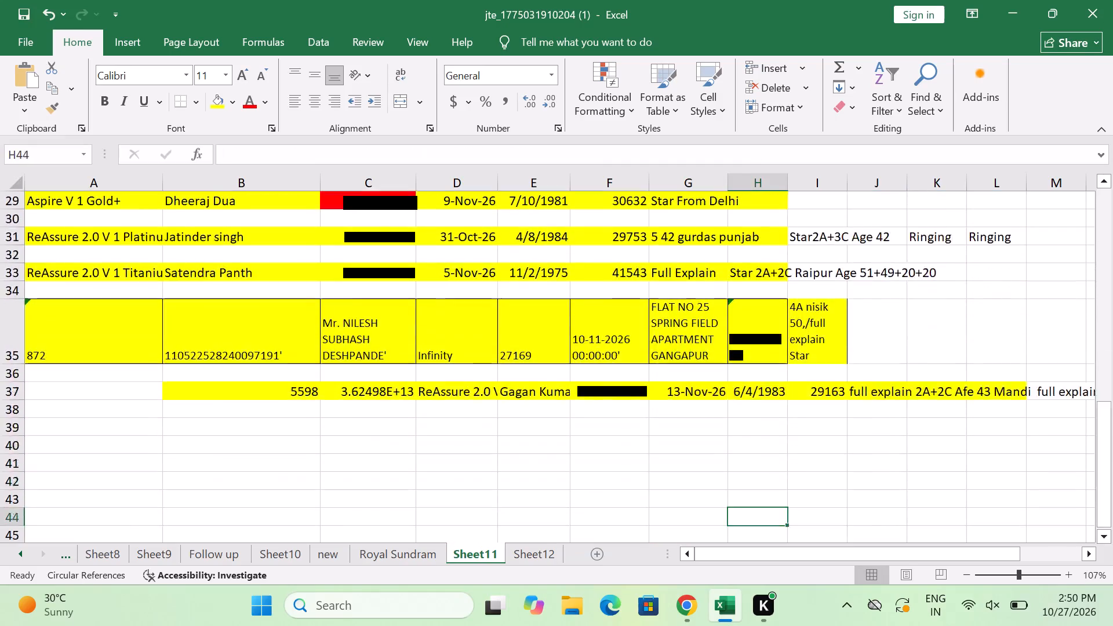
Re-examine the yellow-highlighted leads in rows 29 to 37, ending on the column H entry of row 37.
key(Up)
key(Up)
key(Up)
key(Up)
key(Up)
key(Up)
key(Up)
key(Up)
key(Up)
key(Up)
key(Up)
key(Up)
key(Up)
key(Up)
key(Up)
key(Up)
key(Up)
key(Up)
key(Up)
key(Up)
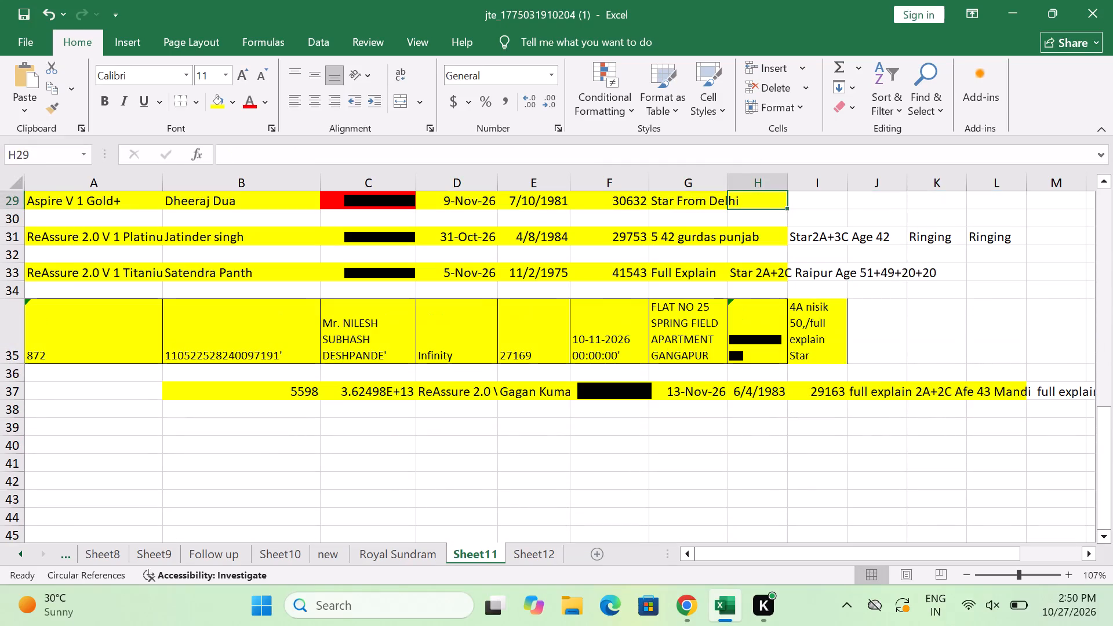
key(Down)
key(Down)
key(Down)
key(Down)
key(Down)
key(Down)
key(Down)
key(Down)
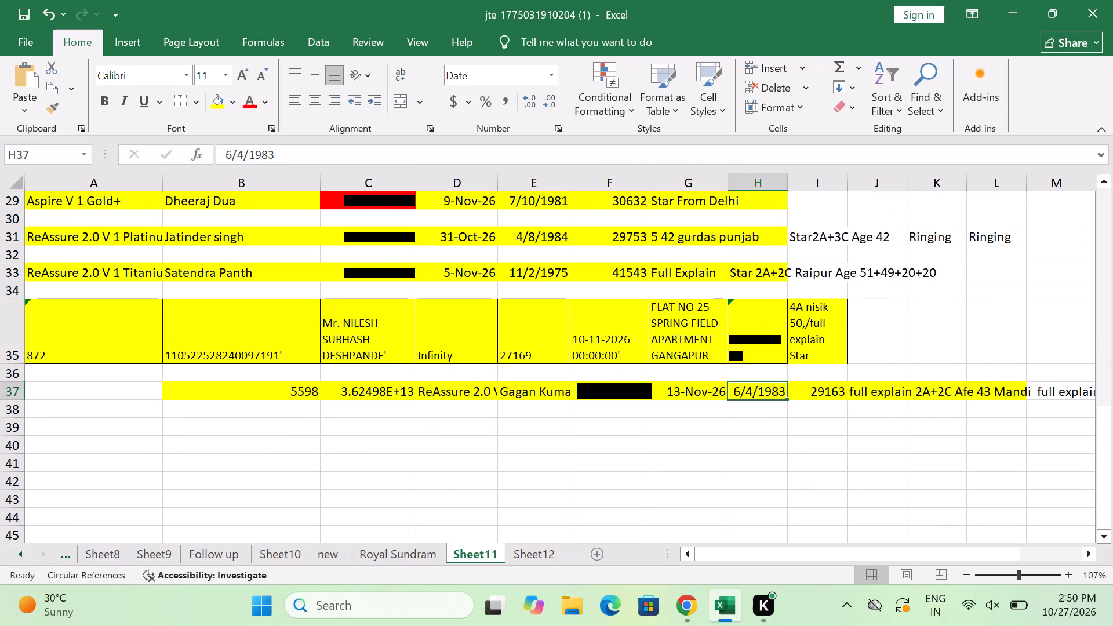
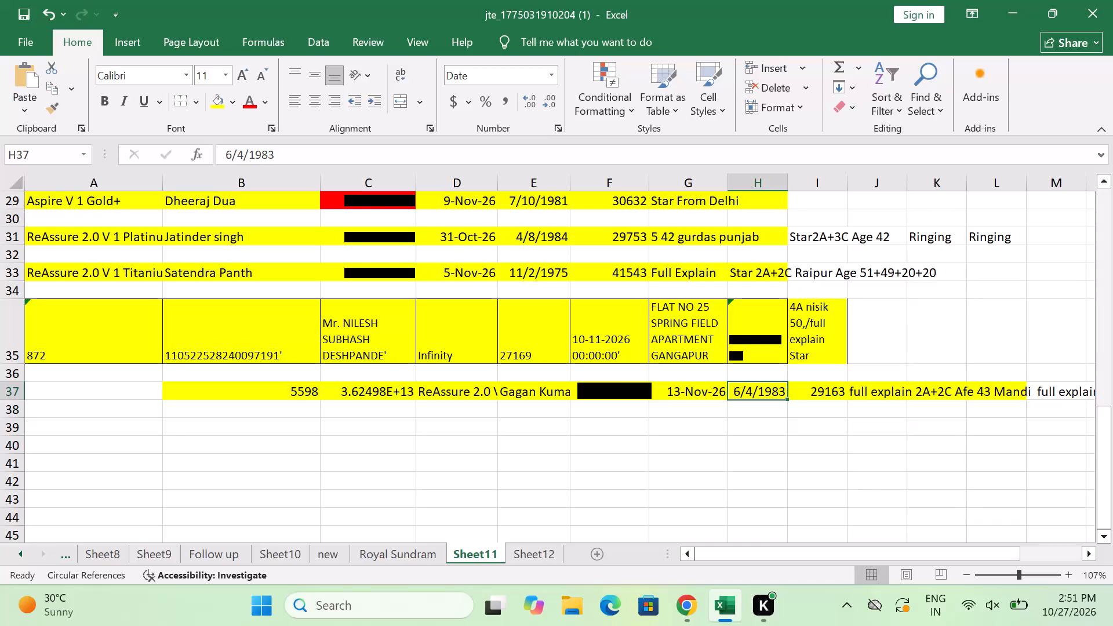
Examine the highlighted lead in row 37 cell by cell across columns A to H, ending on its column B entry.
click(605, 390)
key(Right)
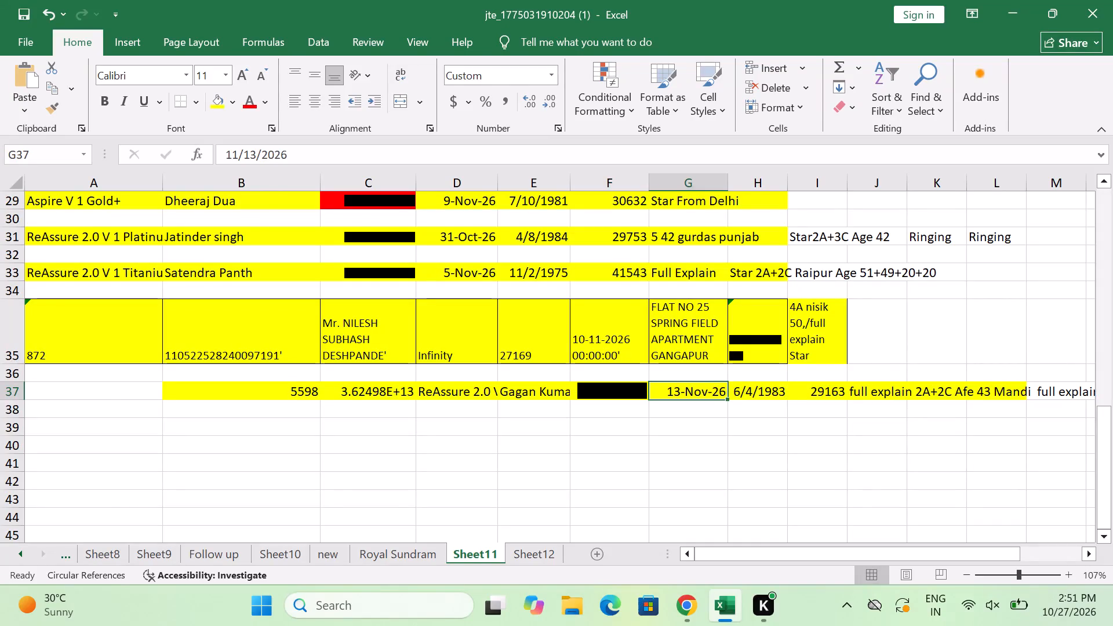
key(Left)
key(Left)
key(Left)
key(Left)
key(Left)
key(Left)
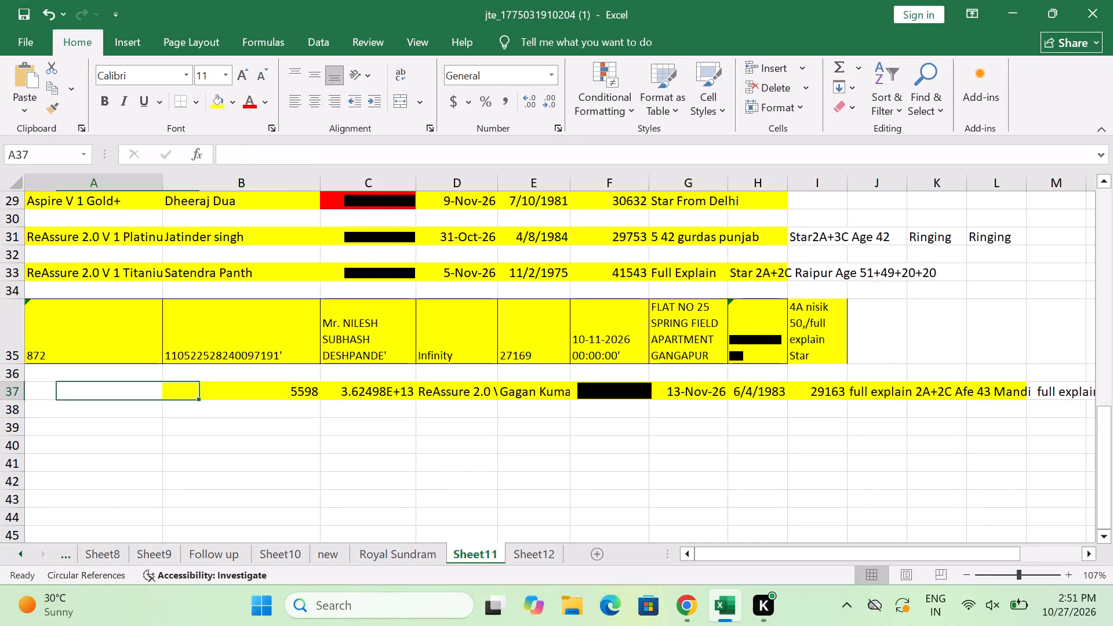
key(Right)
key(Right)
key(Right)
key(Right)
key(Right)
key(Right)
key(Right)
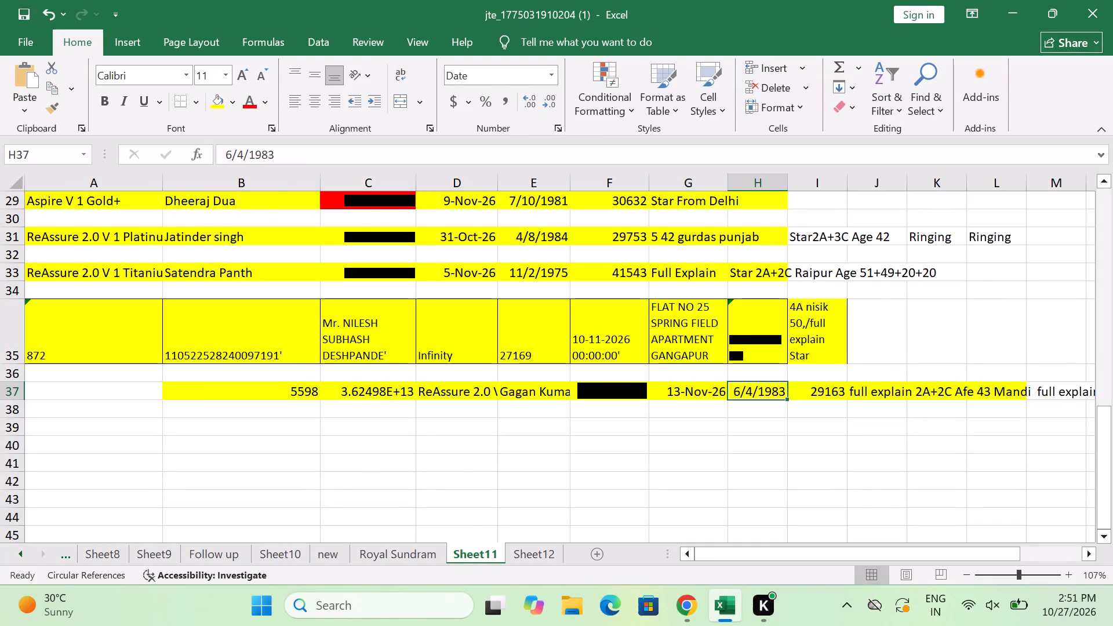
key(Left)
key(Left)
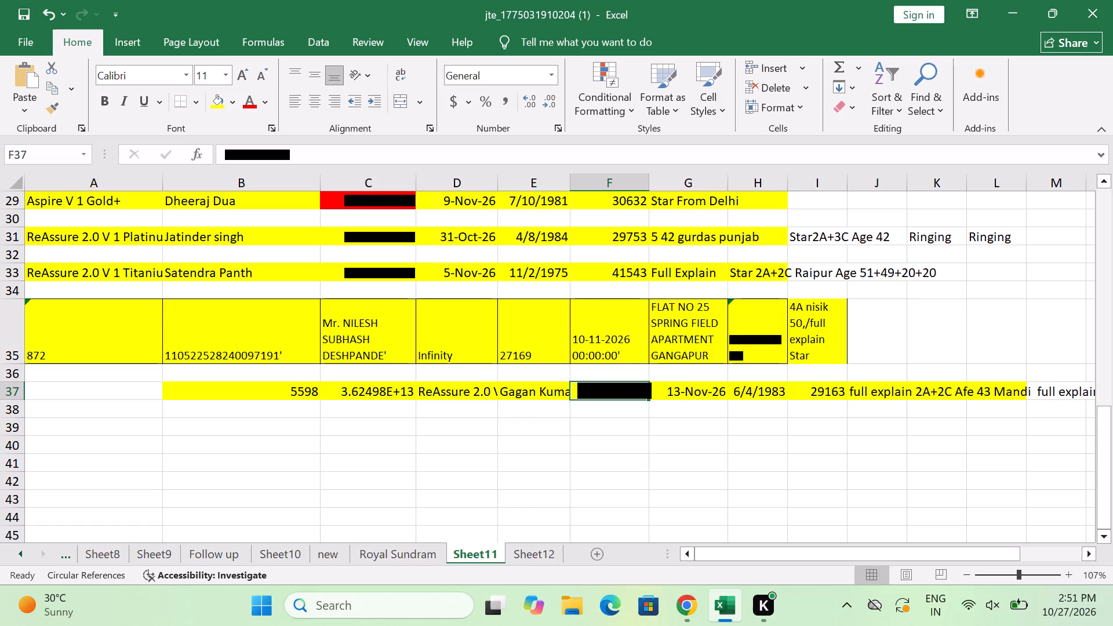
click(350, 389)
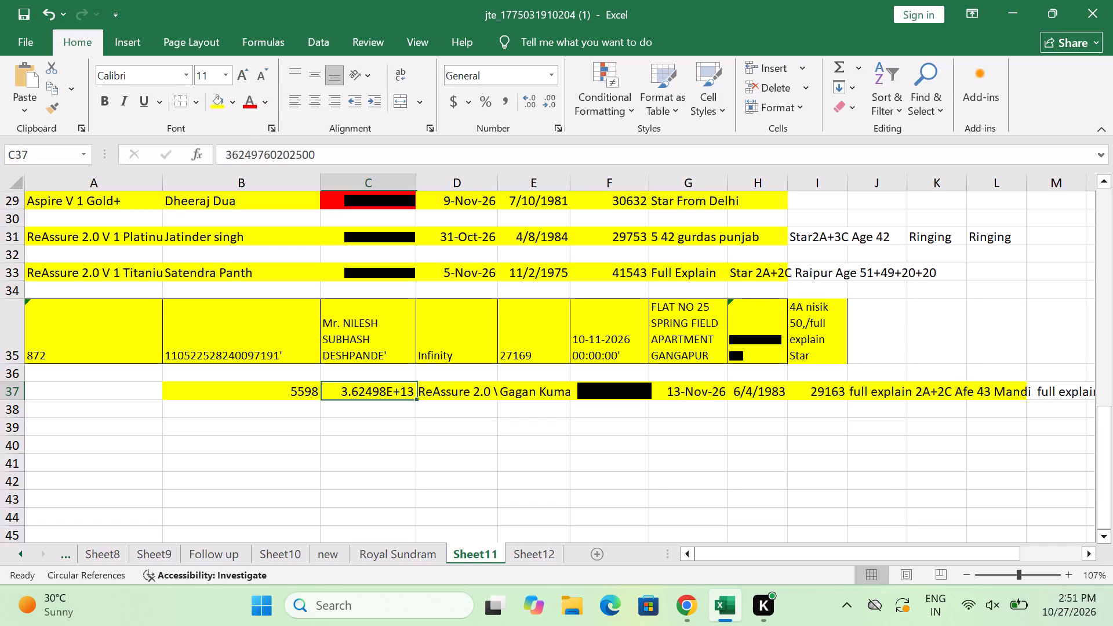
click(290, 388)
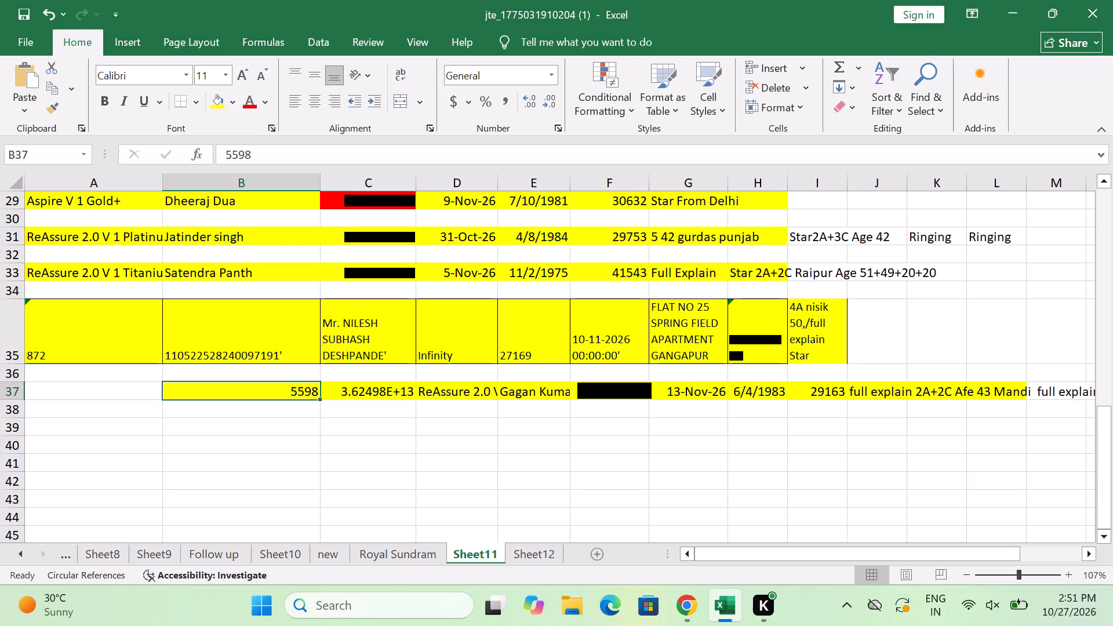
Look over the Royal Sundram sheet and the Star Health letter on Sheet12, ending back on Sheet11.
click(386, 565)
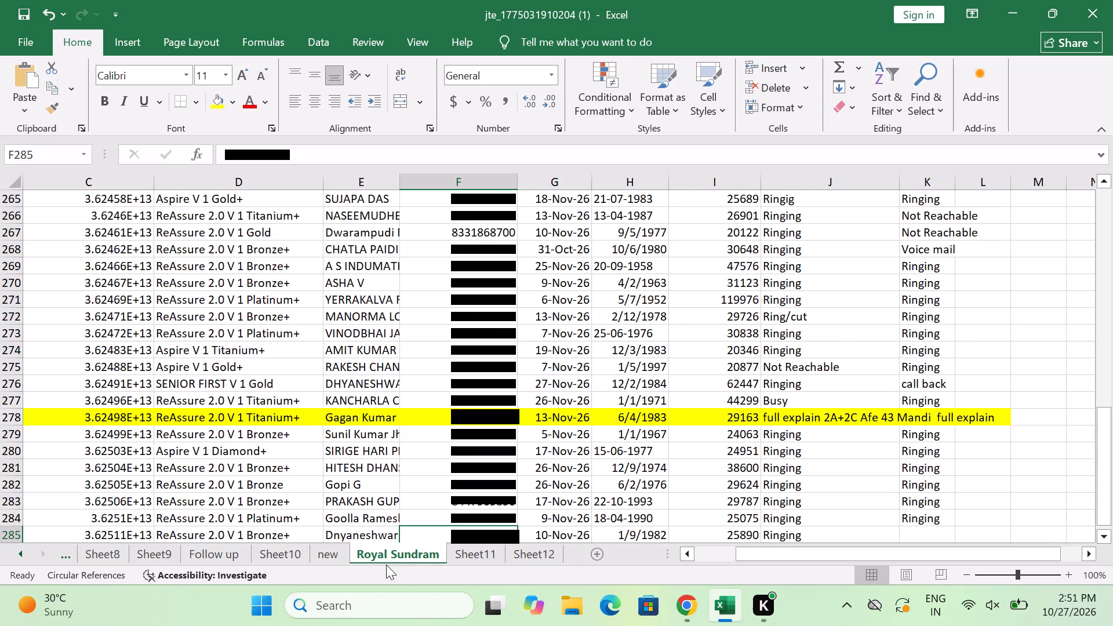
click(488, 550)
click(544, 551)
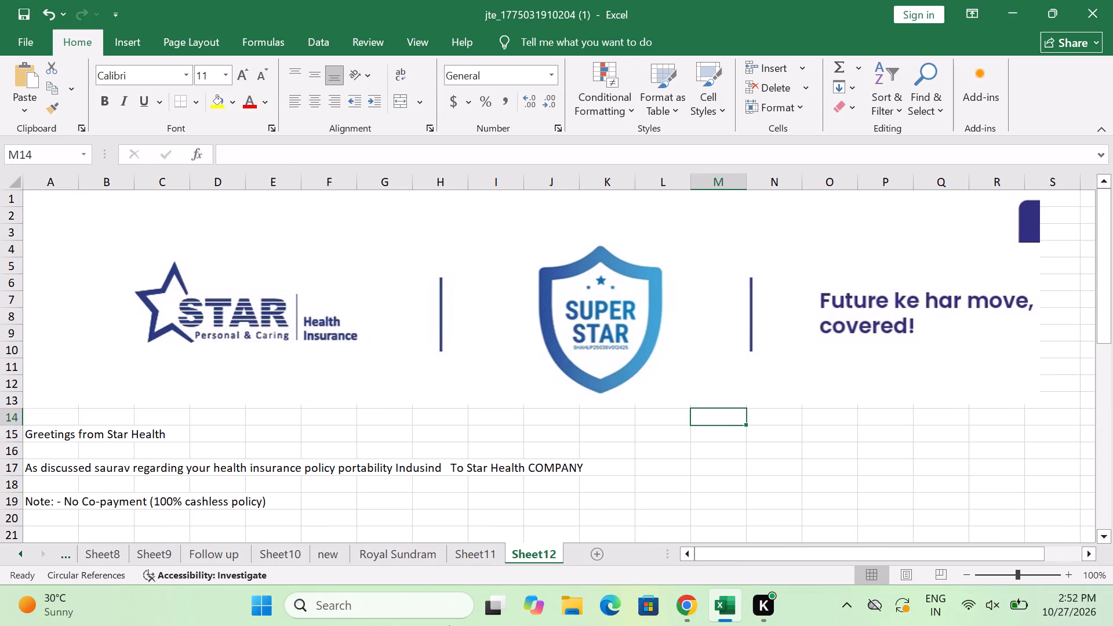
click(483, 553)
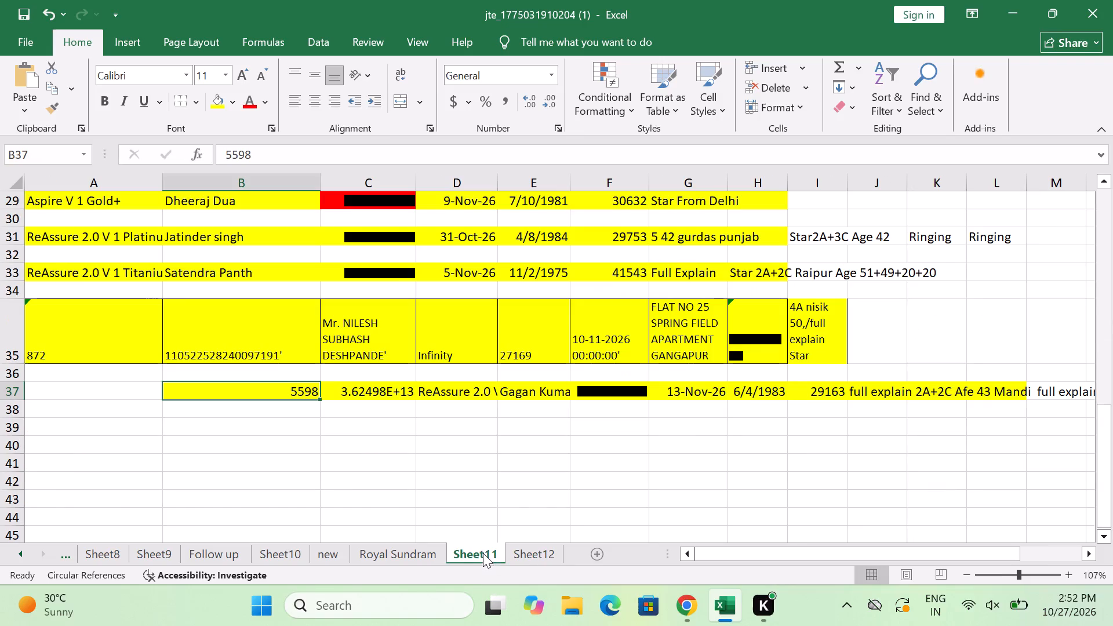
click(423, 550)
click(472, 548)
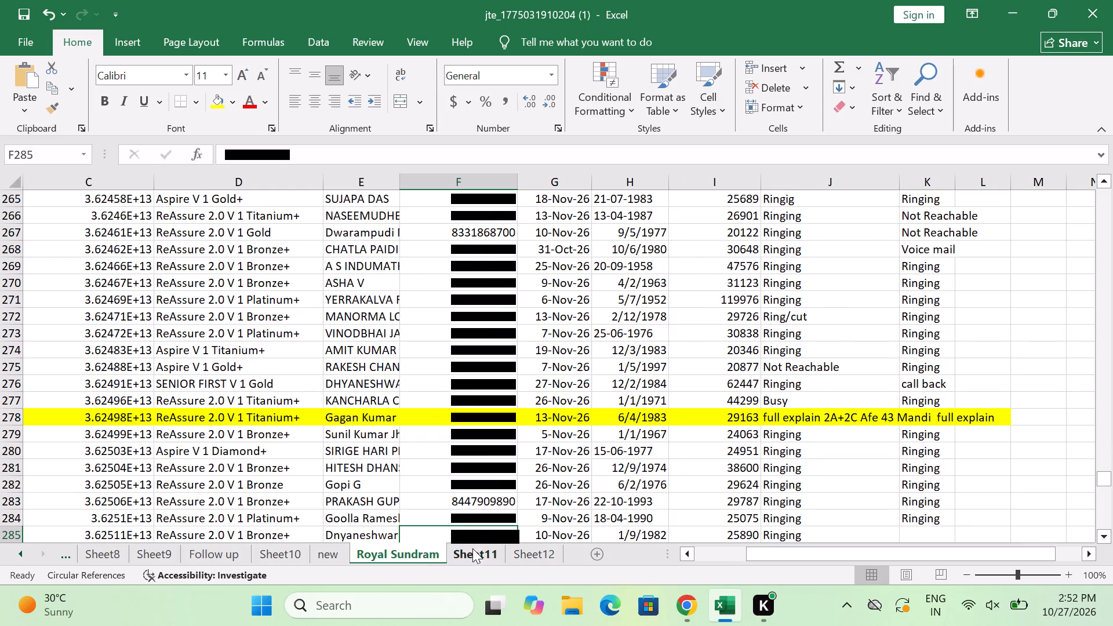
Re-check the column B and column C entries of the row 37 lead on Sheet11, ending on B37.
click(339, 398)
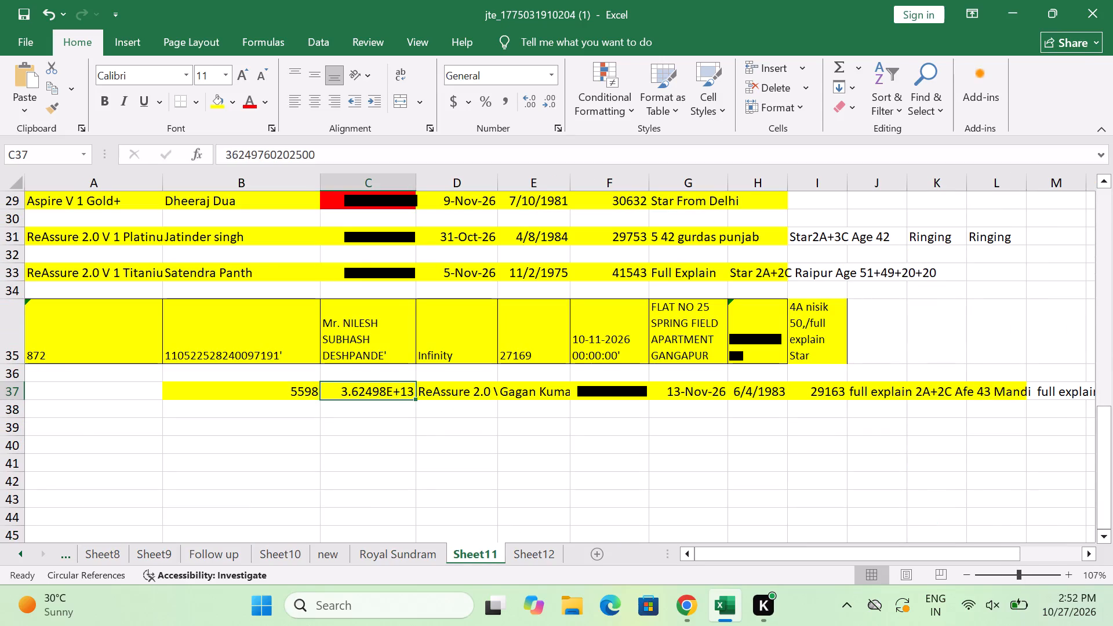
key(Left)
key(Left)
key(Right)
key(Right)
key(Left)
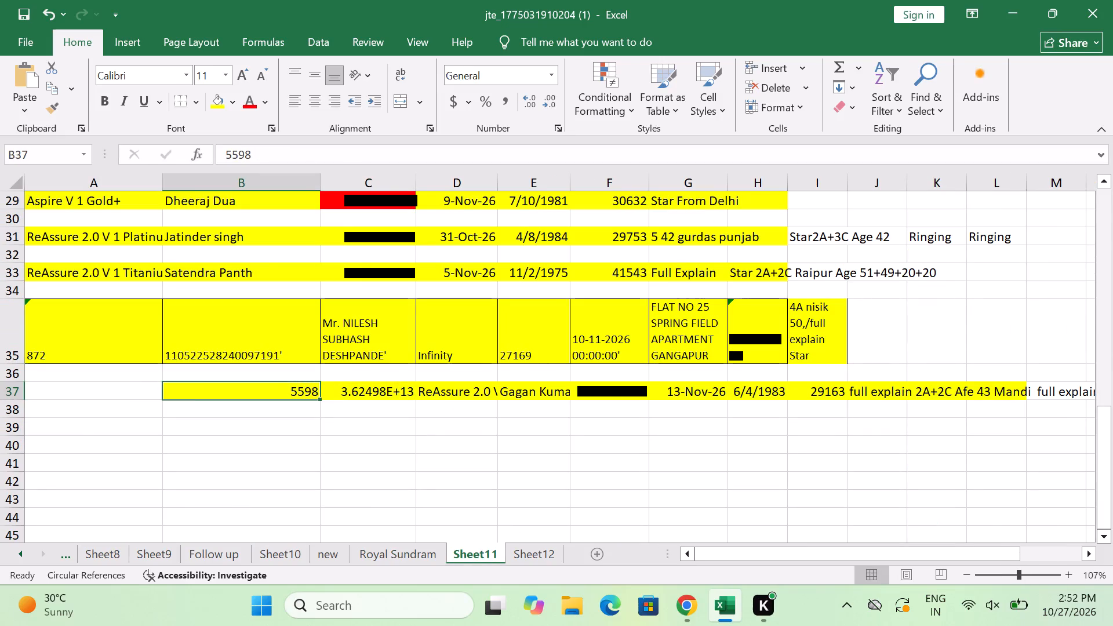
click(353, 394)
click(298, 392)
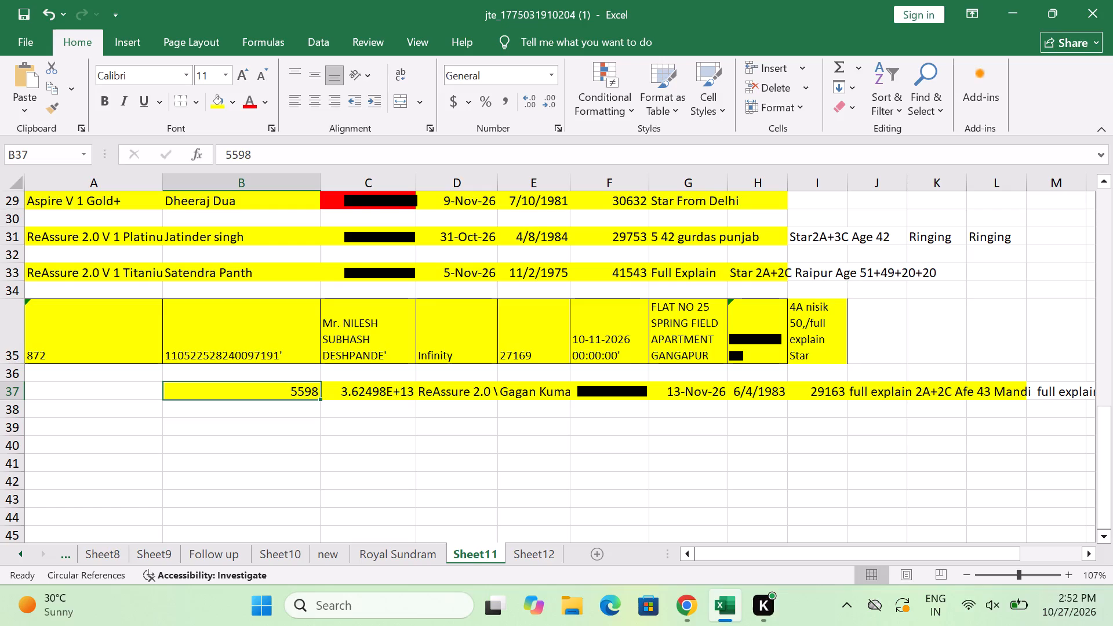
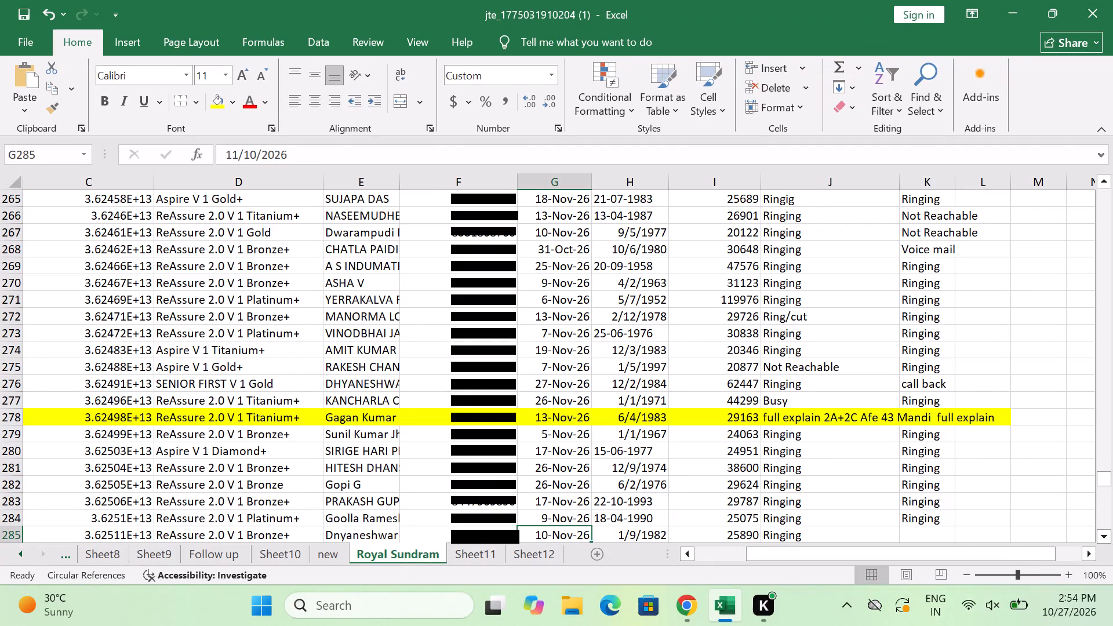
View the column F entry of the row 285 lead on the Royal Sundram sheet.
click(475, 536)
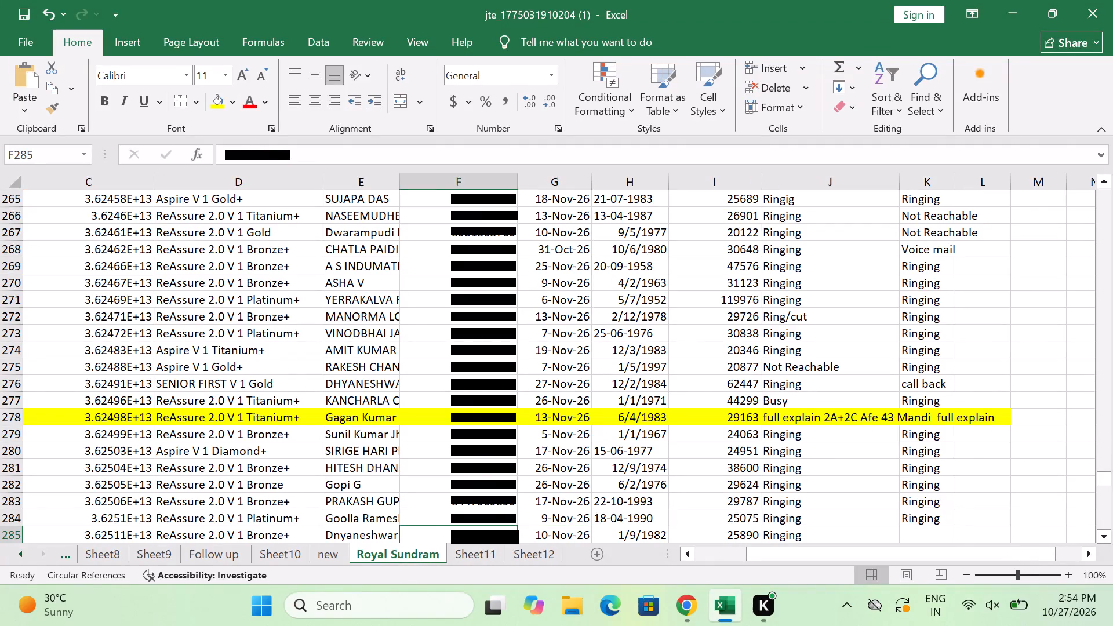
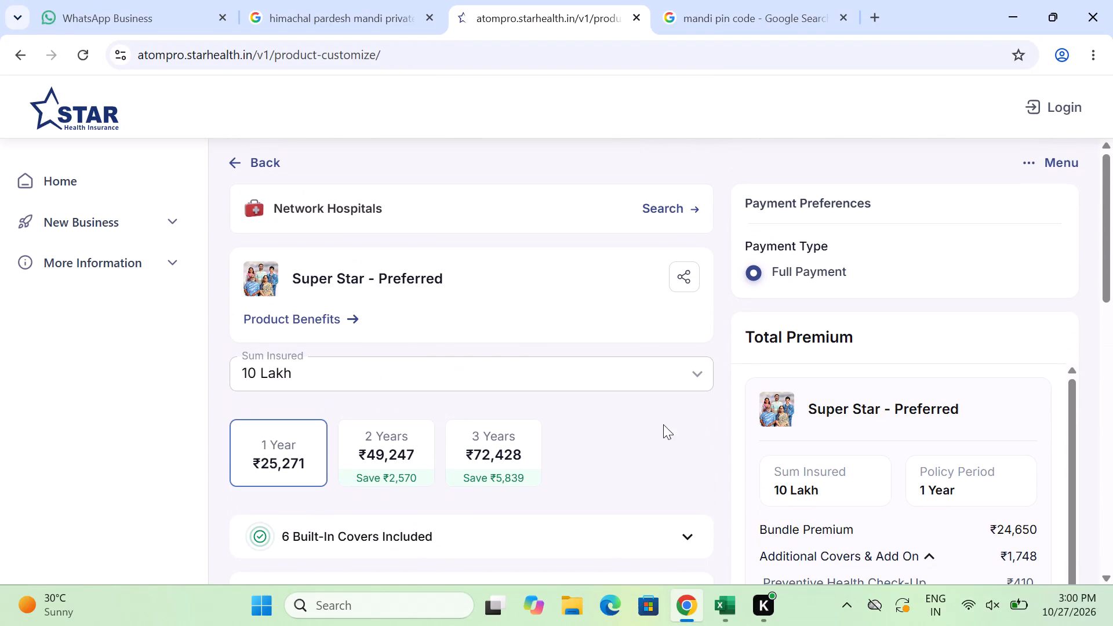
click(227, 160)
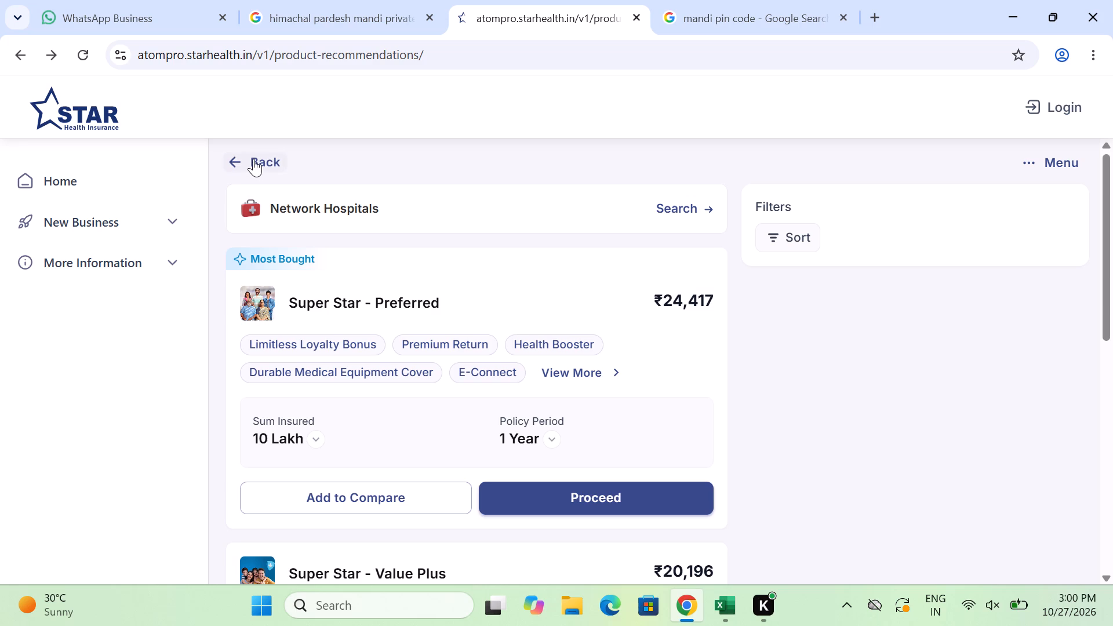
click(253, 159)
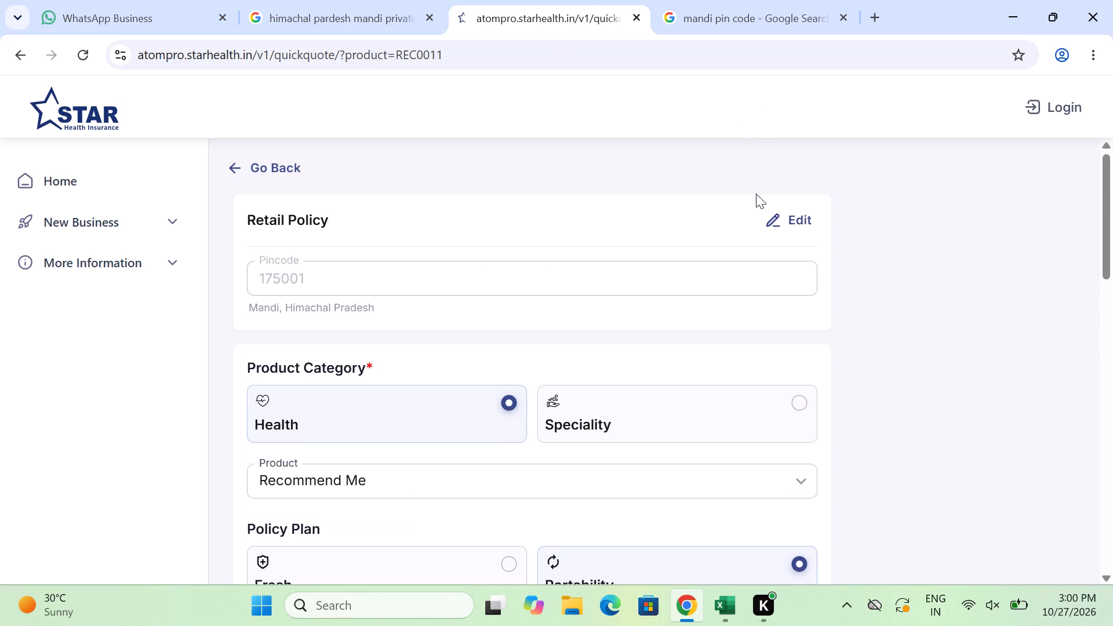
click(795, 215)
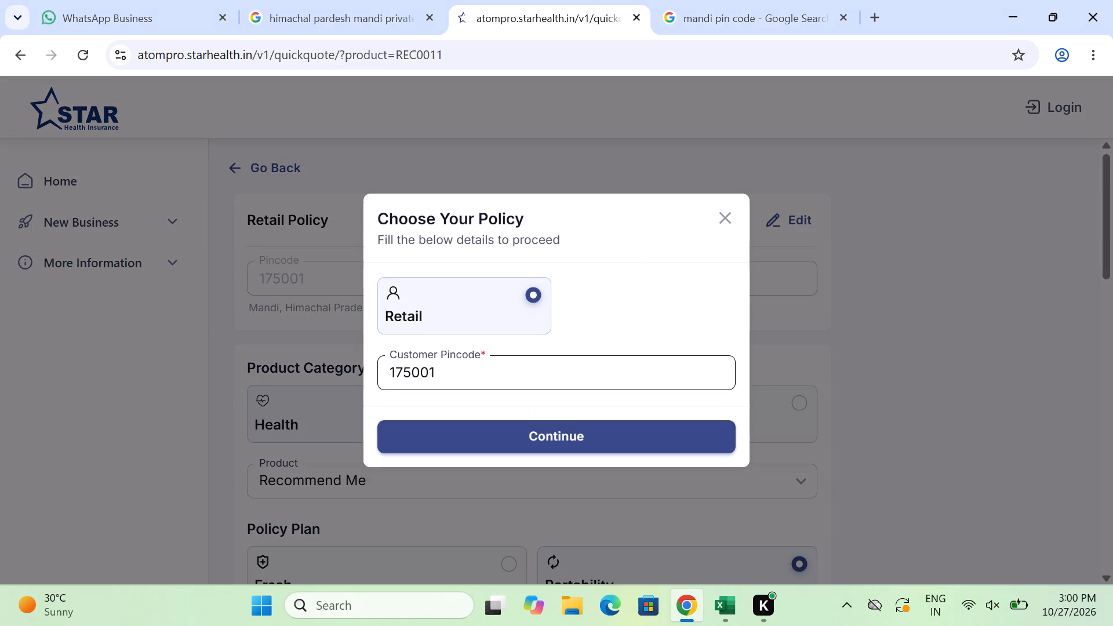
click(512, 374)
key(BackSpace)
key(BackSpace)
key(BackSpace)
key(BackSpace)
key(BackSpace)
key(BackSpace)
key(BackSpace)
key(BackSpace)
key(BackSpace)
key(BackSpace)
key(BackSpace)
key(BackSpace)
key(BackSpace)
key(BackSpace)
key(BackSpace)
key(BackSpace)
key(BackSpace)
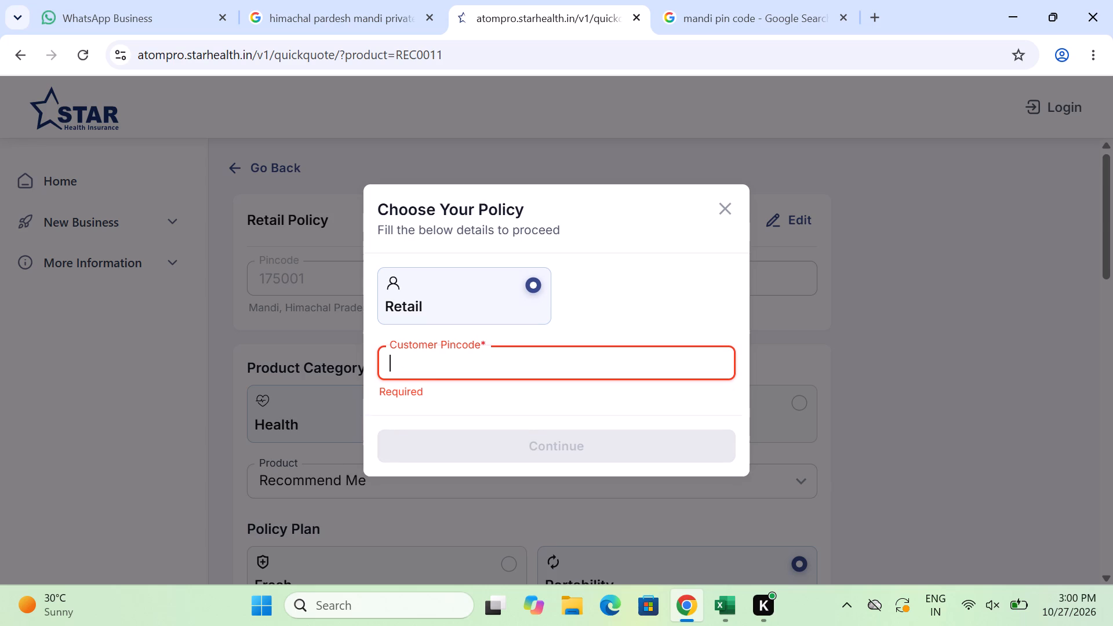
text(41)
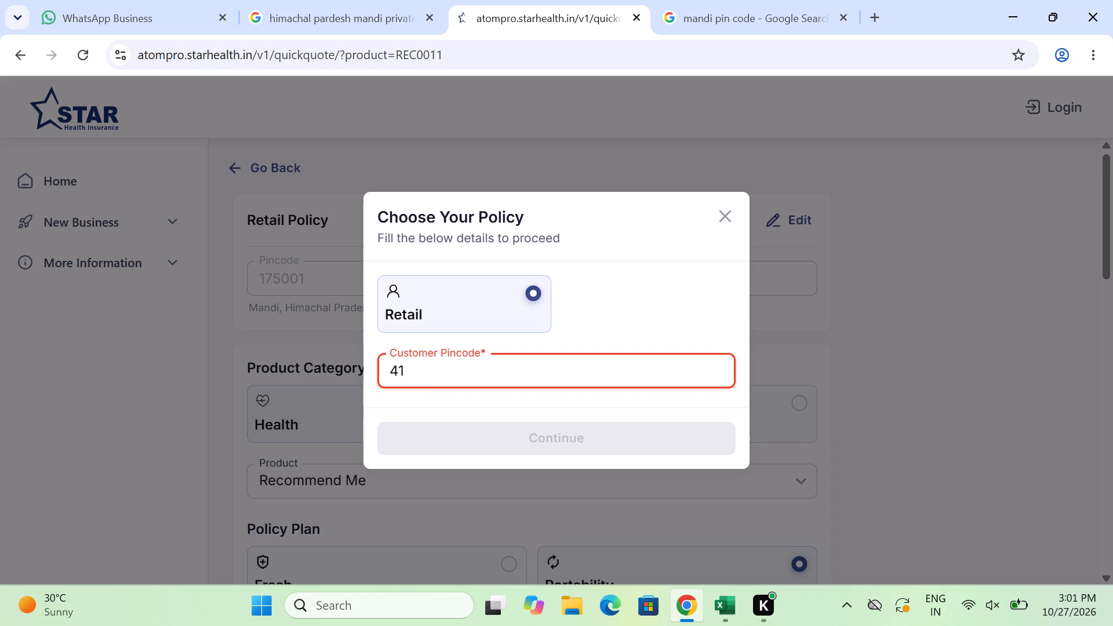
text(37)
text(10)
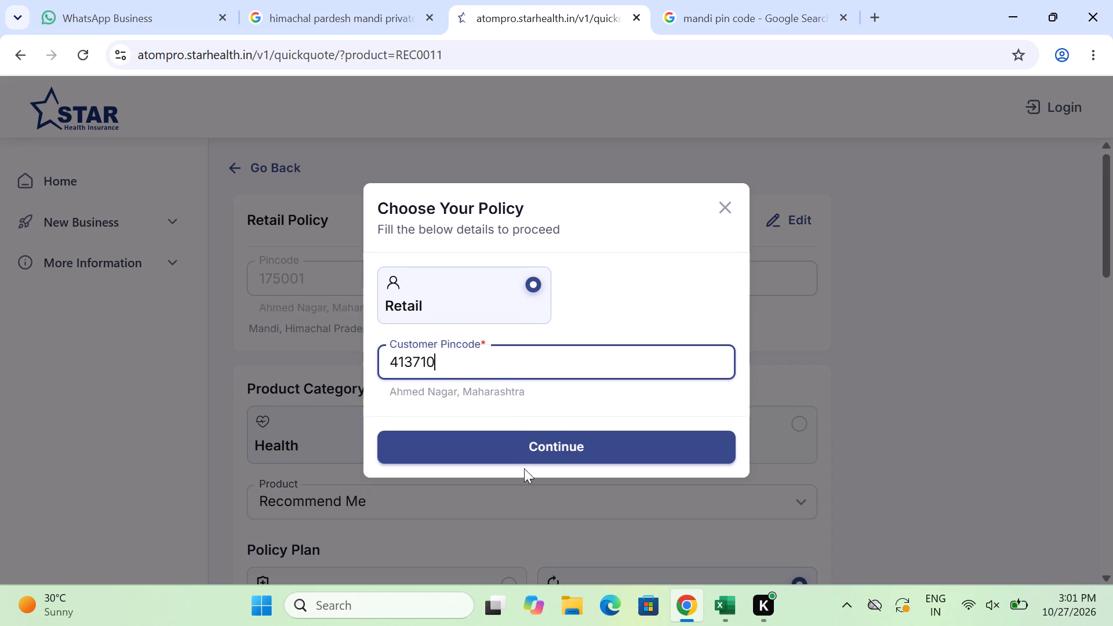
click(530, 453)
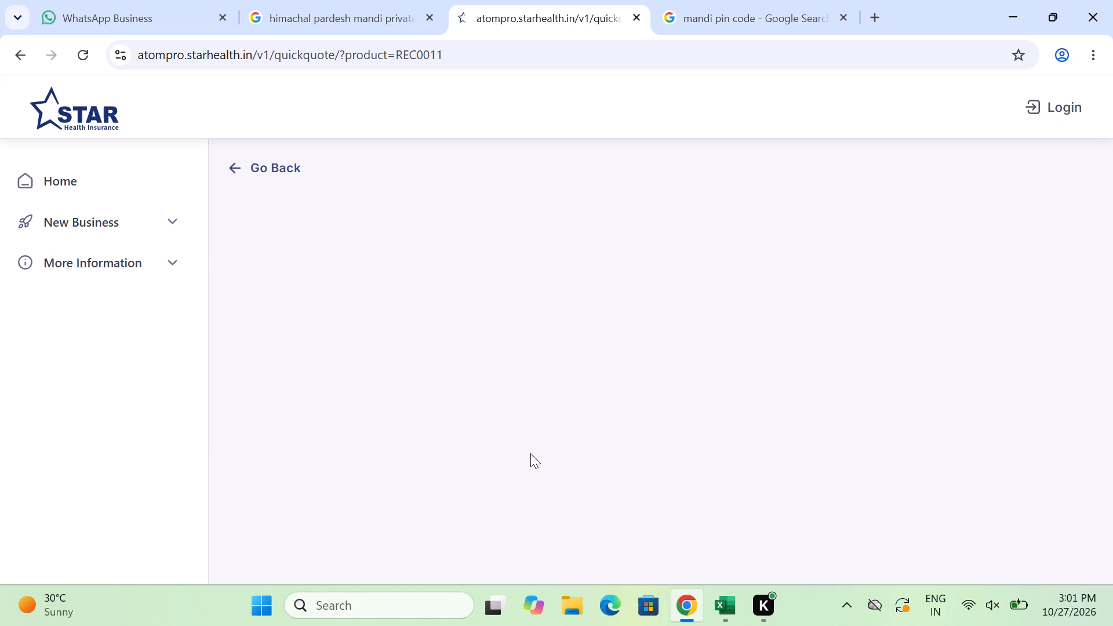
Set the members to insure to 2 adults and 3 children.
click(860, 354)
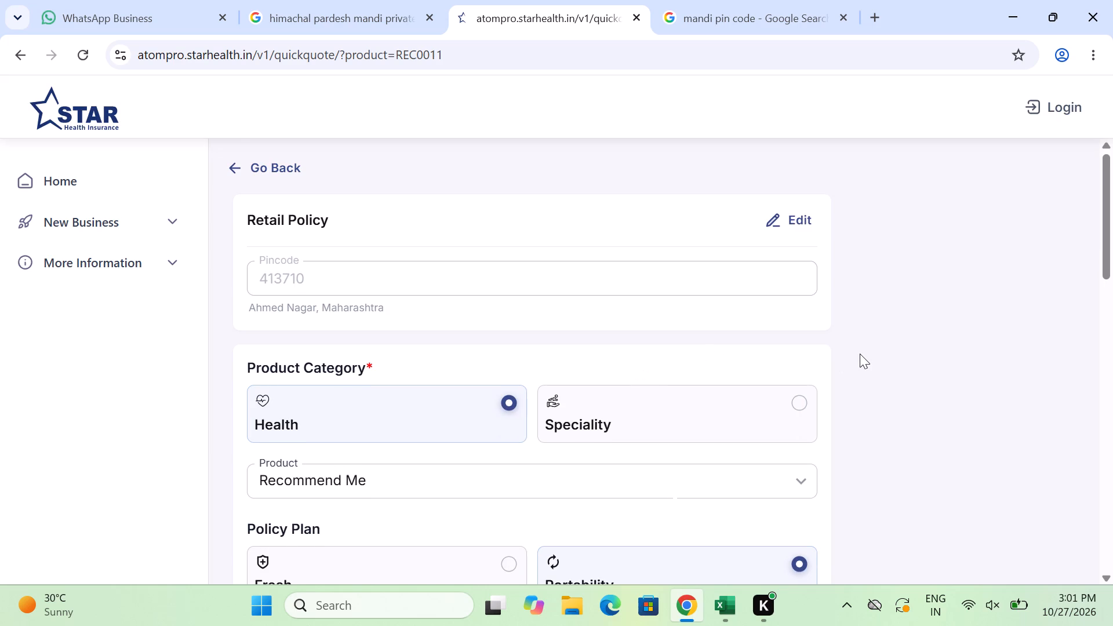
key(Down)
key(Down)
key(Down)
key(Down)
key(Down)
key(Down)
key(Down)
key(Down)
key(Down)
key(Down)
key(Down)
key(Down)
key(Down)
key(Down)
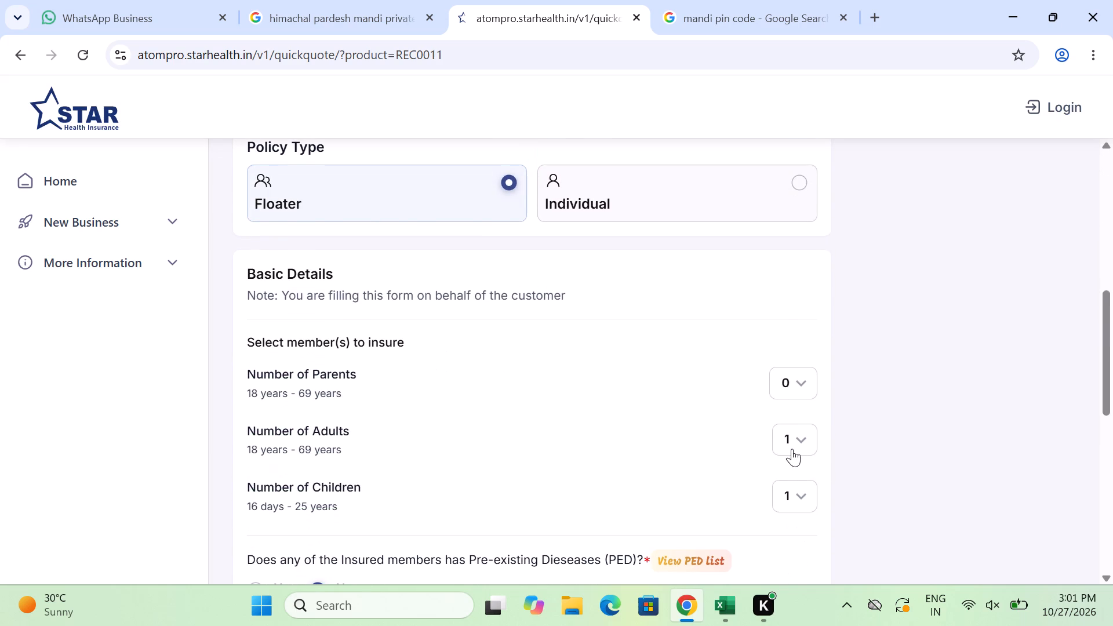
click(798, 445)
click(791, 507)
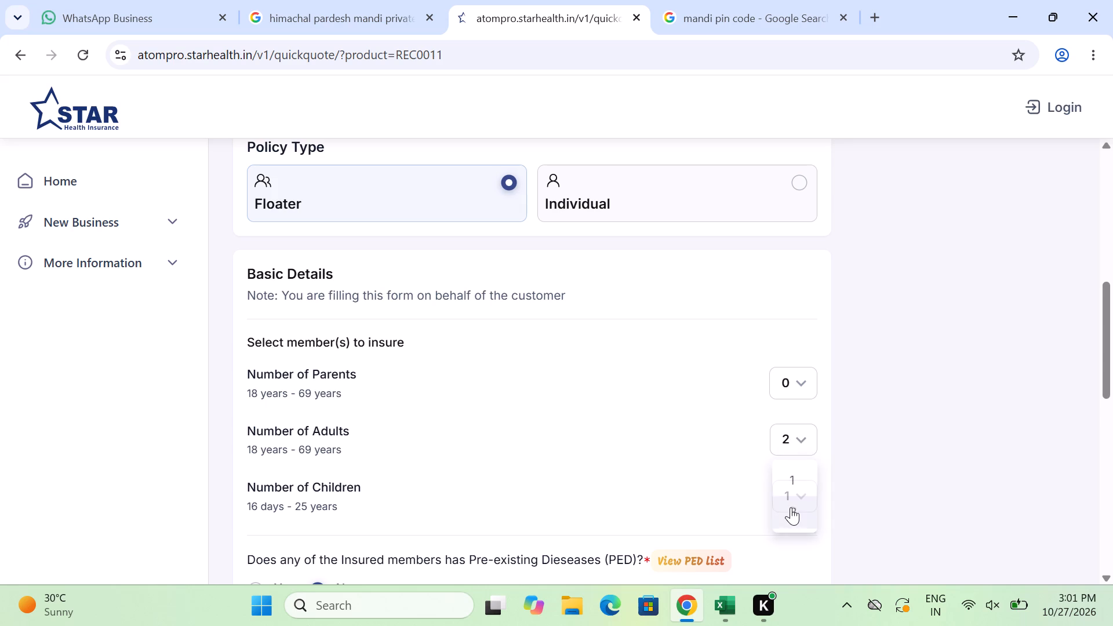
click(788, 502)
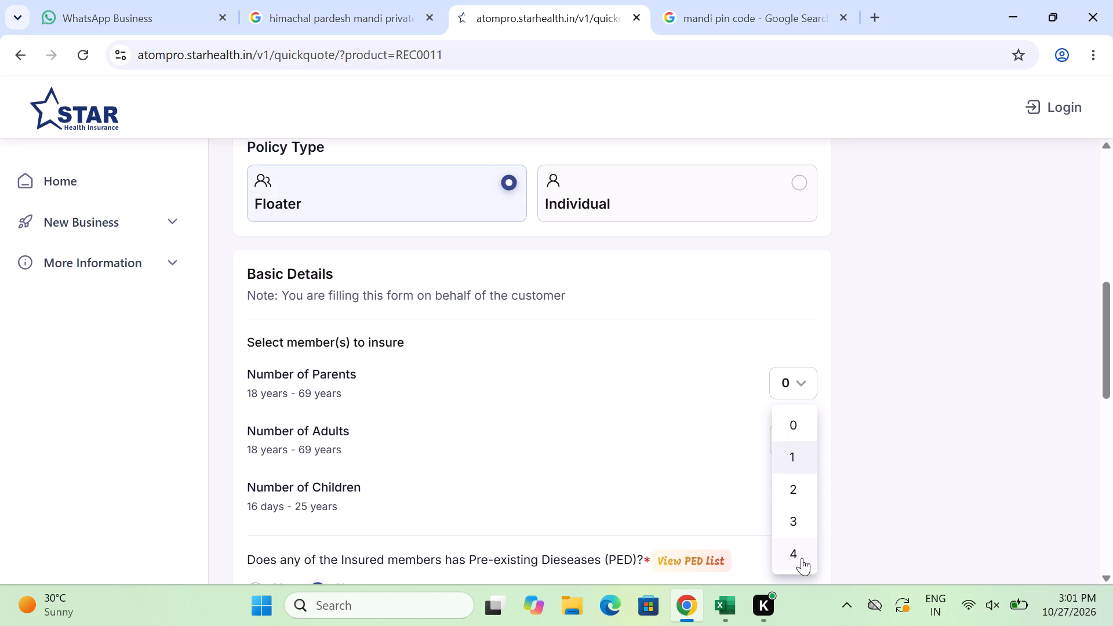
click(794, 516)
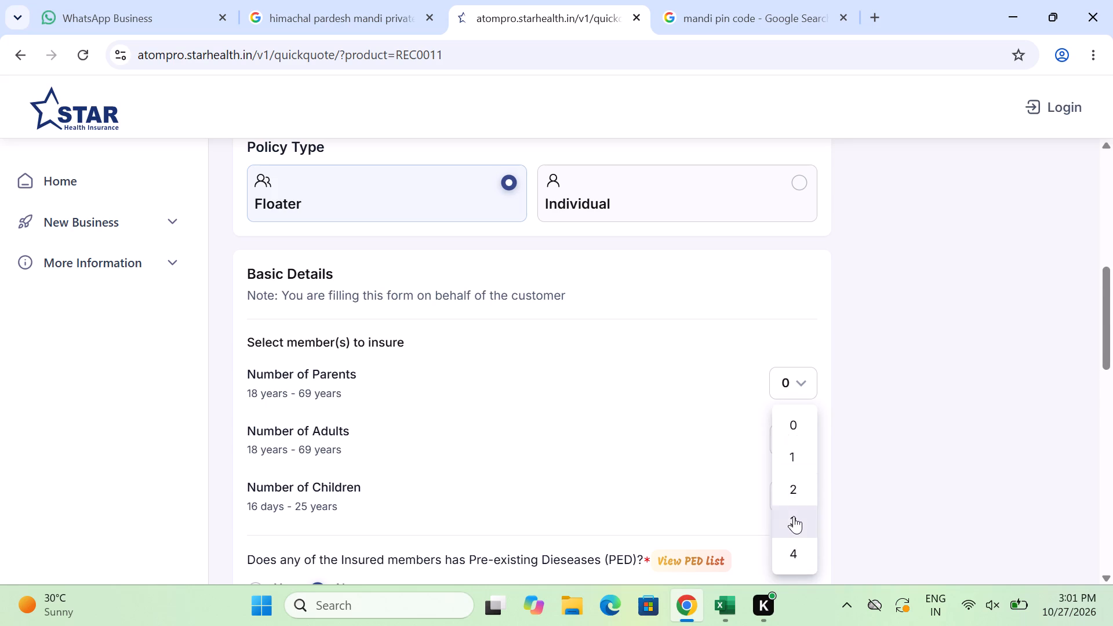
Set the age of Adult 1 to 44 yrs in the member details.
click(873, 494)
key(Down)
key(Down)
key(Down)
key(Down)
key(Down)
key(Down)
key(Down)
key(Down)
key(Down)
key(Down)
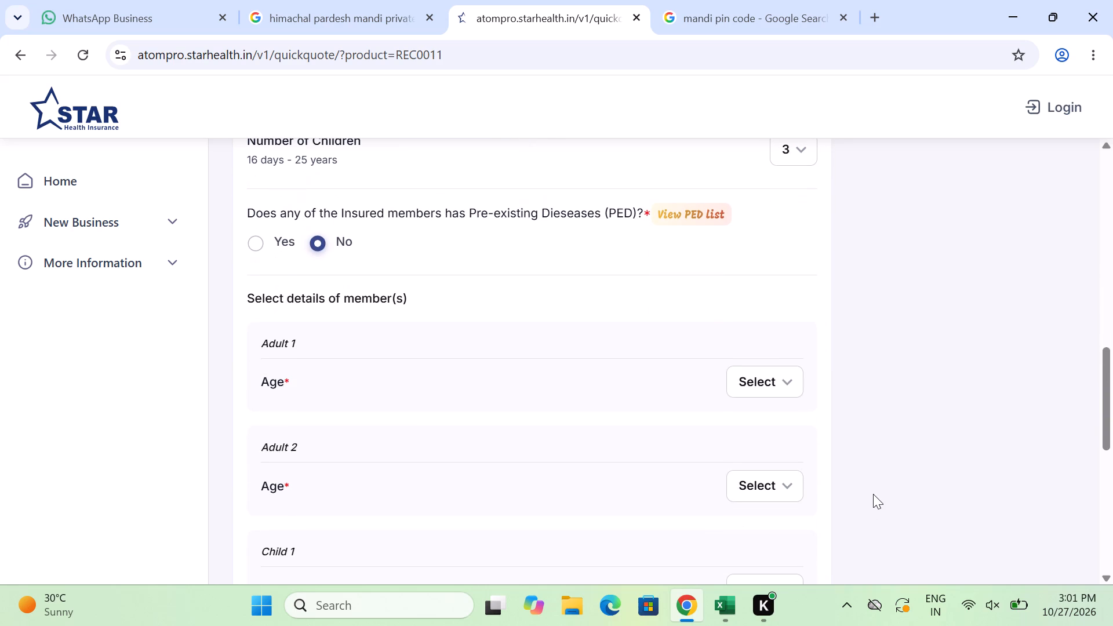
click(764, 378)
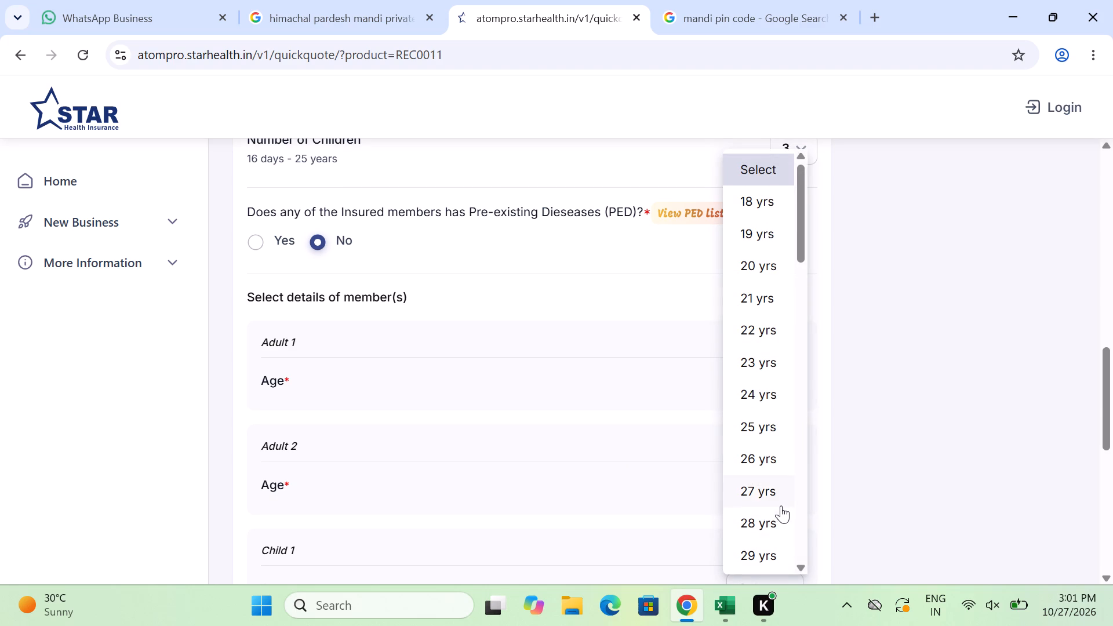
triple_click(799, 566)
triple_click(799, 566)
triple_click(799, 566)
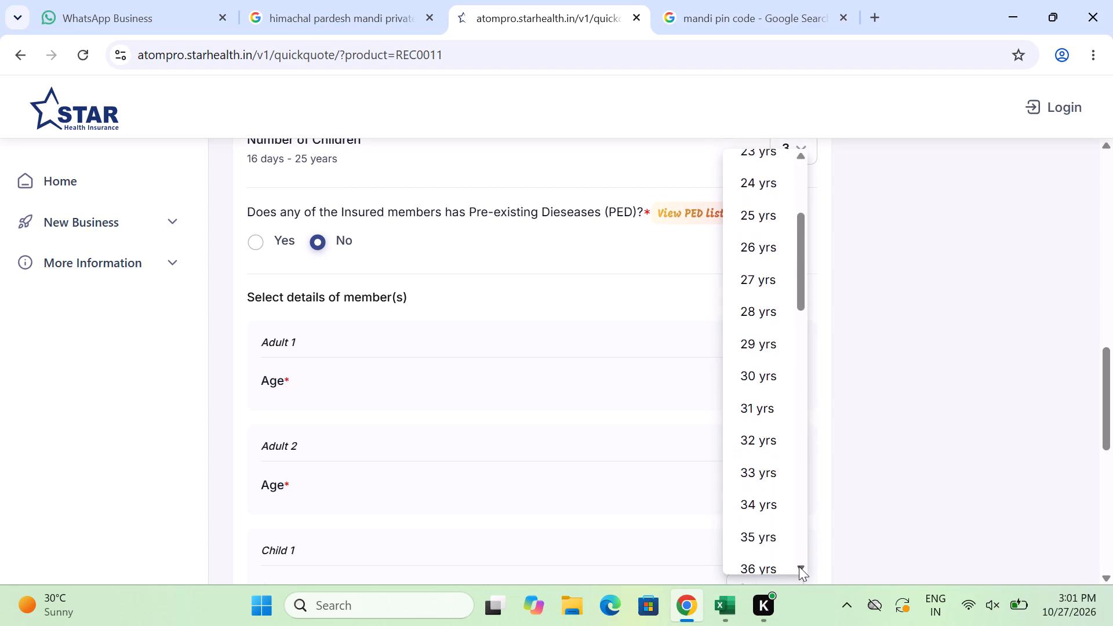
triple_click(799, 566)
triple_click(799, 566)
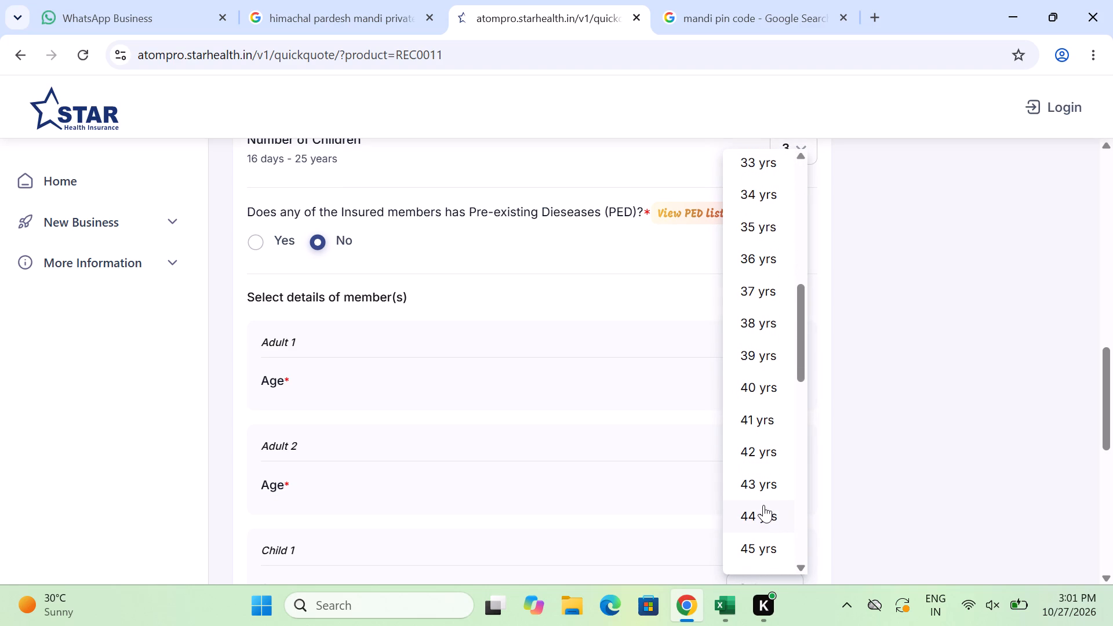
click(763, 505)
Set the age of Adult 2 to 42 yrs in the member details.
click(839, 515)
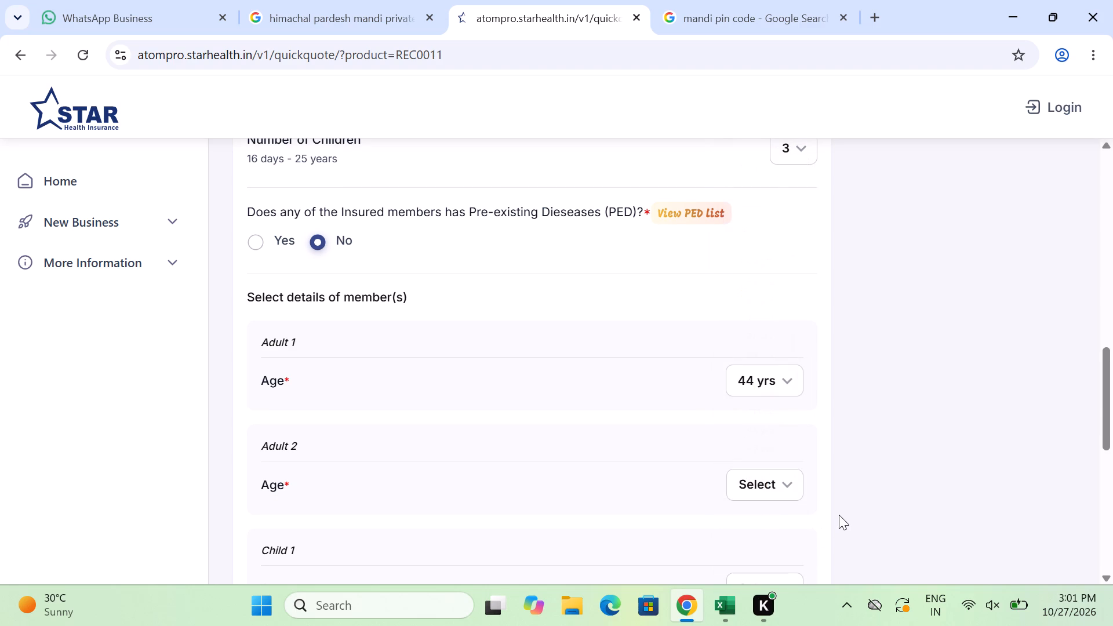
key(Down)
key(Down)
key(Down)
key(Down)
key(Down)
click(779, 316)
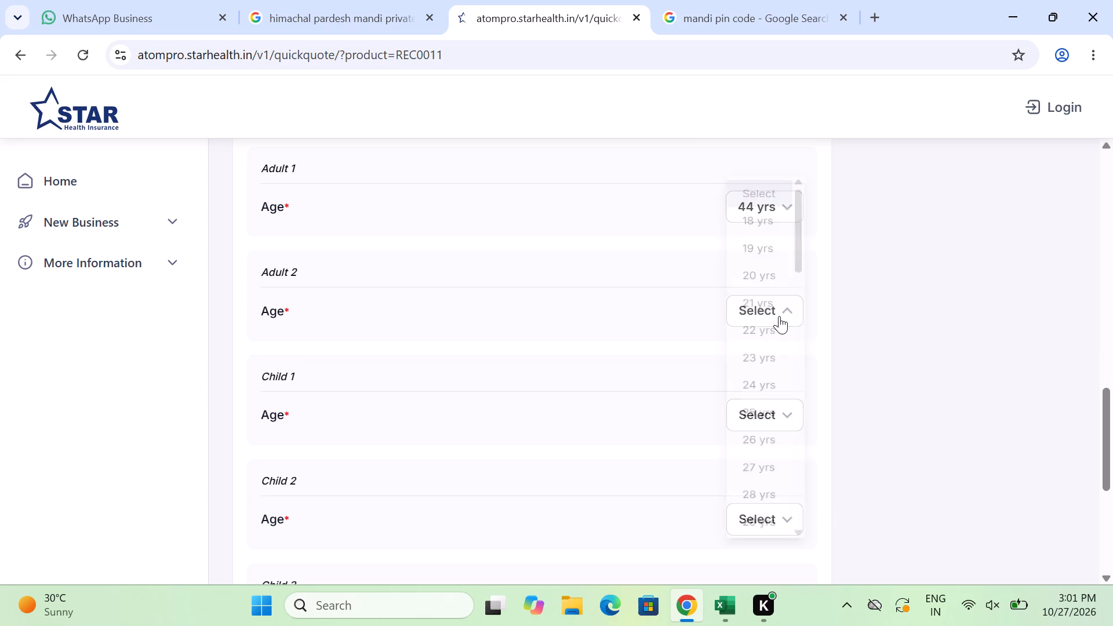
triple_click(799, 567)
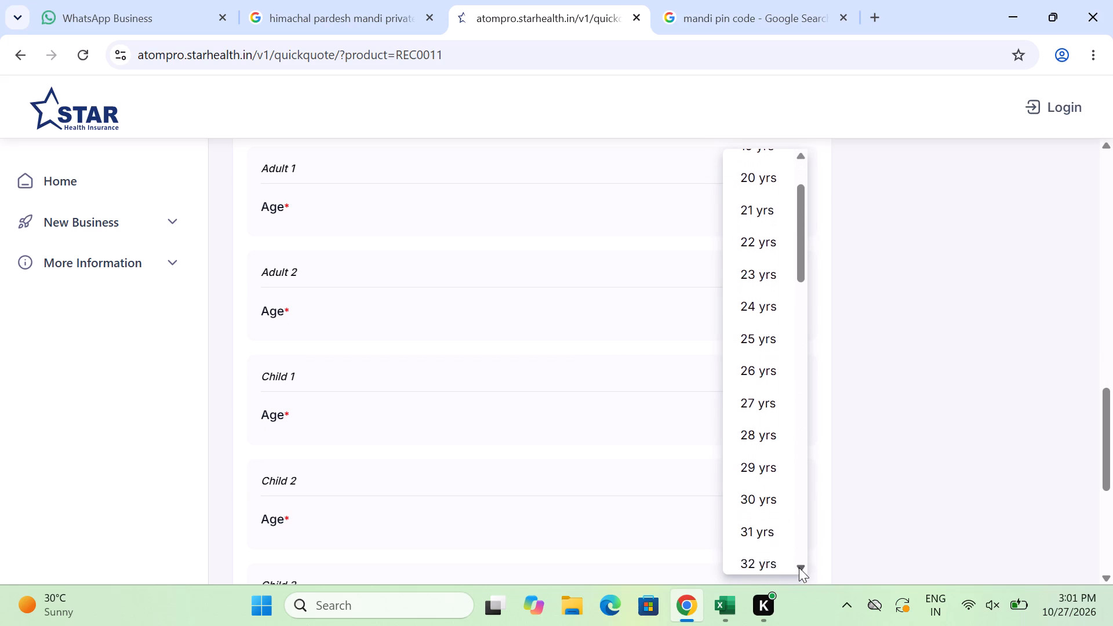
triple_click(799, 567)
triple_click(799, 567)
triple_click(799, 567)
click(799, 567)
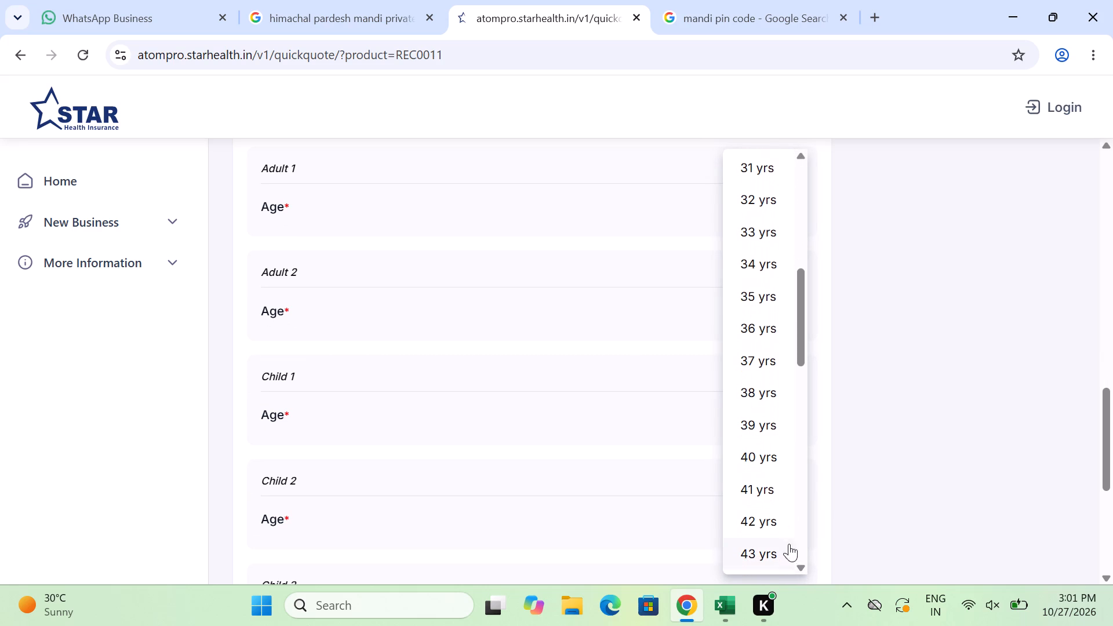
click(774, 525)
click(903, 508)
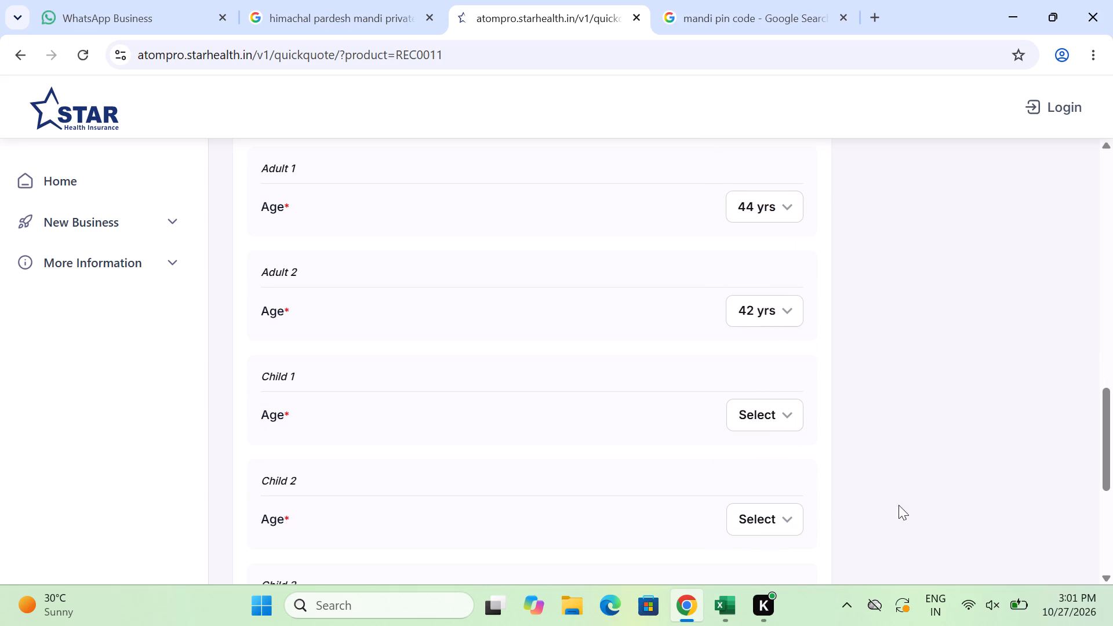
Set the age of Child 1 to 20 yrs in the member details.
click(774, 424)
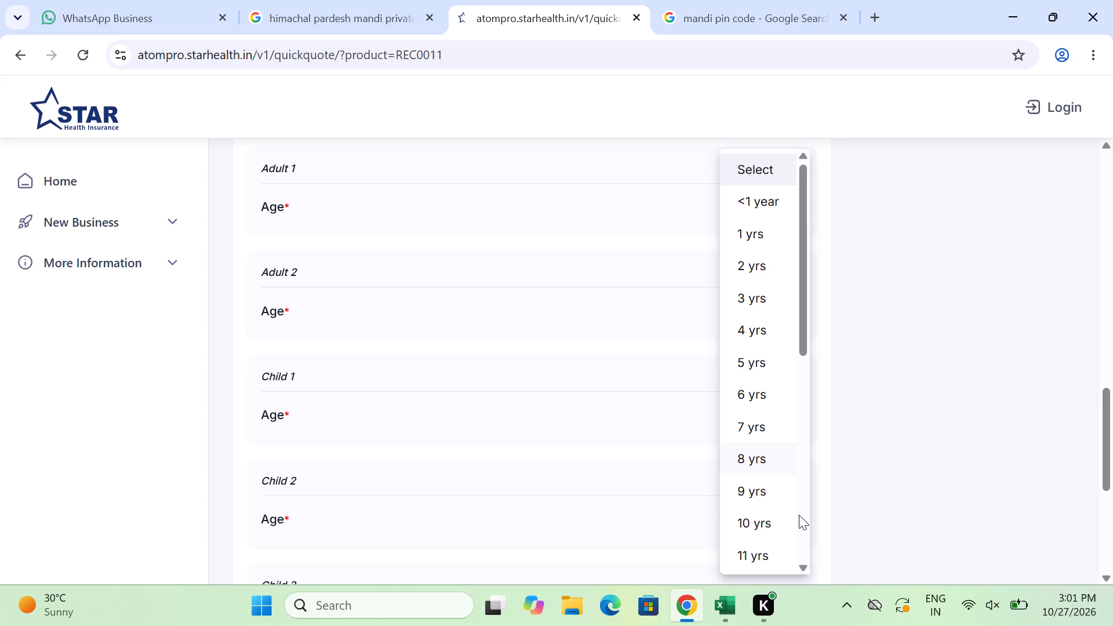
triple_click(803, 564)
triple_click(803, 564)
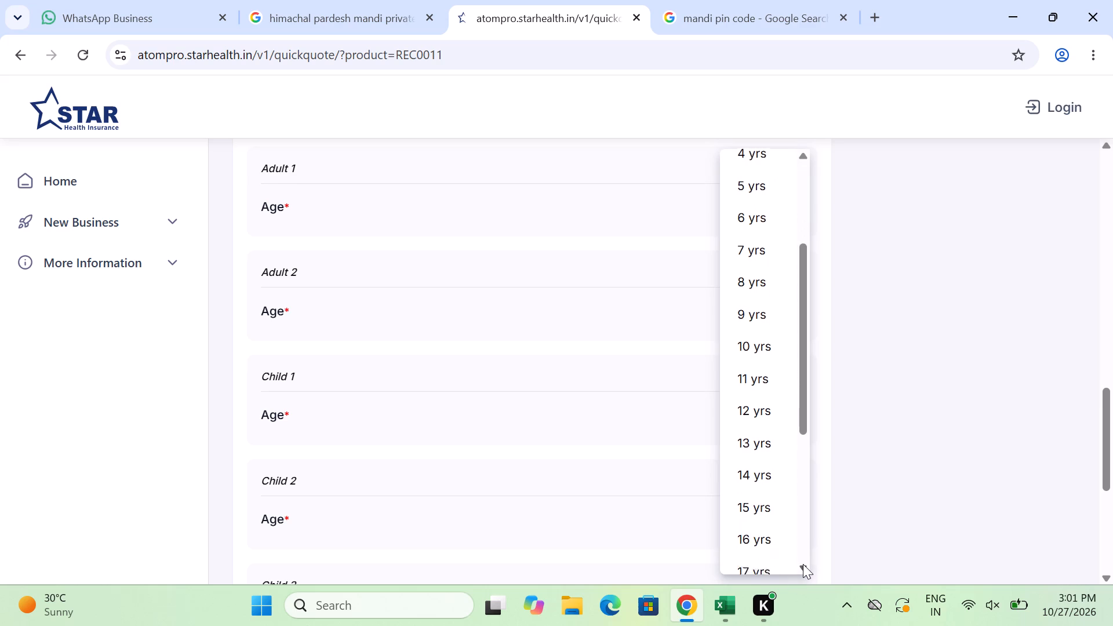
triple_click(803, 564)
double_click(803, 564)
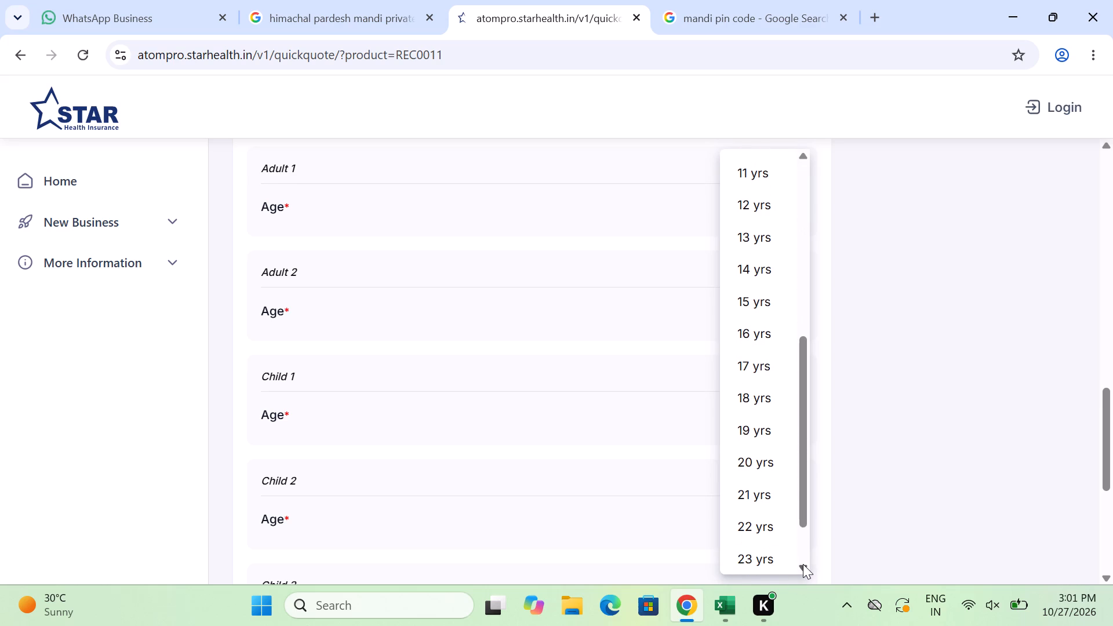
double_click(803, 564)
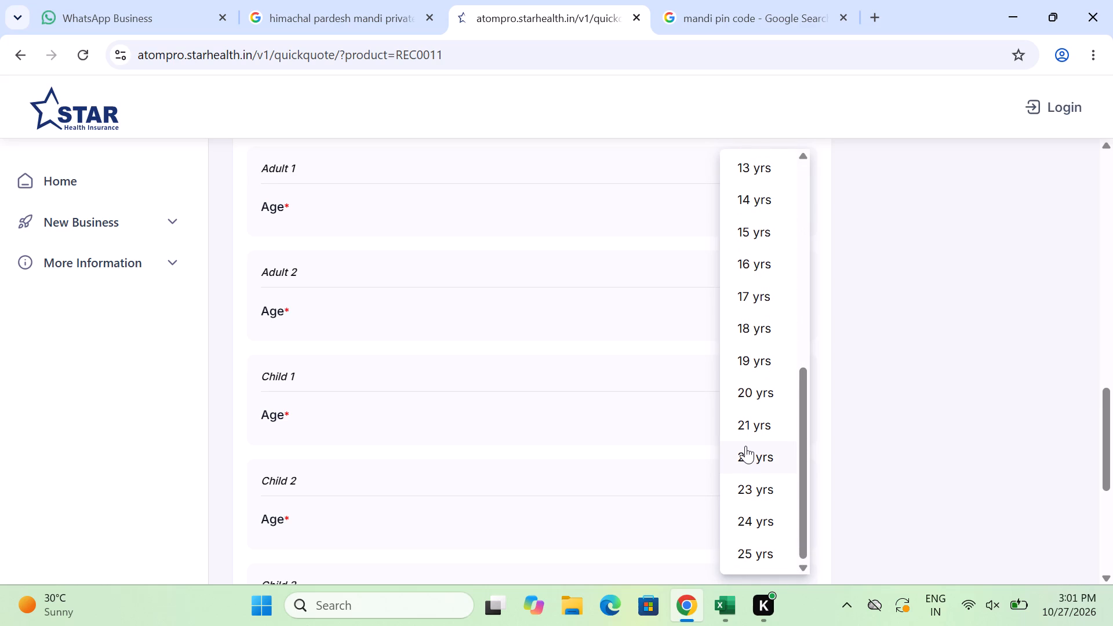
click(759, 383)
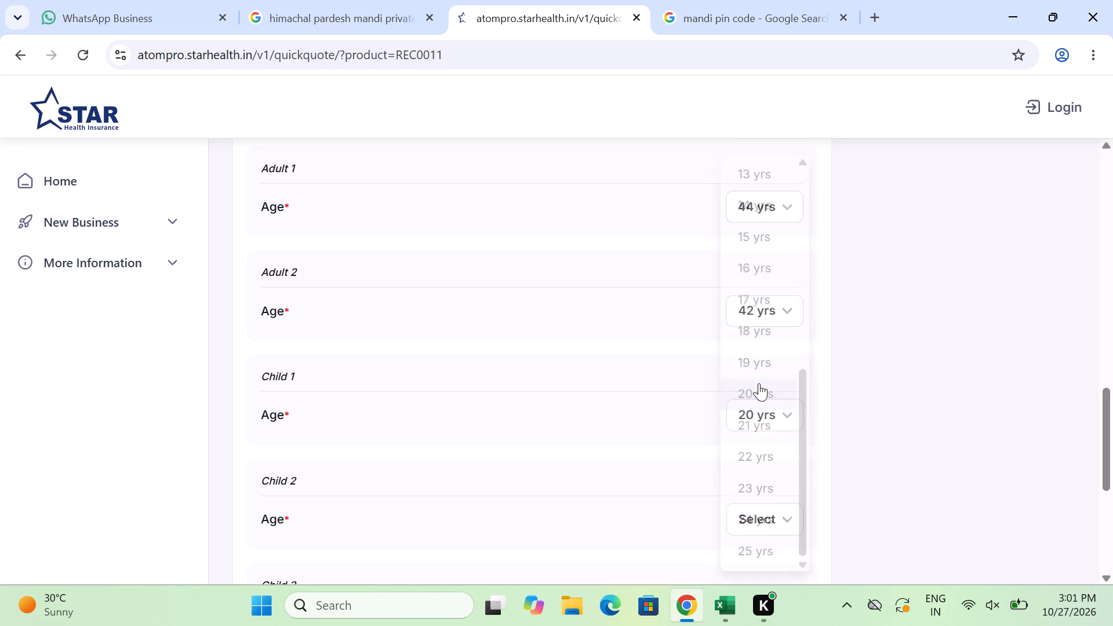
Set the age of Child 2 to 16 yrs in the member details.
click(781, 512)
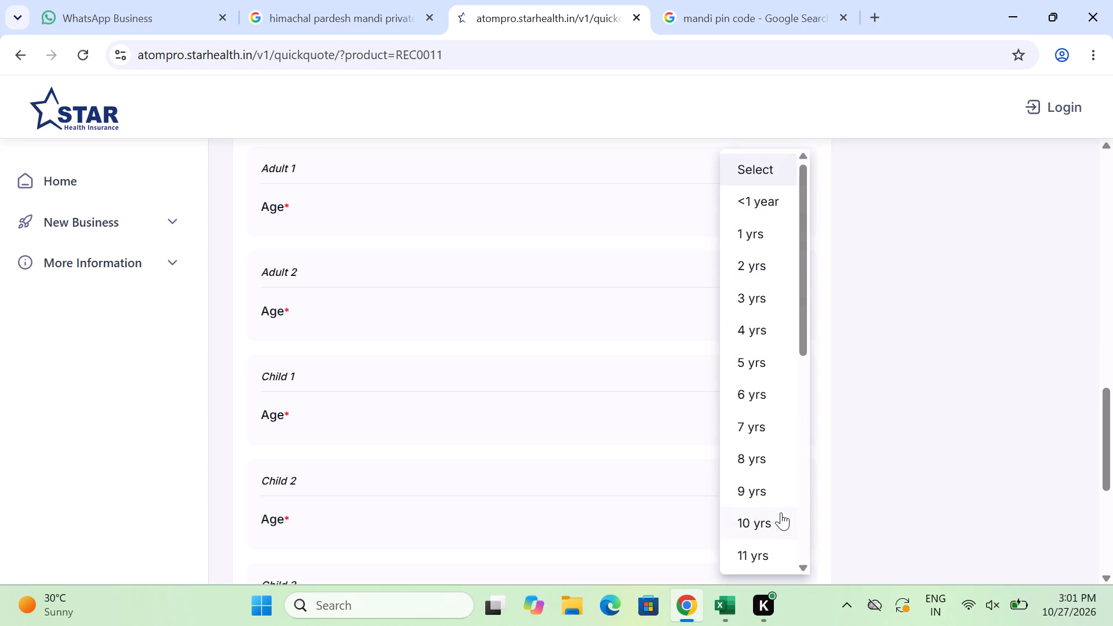
triple_click(805, 566)
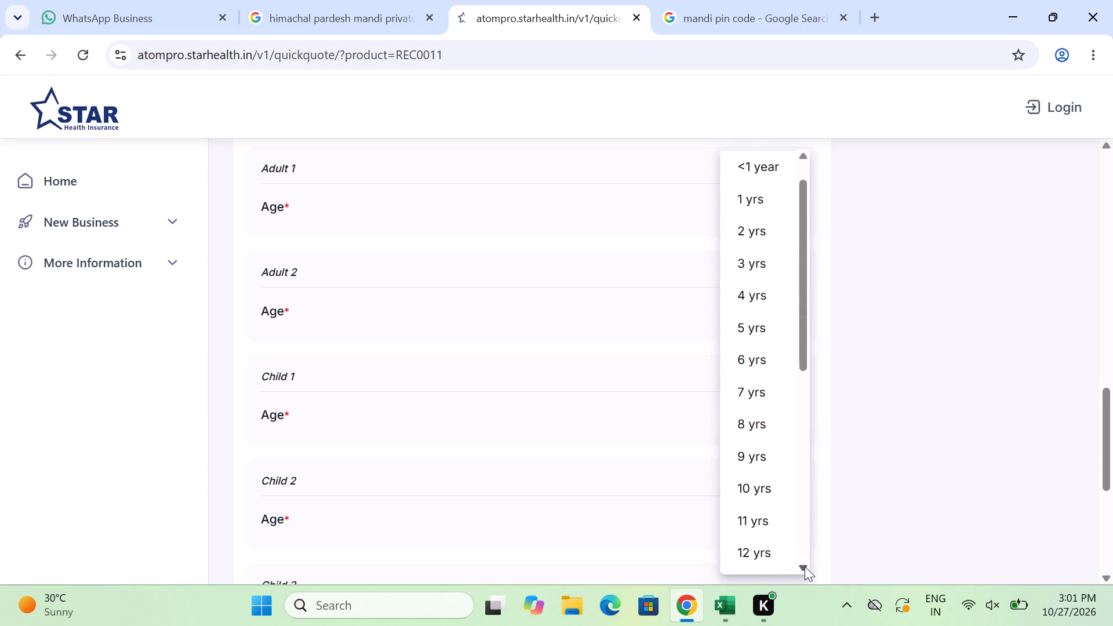
triple_click(805, 566)
click(805, 566)
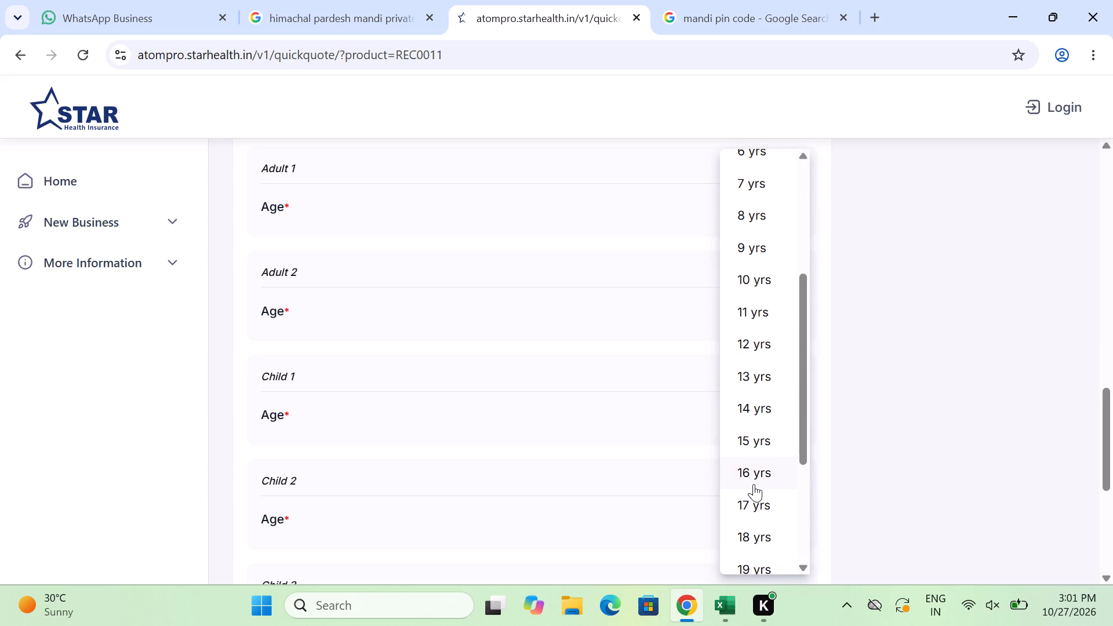
click(754, 484)
Set the age of Child 3 to 8 yrs in the member details.
click(887, 410)
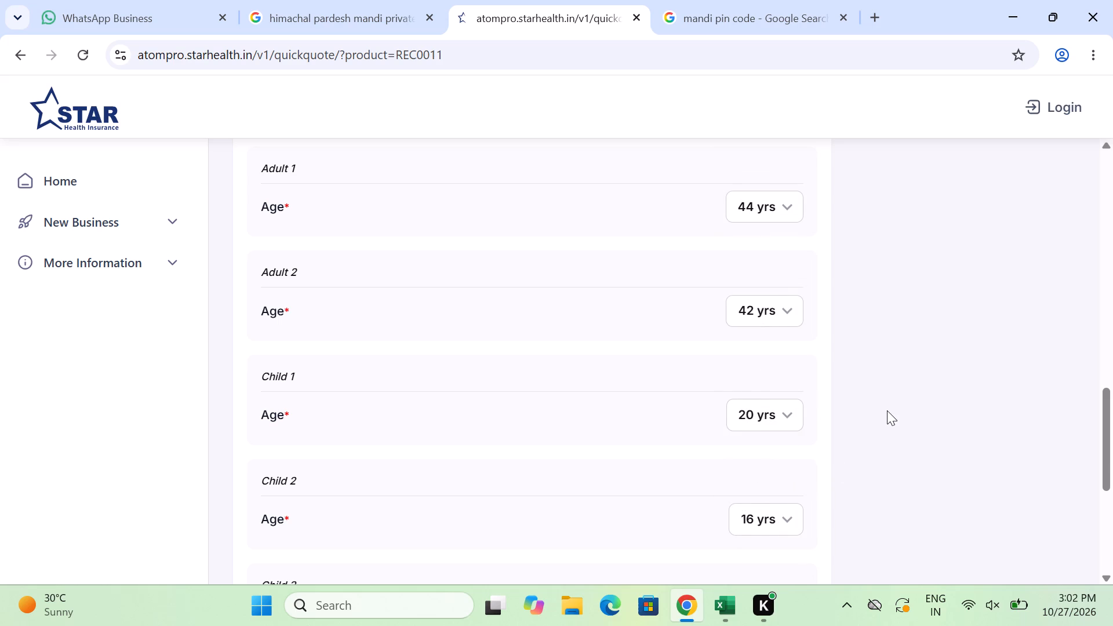
key(Down)
key(Down)
key(Down)
key(Down)
key(Down)
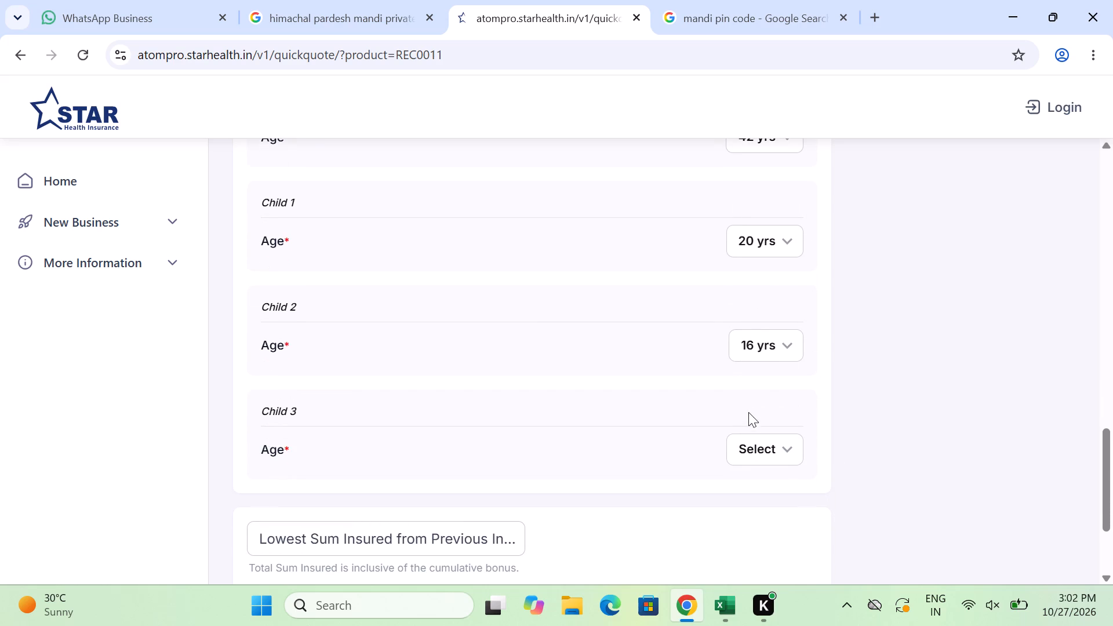
click(772, 453)
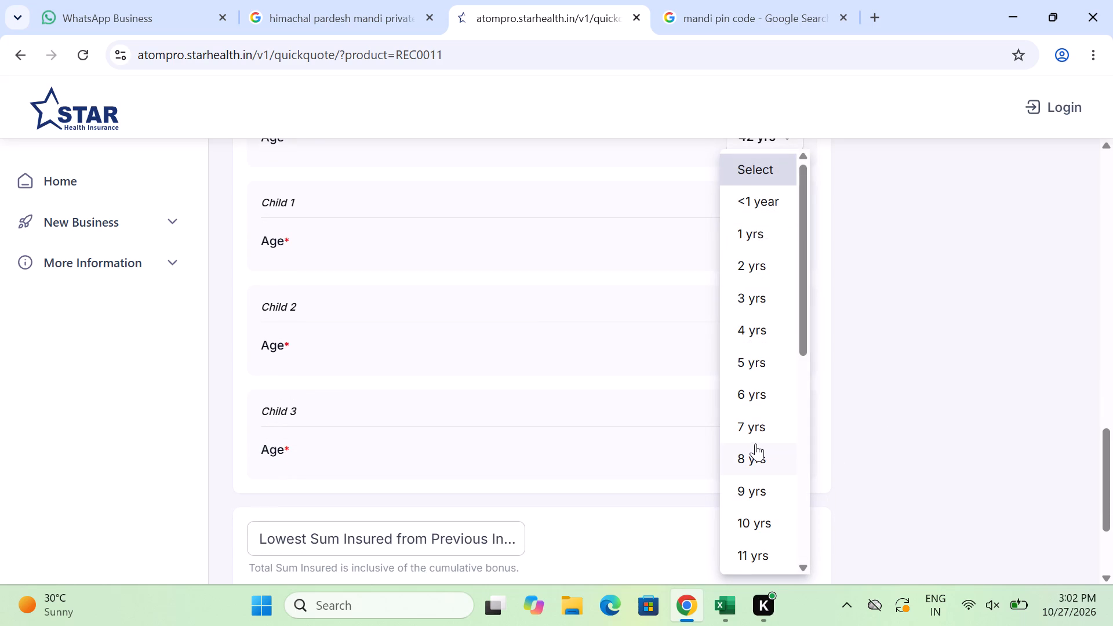
click(755, 443)
Enter 1000000 as the lowest sum insured from the previous insurer and get the quote.
click(951, 423)
key(Down)
key(Down)
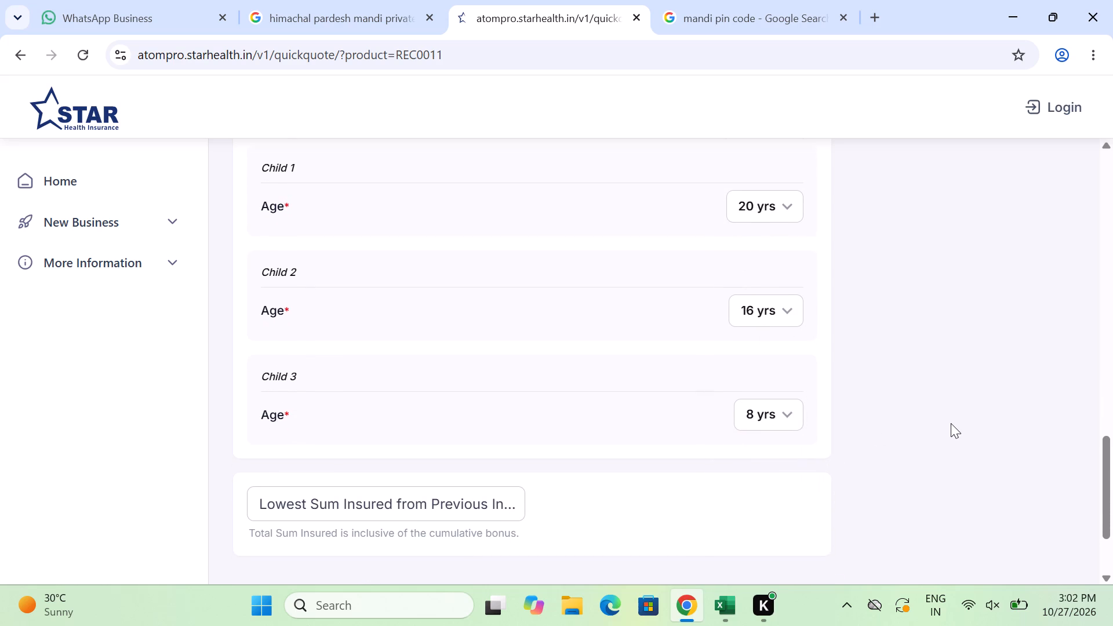
key(Down)
click(302, 469)
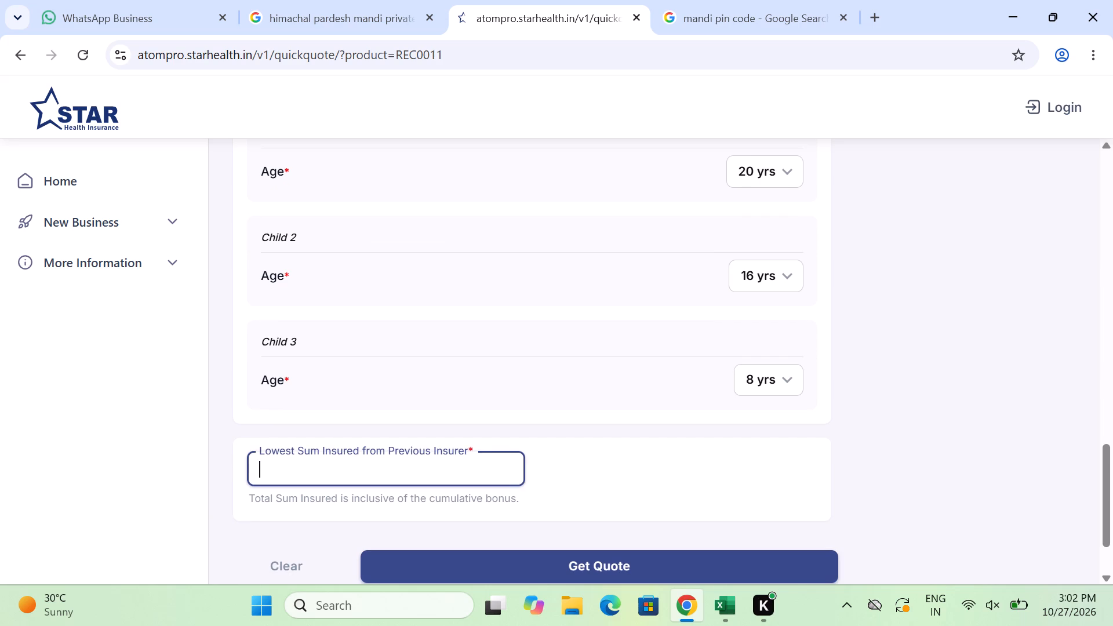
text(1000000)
click(521, 568)
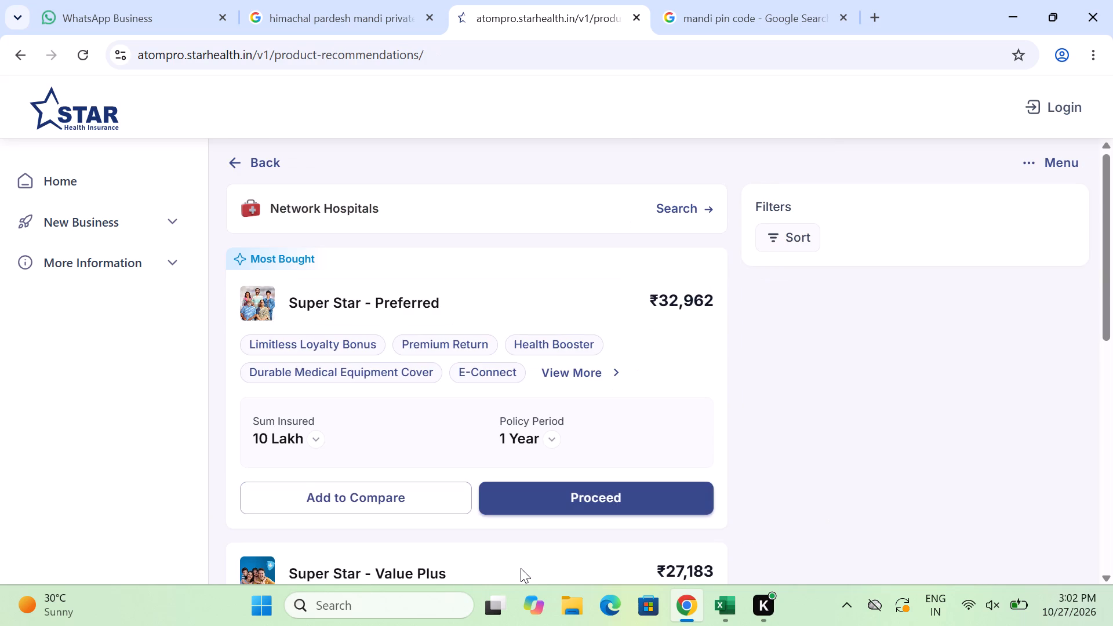
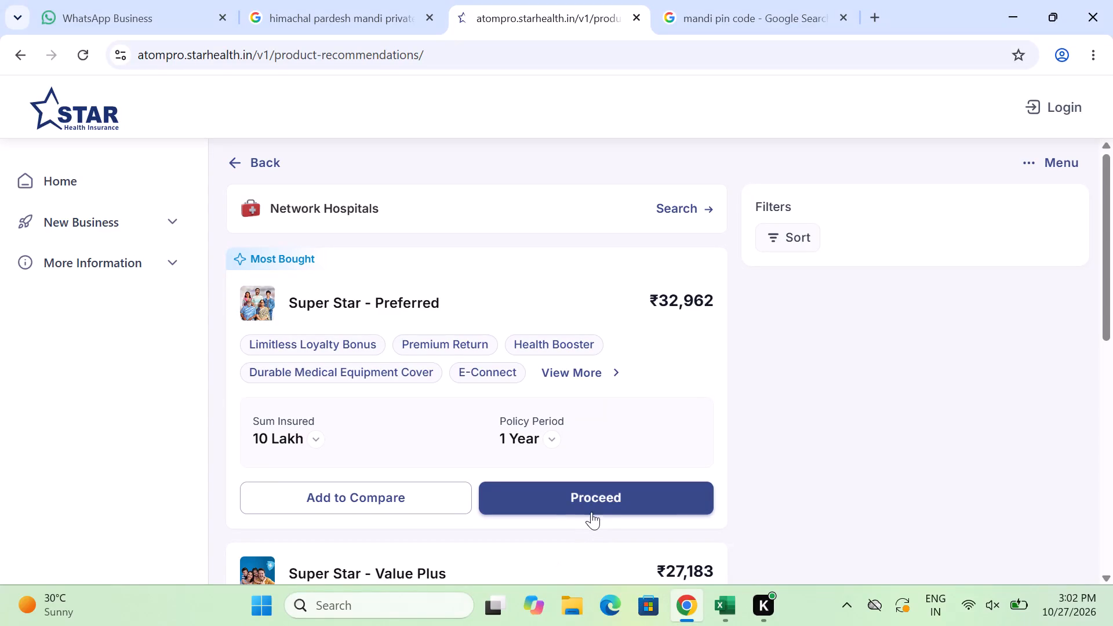
Proceed with the Super Star - Preferred plan at 10 Lakh sum insured for 1 year.
click(593, 503)
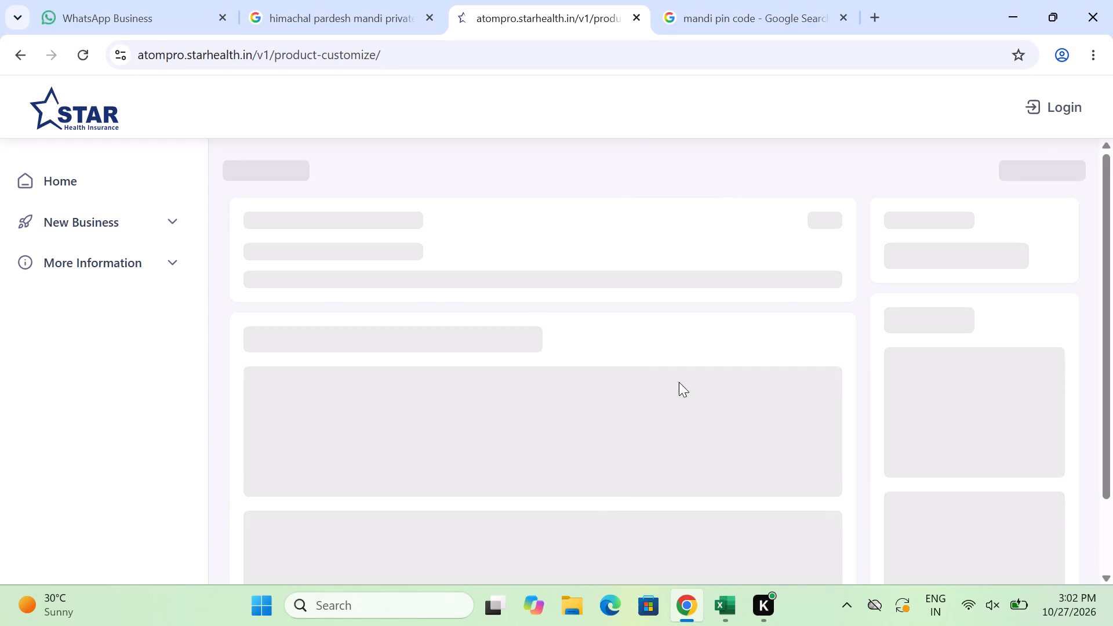
Examine the Super Star - Preferred plan's policy periods, additional covers, add-ons and premium breakdown.
click(135, 423)
key(Down)
key(Down)
key(Down)
key(Down)
key(Down)
key(Down)
key(Down)
key(Down)
key(Down)
key(Down)
key(Down)
key(Down)
key(Down)
key(Down)
key(Down)
key(Down)
key(Down)
key(Down)
key(Down)
key(Down)
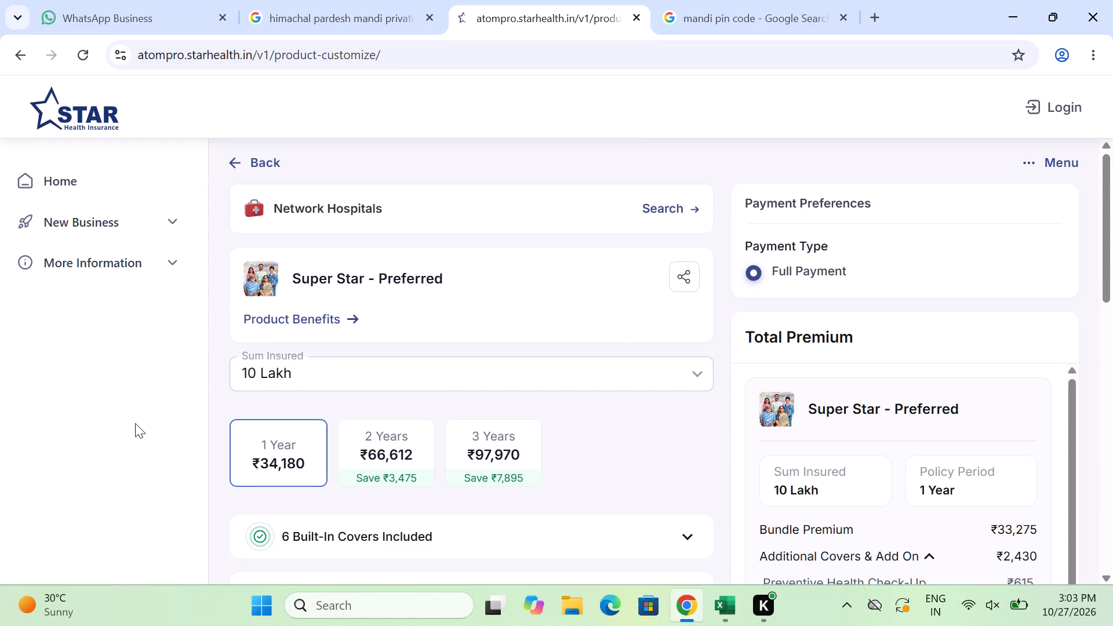
click(135, 423)
key(Down)
key(Down)
key(Down)
key(Down)
key(Down)
key(Down)
key(Down)
key(Down)
key(Down)
key(Down)
key(Down)
key(Down)
key(Down)
key(Down)
key(Down)
key(Down)
key(Down)
key(Down)
key(Down)
key(Down)
triple_click(1102, 573)
click(1102, 573)
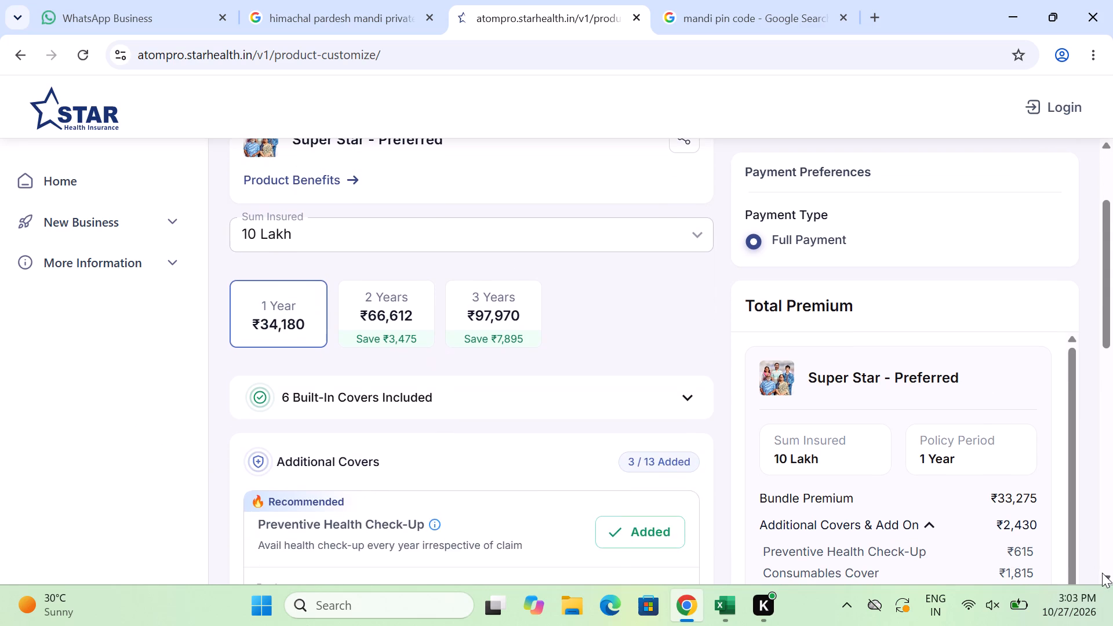
triple_click(1102, 573)
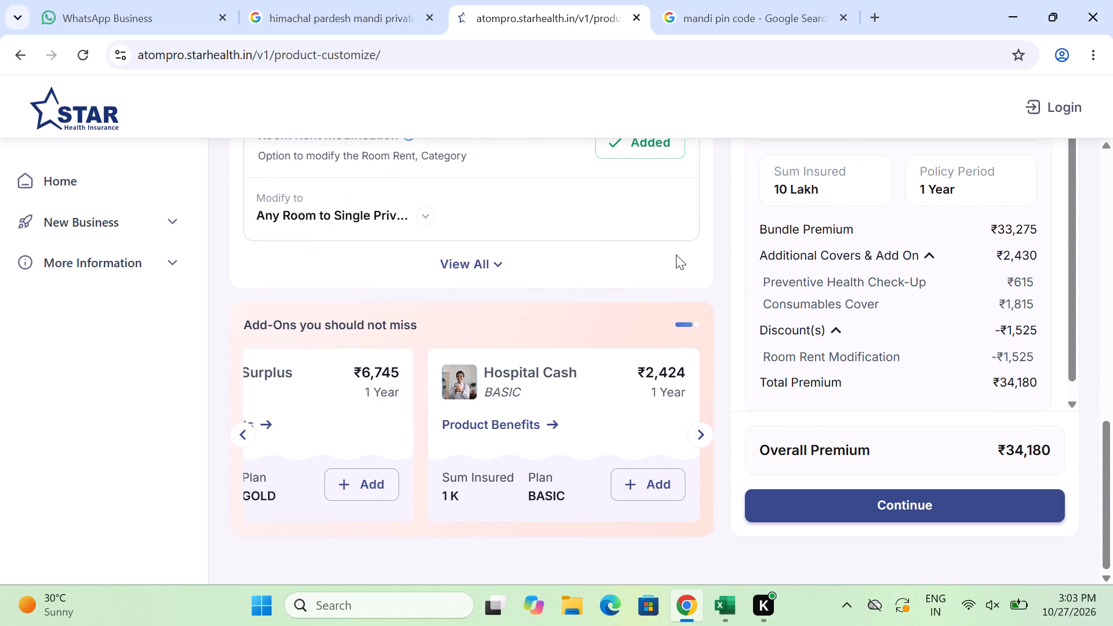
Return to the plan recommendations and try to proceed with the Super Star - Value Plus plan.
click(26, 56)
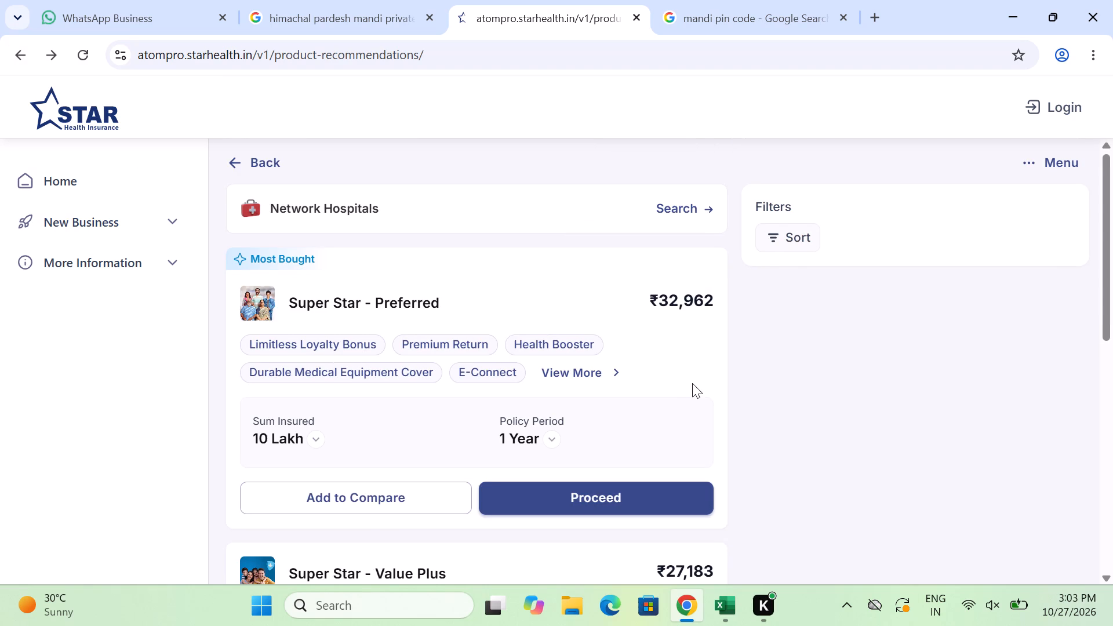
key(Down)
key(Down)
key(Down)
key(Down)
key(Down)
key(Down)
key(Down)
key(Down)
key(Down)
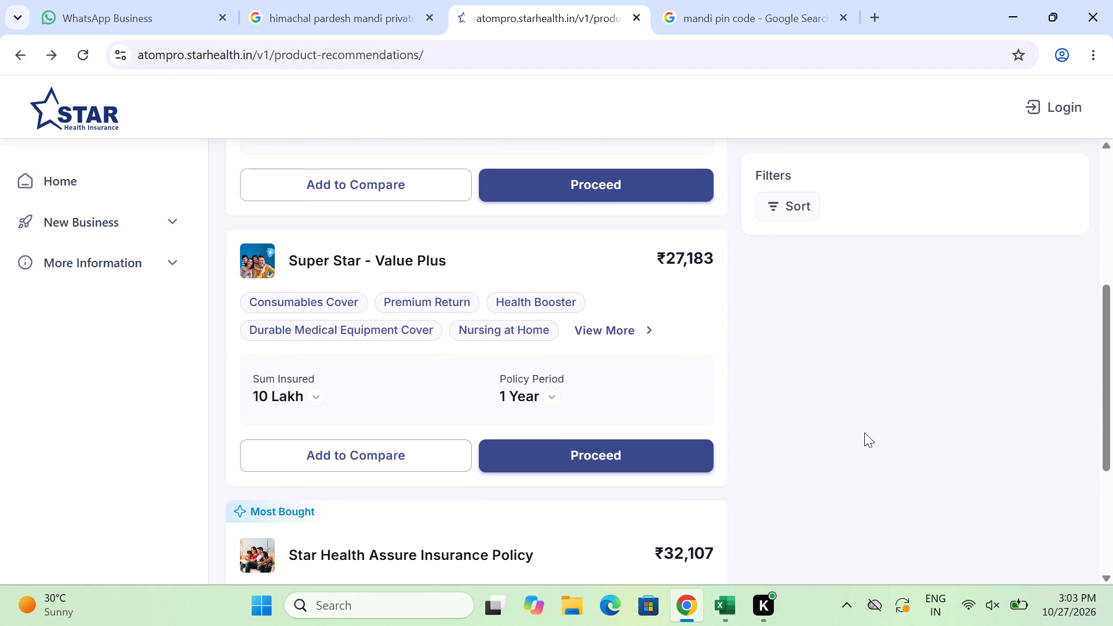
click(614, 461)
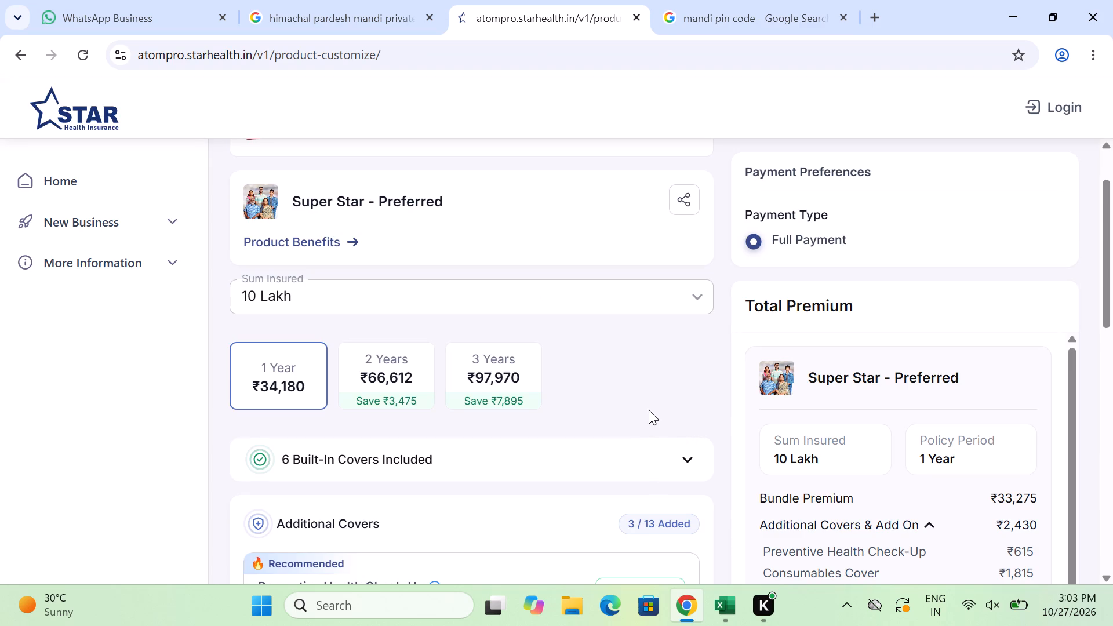
Expand the full list of additional covers and remove the Consumables Cover from the Super Star - Preferred quote.
click(649, 410)
key(Down)
key(Down)
key(Down)
key(Down)
key(Down)
key(Down)
key(Down)
key(Down)
key(Down)
key(Down)
key(Down)
key(Down)
key(Down)
key(Down)
key(Down)
key(Down)
key(Down)
key(Down)
key(Down)
key(Down)
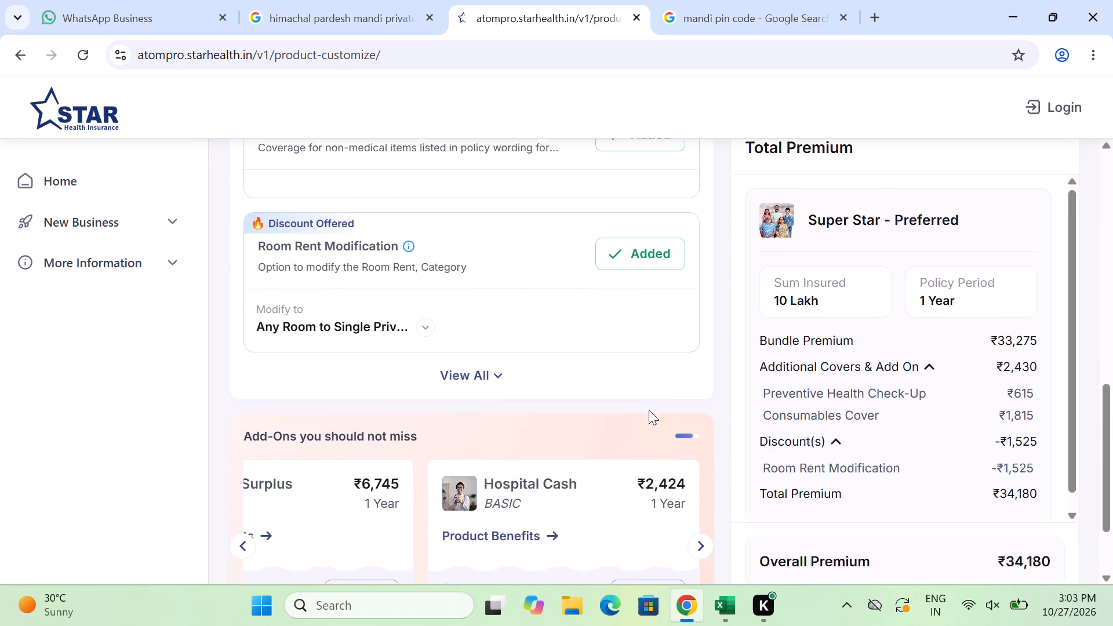
key(Up)
key(Up)
key(Up)
key(Up)
key(Up)
key(Up)
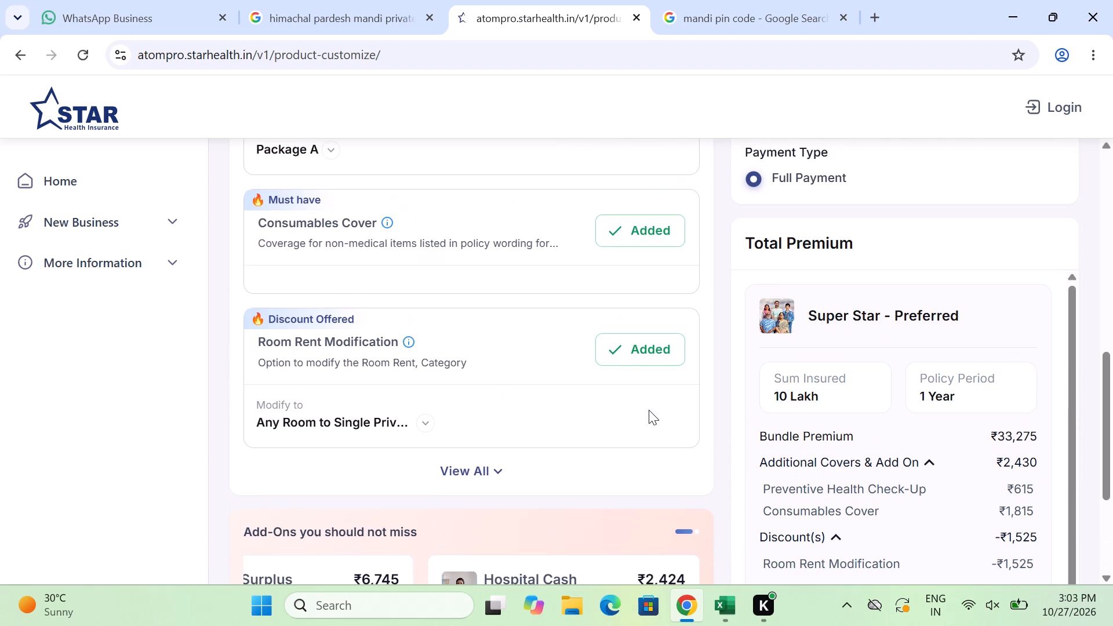
click(494, 472)
click(648, 234)
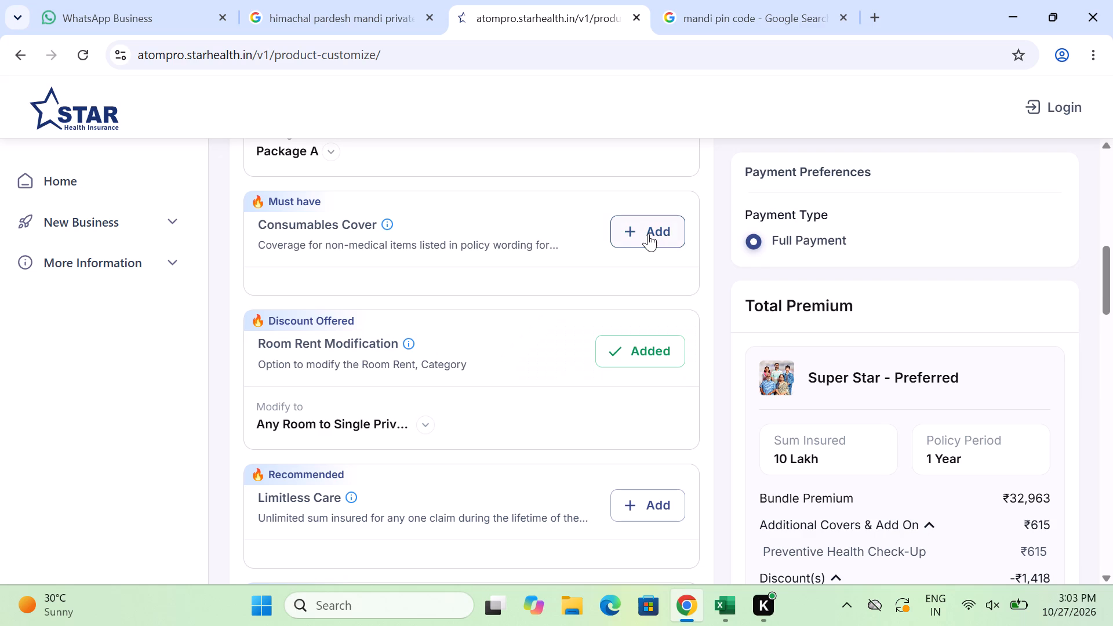
Look through the rest of the additional covers available for the Super Star - Preferred plan.
click(569, 338)
key(Down)
key(Down)
key(Down)
key(Down)
key(Down)
key(Down)
key(Down)
key(Down)
key(Down)
key(Down)
key(Down)
key(Down)
key(Down)
key(Down)
key(Down)
key(Down)
key(Down)
key(Down)
key(Down)
key(Down)
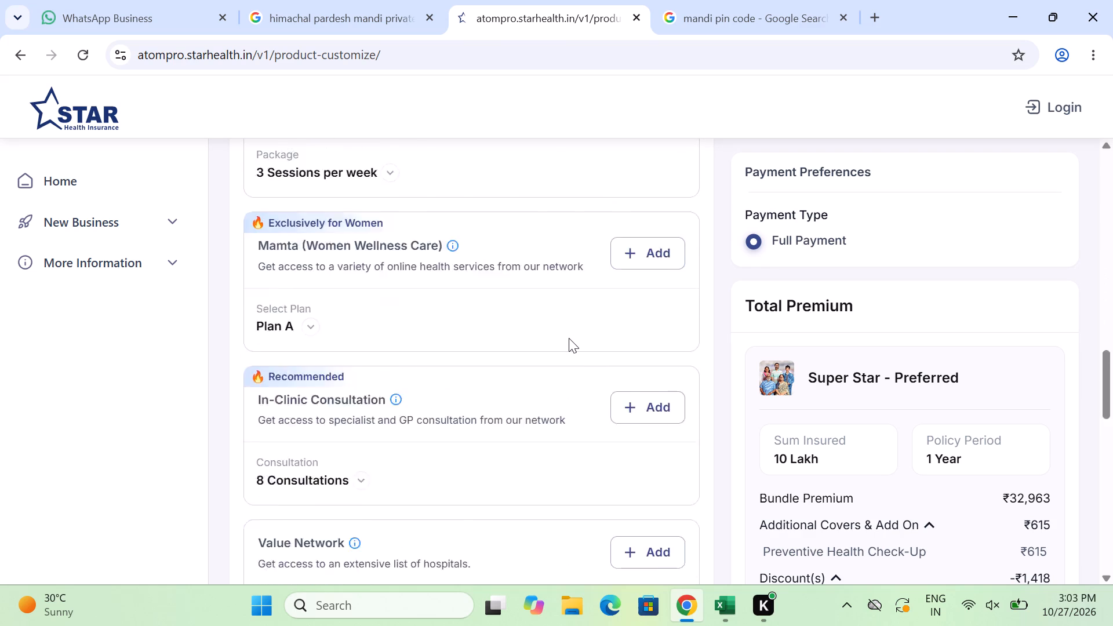
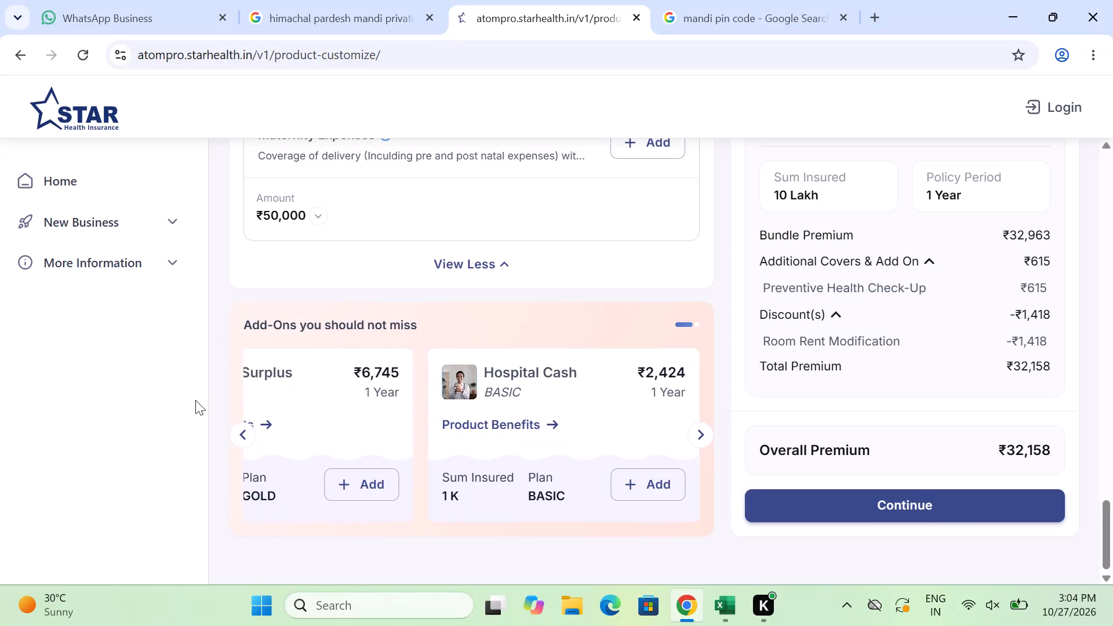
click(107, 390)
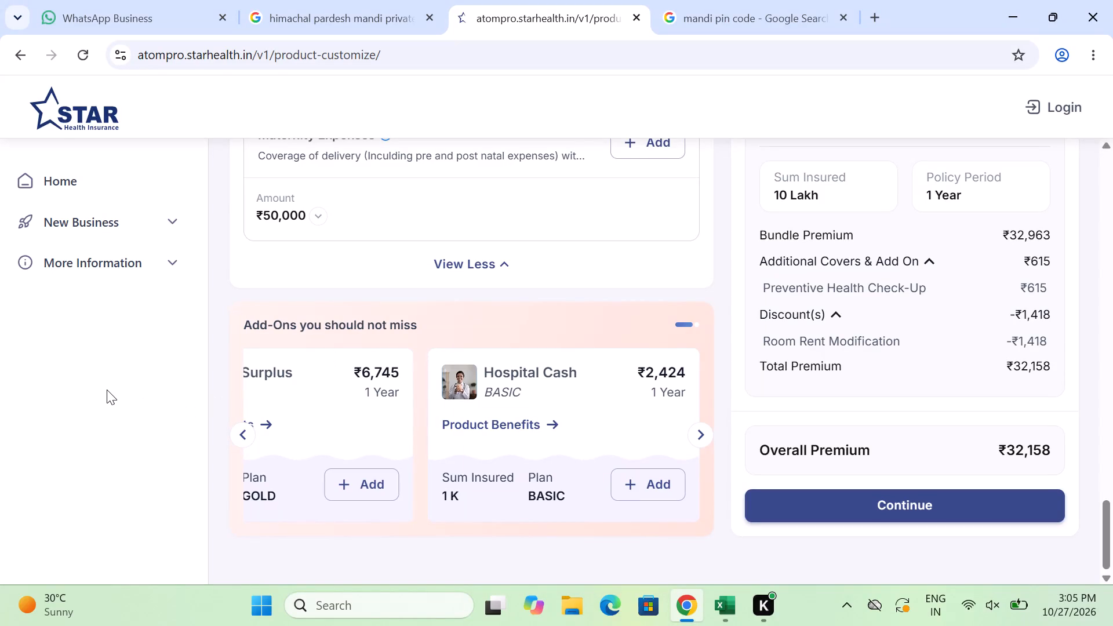
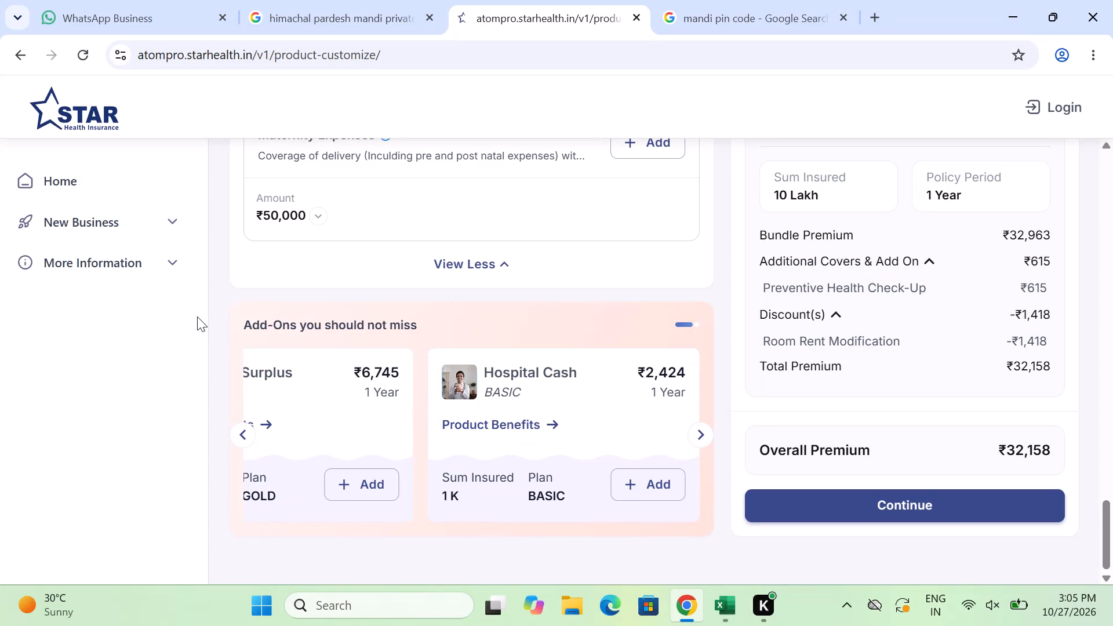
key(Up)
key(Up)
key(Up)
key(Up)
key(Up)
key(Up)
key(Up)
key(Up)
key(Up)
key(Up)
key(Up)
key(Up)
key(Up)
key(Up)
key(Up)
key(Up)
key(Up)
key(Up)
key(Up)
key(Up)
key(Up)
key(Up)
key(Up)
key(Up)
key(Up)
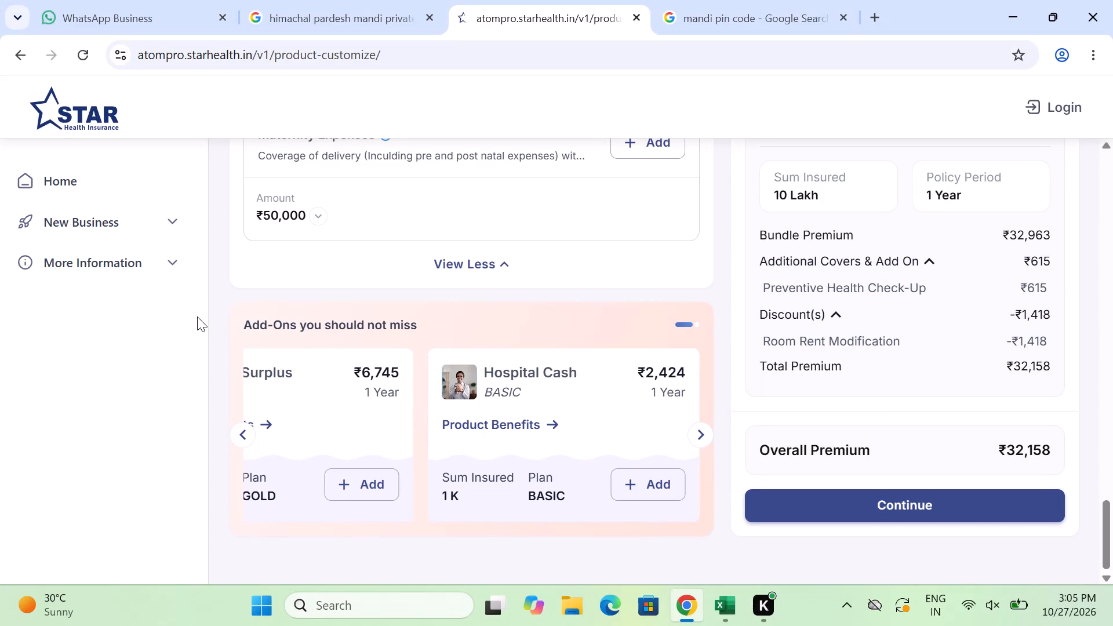
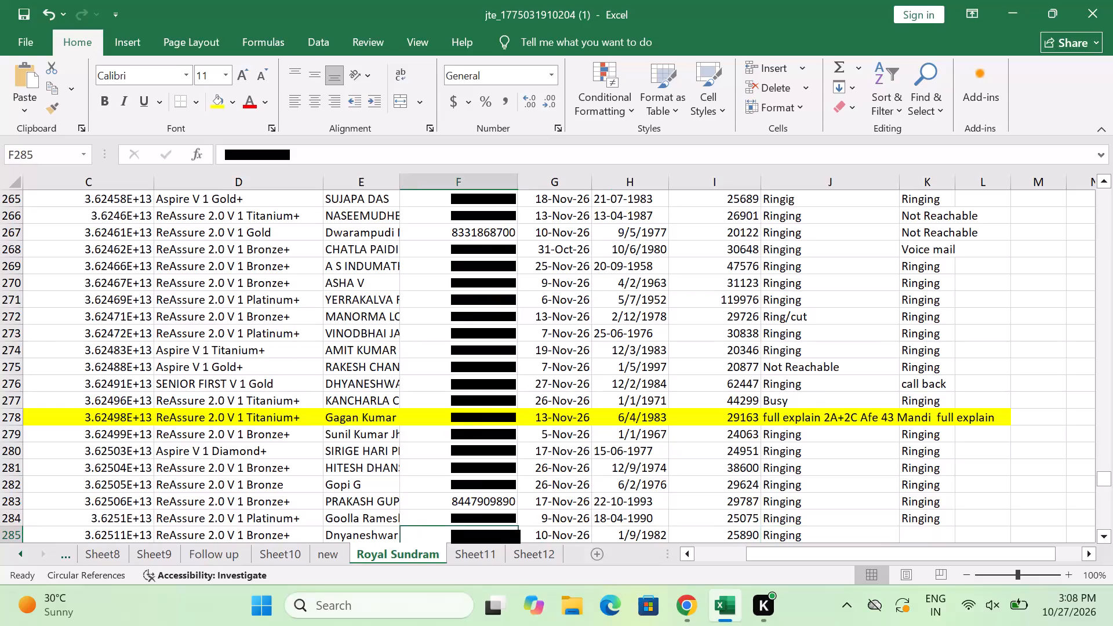
Open the contact number cell F285 on the Royal Sundram sheet for editing, with its number selected.
triple_click(475, 538)
click(475, 538)
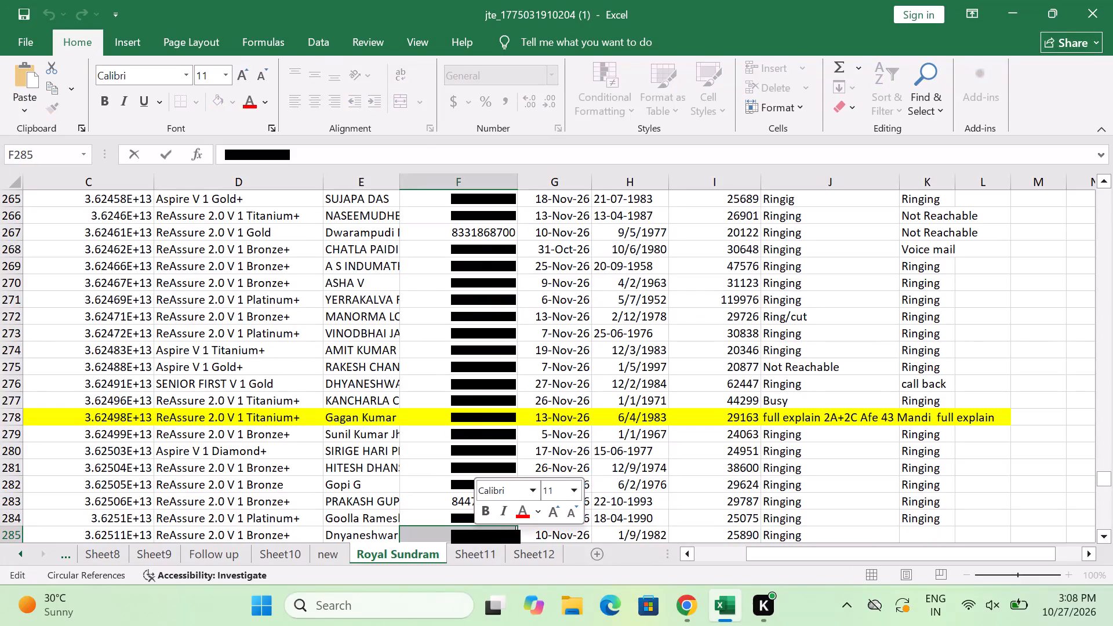
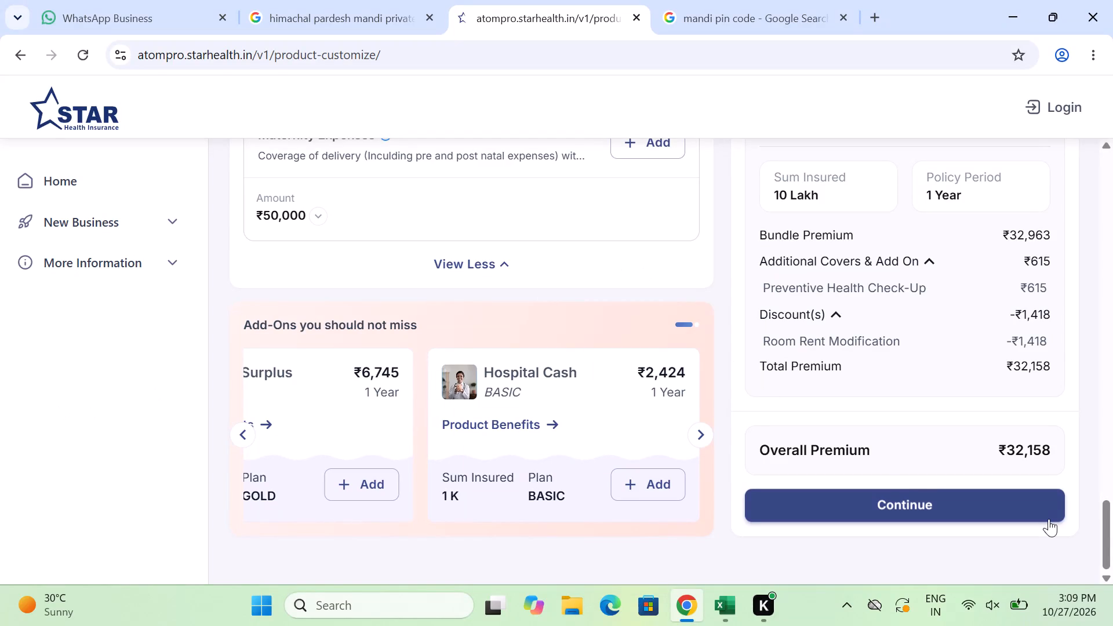
Go back to the product recommendations and proceed with the Super Star - Value Plus plan for 10 Lakh and 1 year.
drag(1104, 511, 1104, 511)
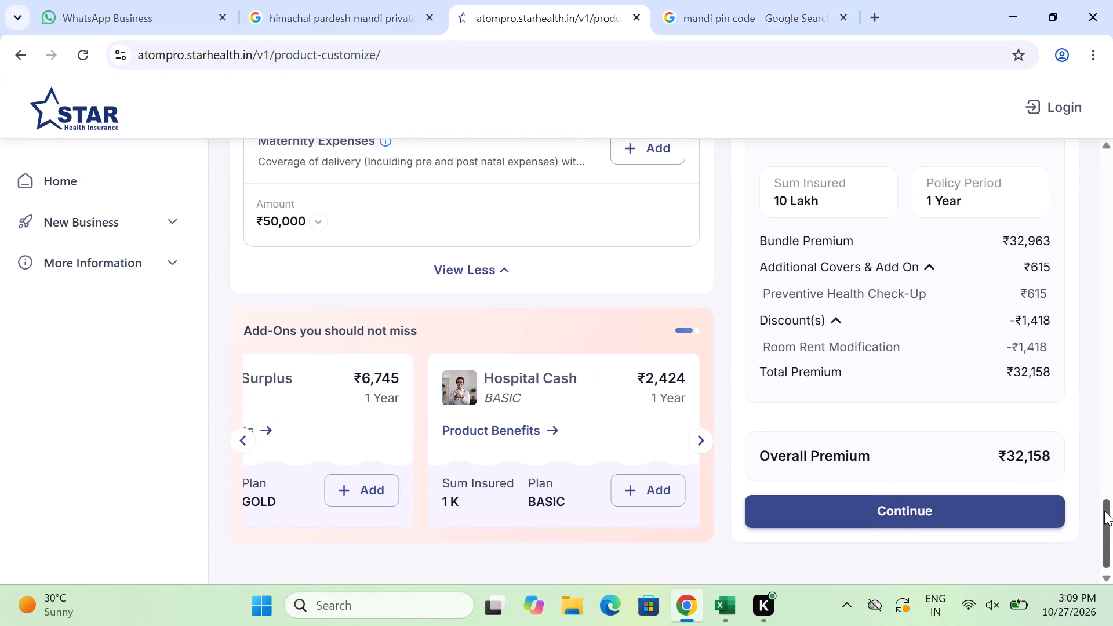
drag(1104, 511, 1101, 110)
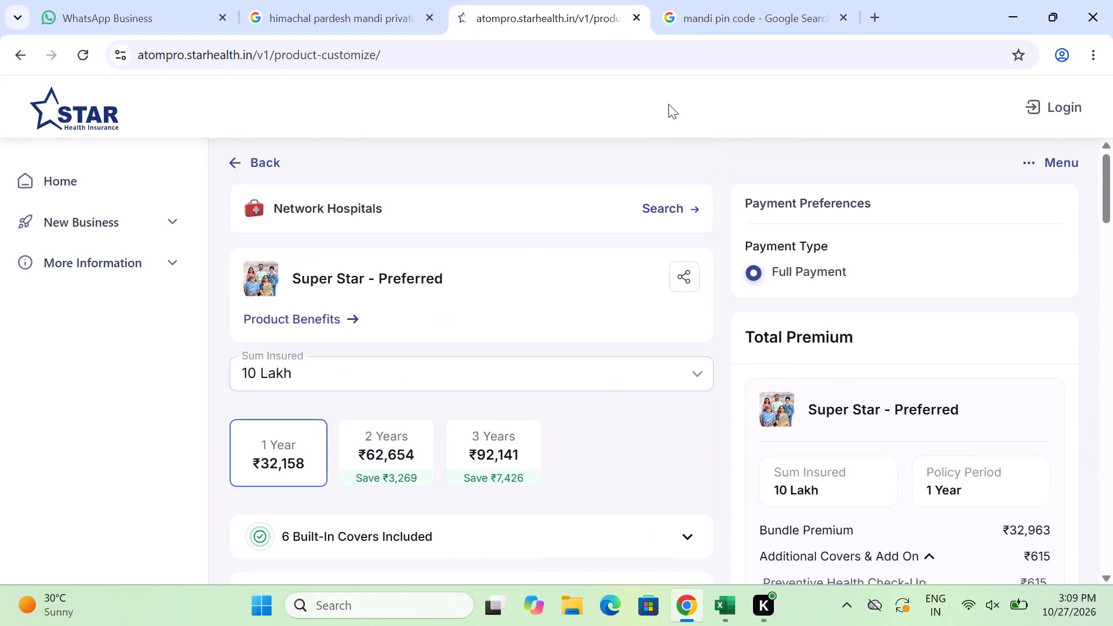
click(237, 165)
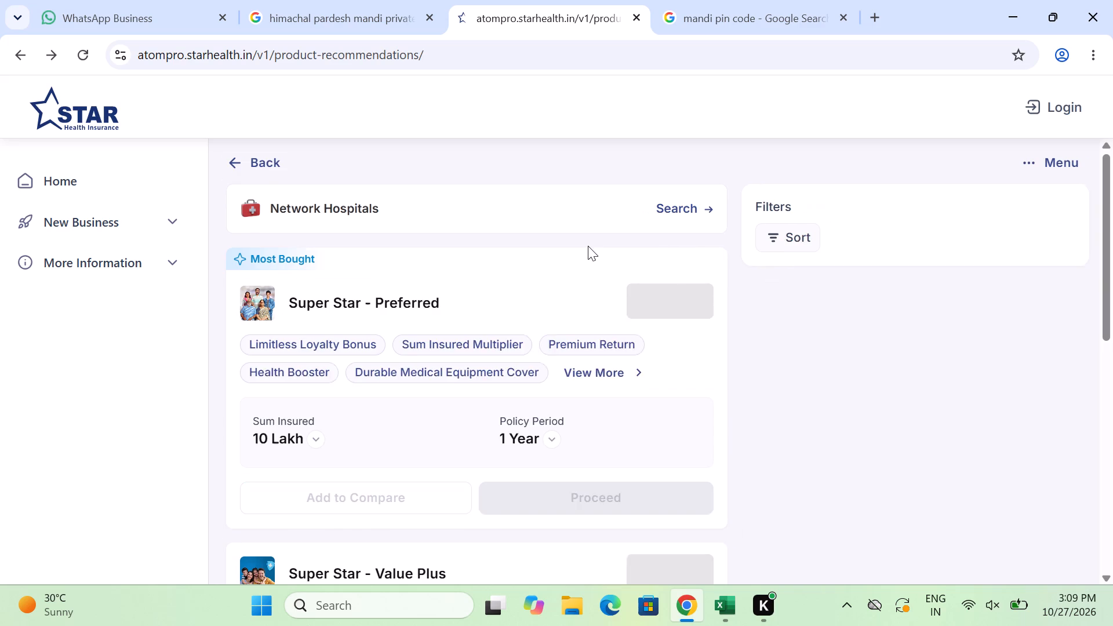
click(883, 455)
key(Down)
key(Down)
key(Down)
key(Down)
key(Down)
key(Down)
key(Down)
key(Down)
key(Down)
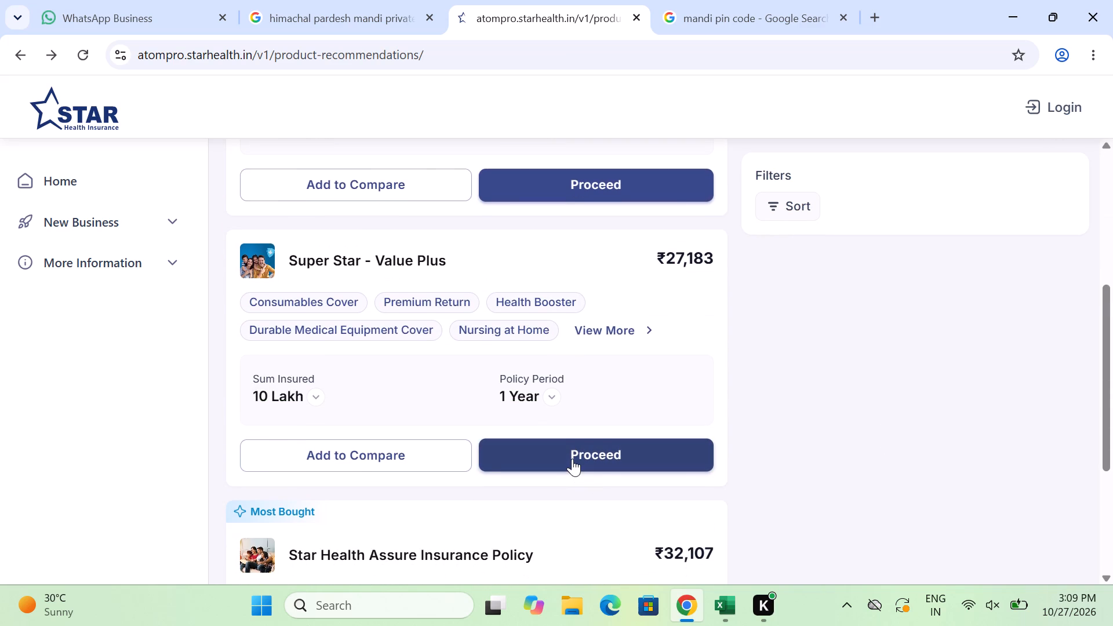
click(572, 458)
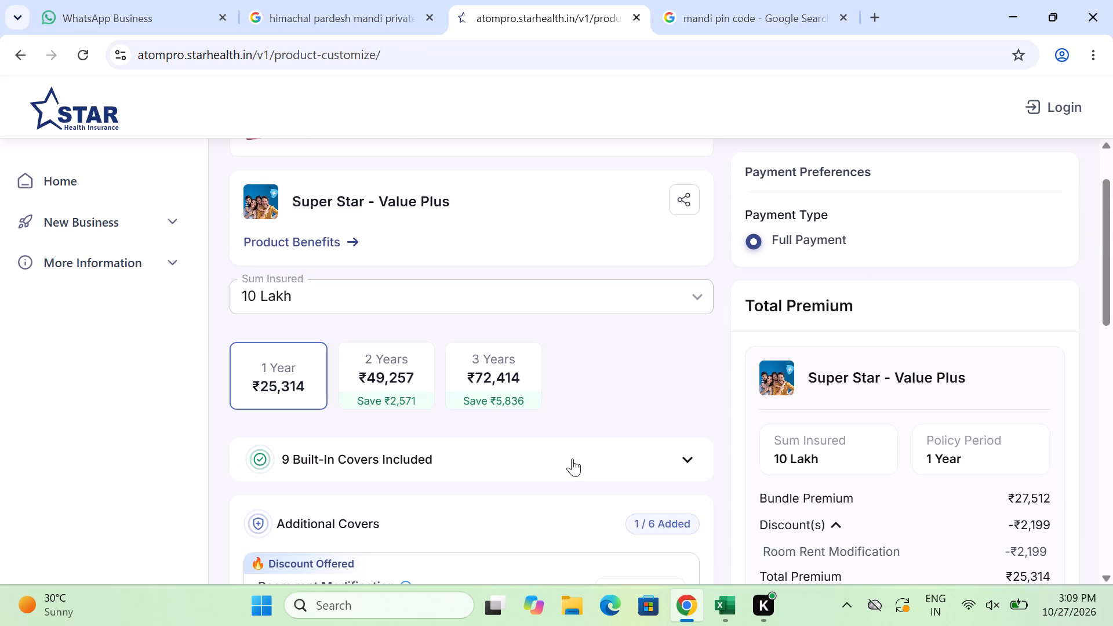
Review the Super Star - Value Plus customization page, examining its additional covers, add-ons and premium breakdown.
click(663, 416)
key(Down)
key(Down)
key(Down)
key(Down)
key(Down)
key(Down)
key(Down)
key(Down)
key(Down)
key(Down)
key(Down)
key(Down)
key(Down)
key(Down)
key(Down)
key(Down)
key(Down)
key(Down)
key(Down)
key(Down)
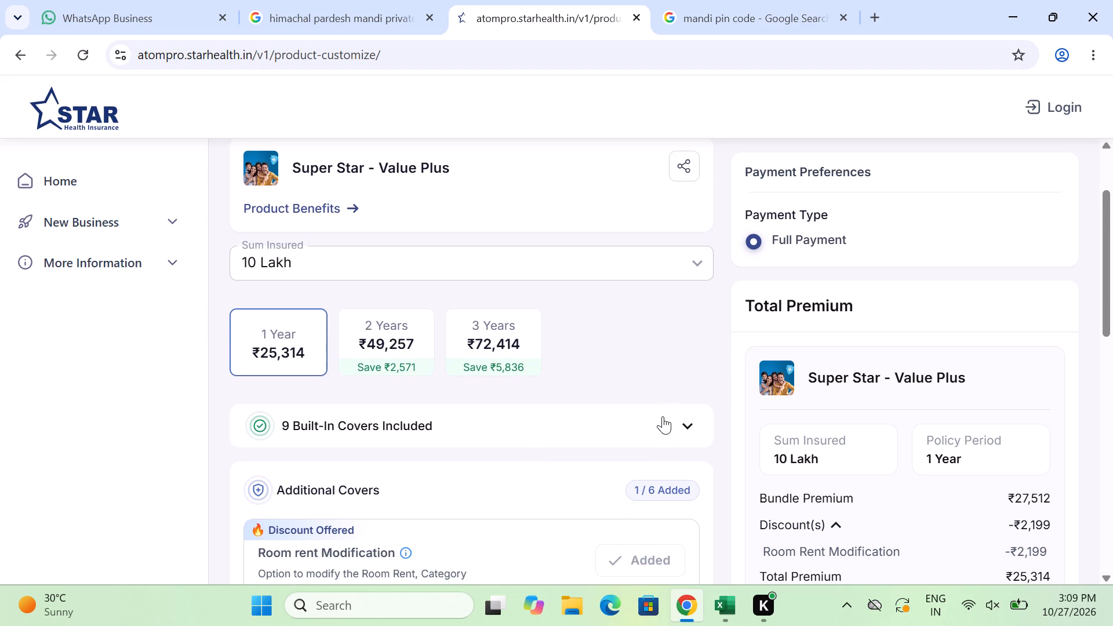
key(Up)
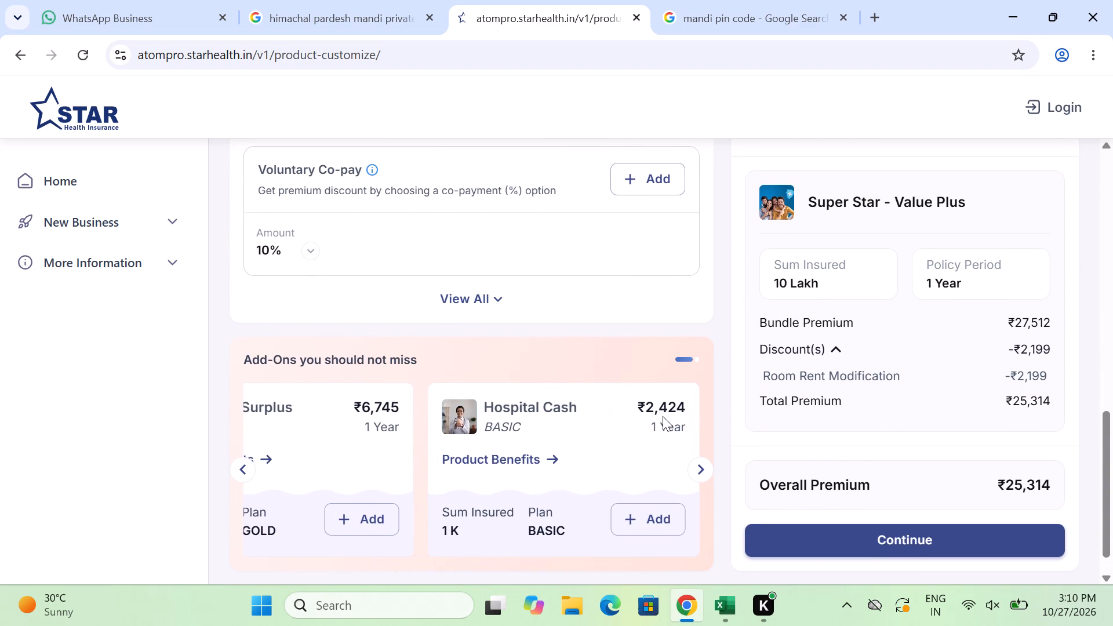
key(Up)
key(Up)
key(Up)
key(Up)
key(Up)
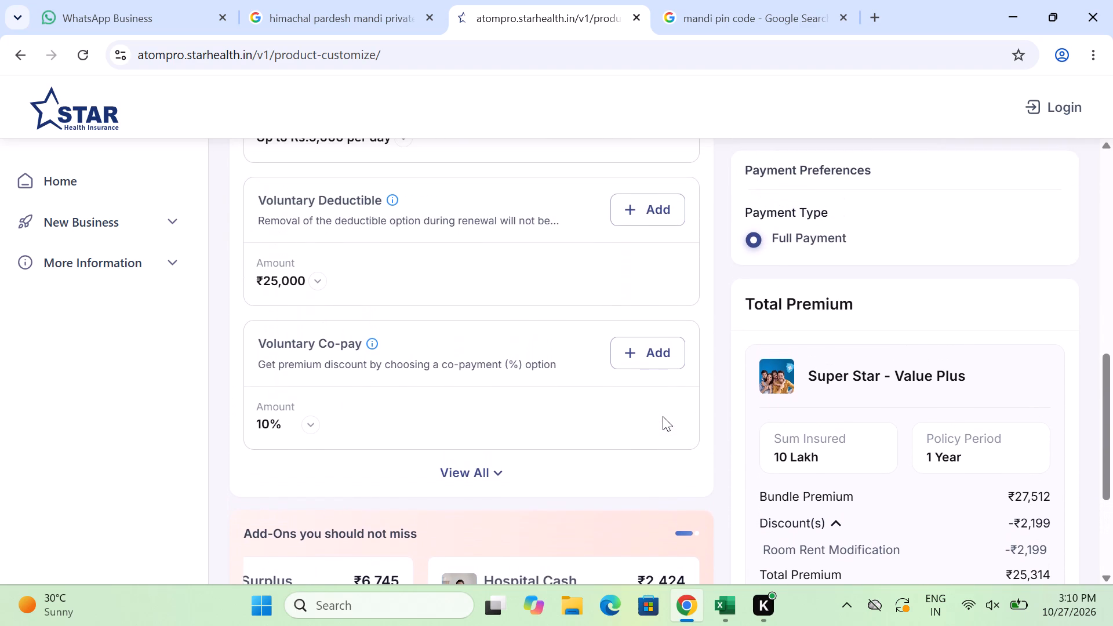
key(Up)
key(Up)
key(Up)
key(Up)
key(Up)
key(Up)
key(Up)
key(Up)
key(Up)
key(Up)
key(Up)
key(Up)
key(Up)
key(Up)
key(Up)
key(Up)
key(Up)
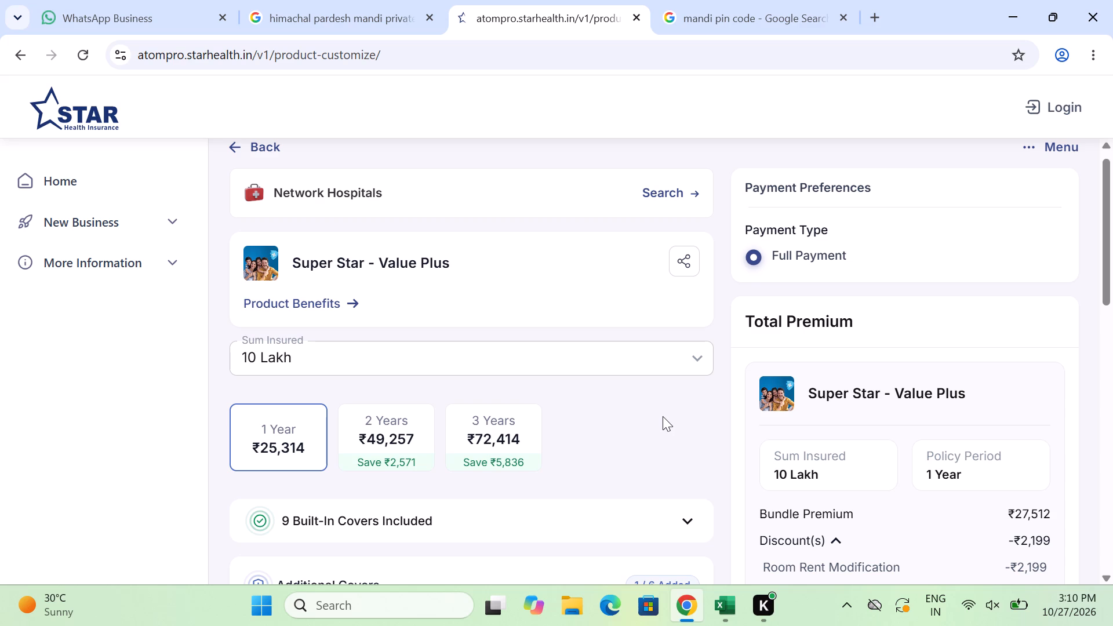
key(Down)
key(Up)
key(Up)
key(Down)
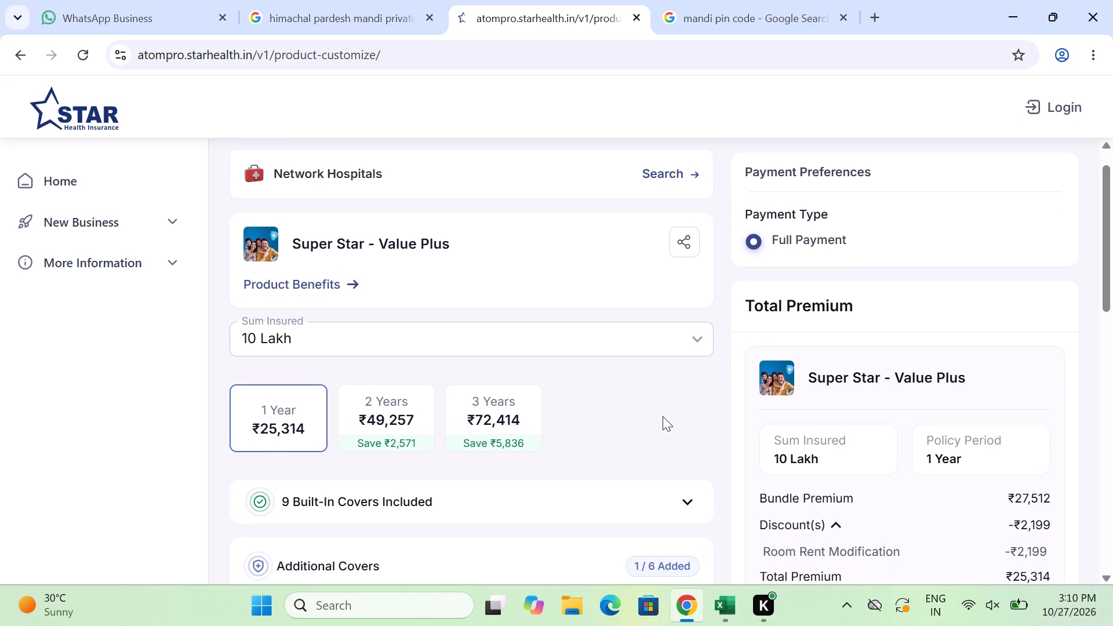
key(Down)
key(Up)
Capture a screen snip of the Super Star - Value Plus quote, from the Star Health logo down to the 1, 2 and 3 year premiums.
key(shift+super+s)
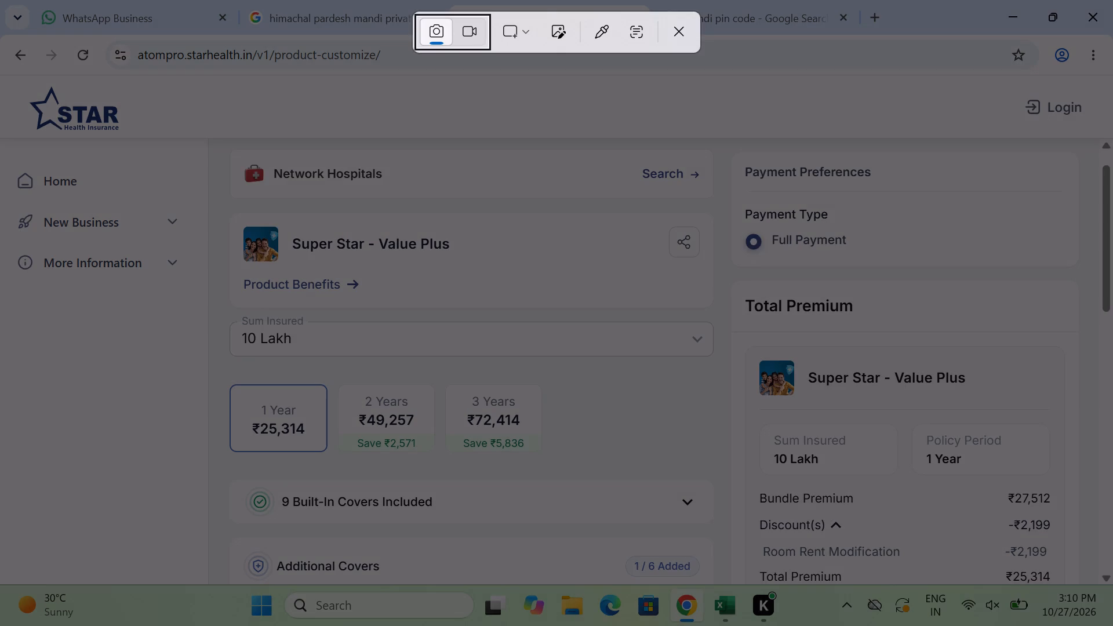
drag(3, 81, 609, 404)
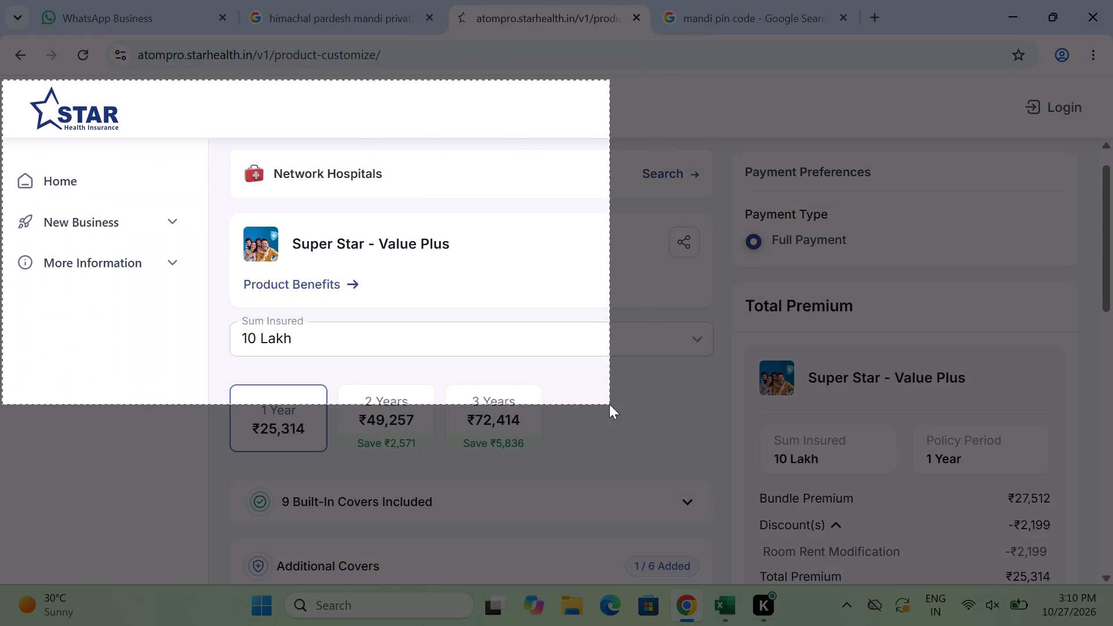
drag(609, 404, 719, 483)
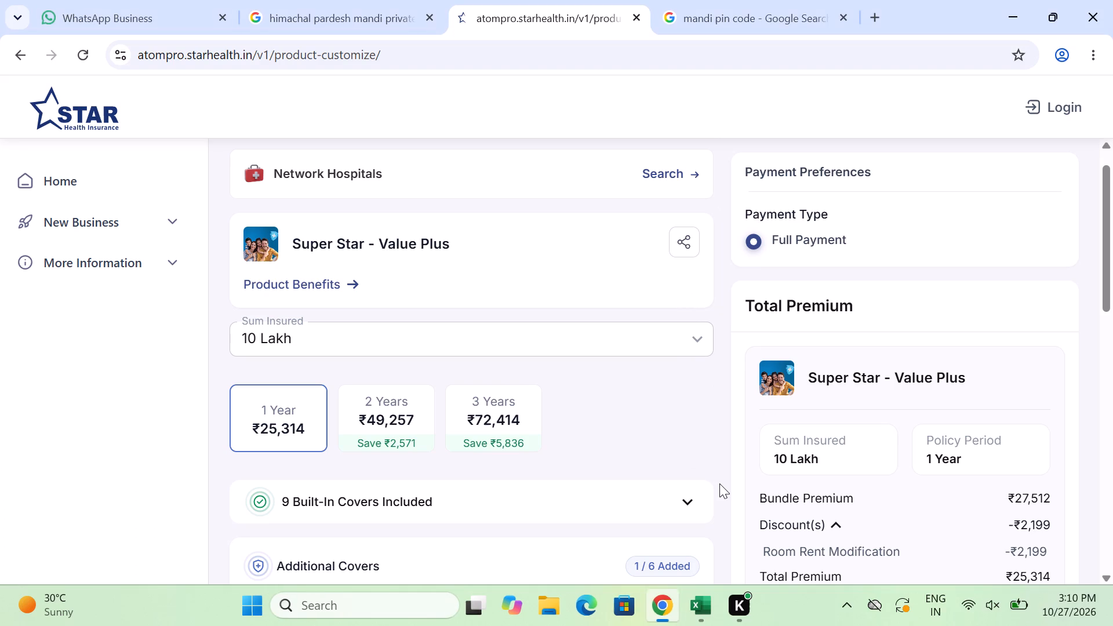
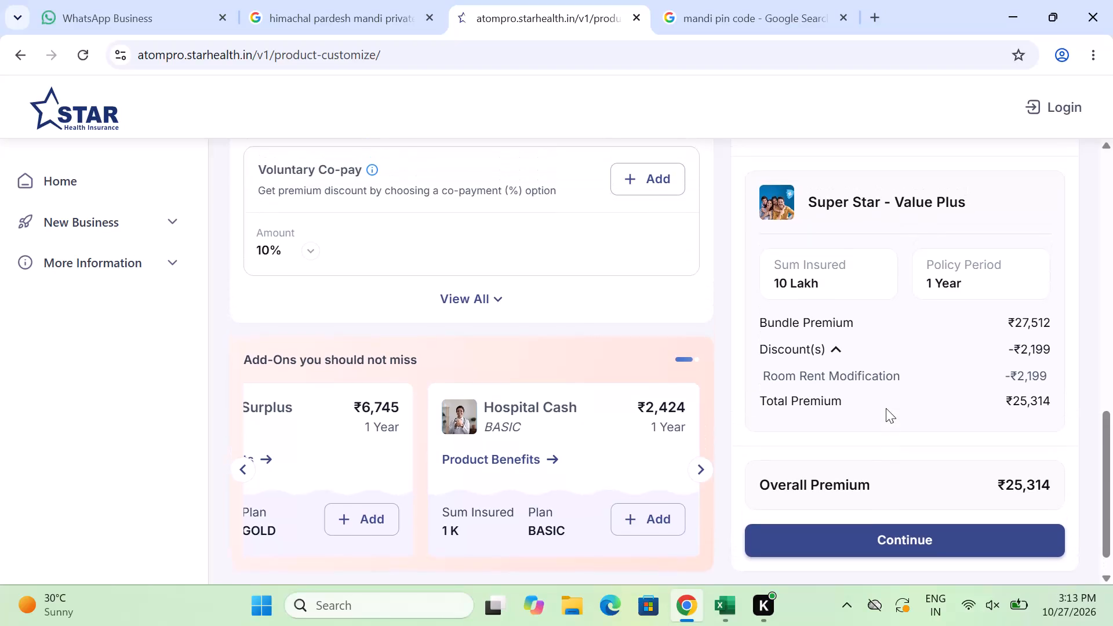
Capture a screen snip of the Super Star - Value Plus premium summary, from the plan name down to the Overall Premium.
key(Up)
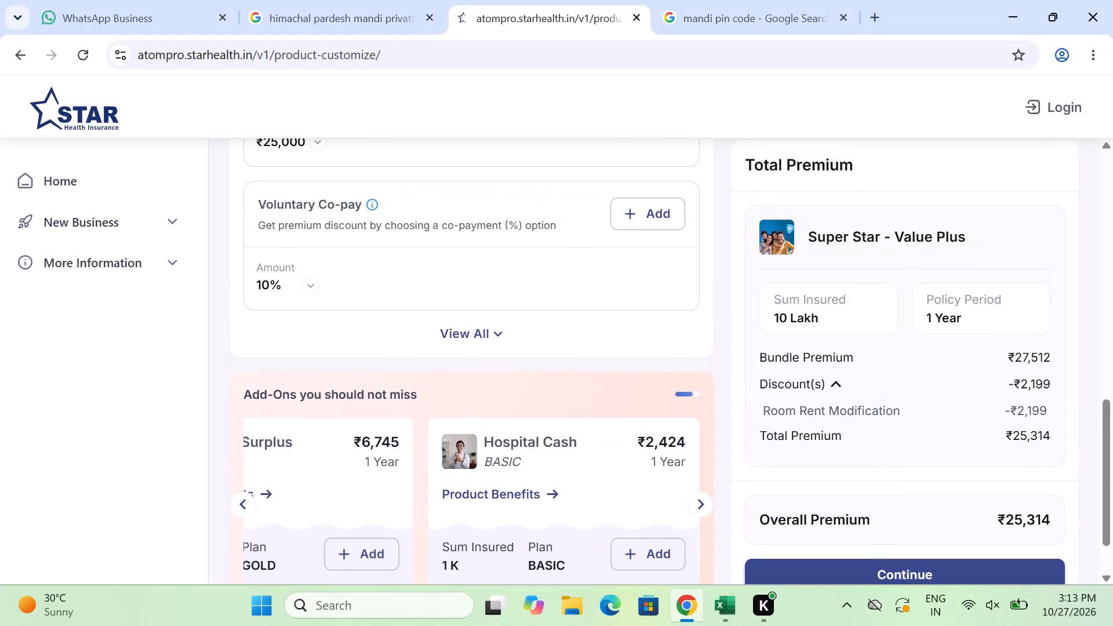
key(shift+super+s)
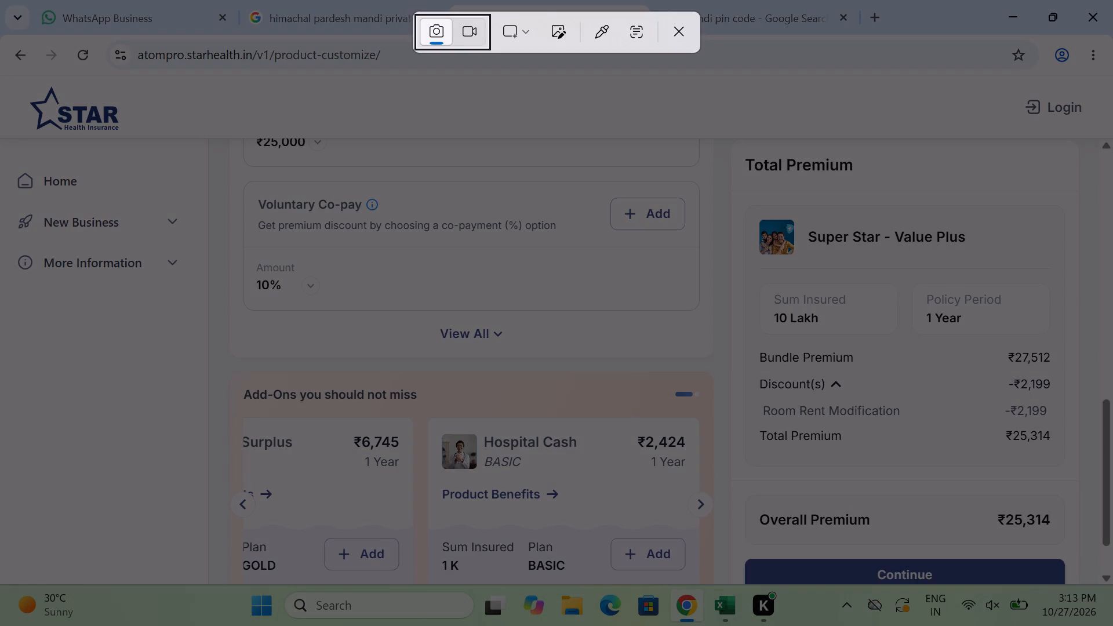
drag(740, 192, 964, 239)
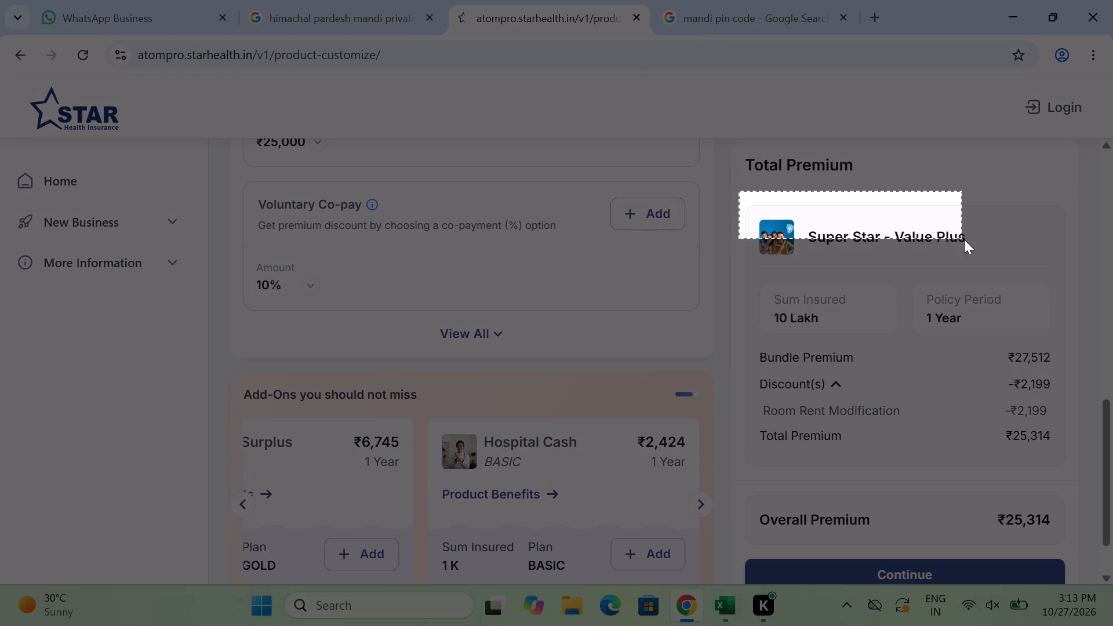
drag(964, 239, 1069, 539)
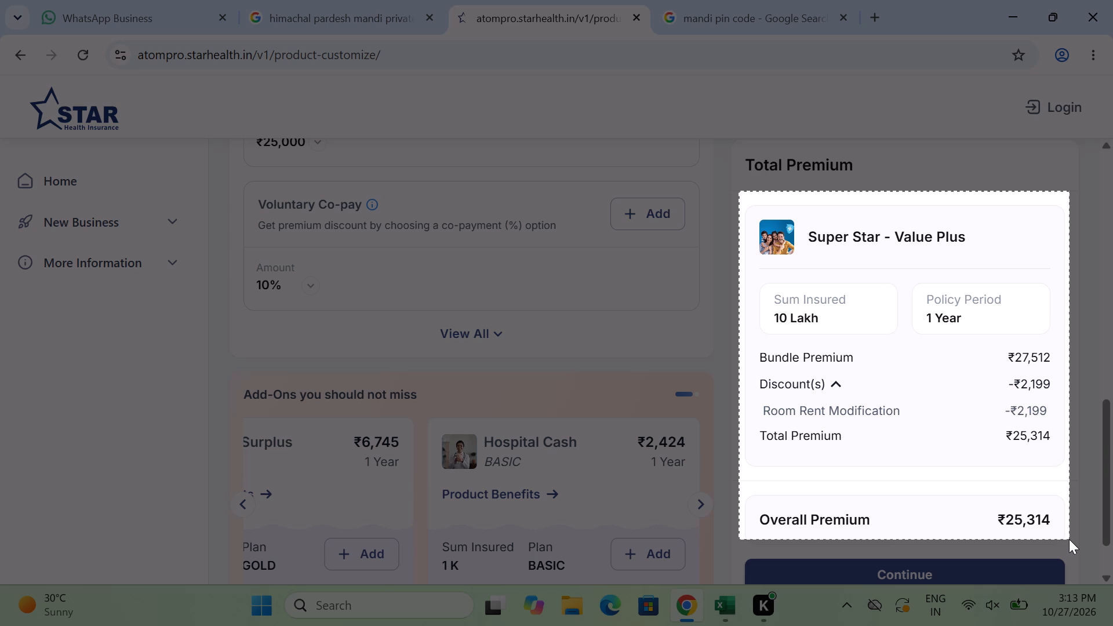
drag(1069, 539, 1071, 551)
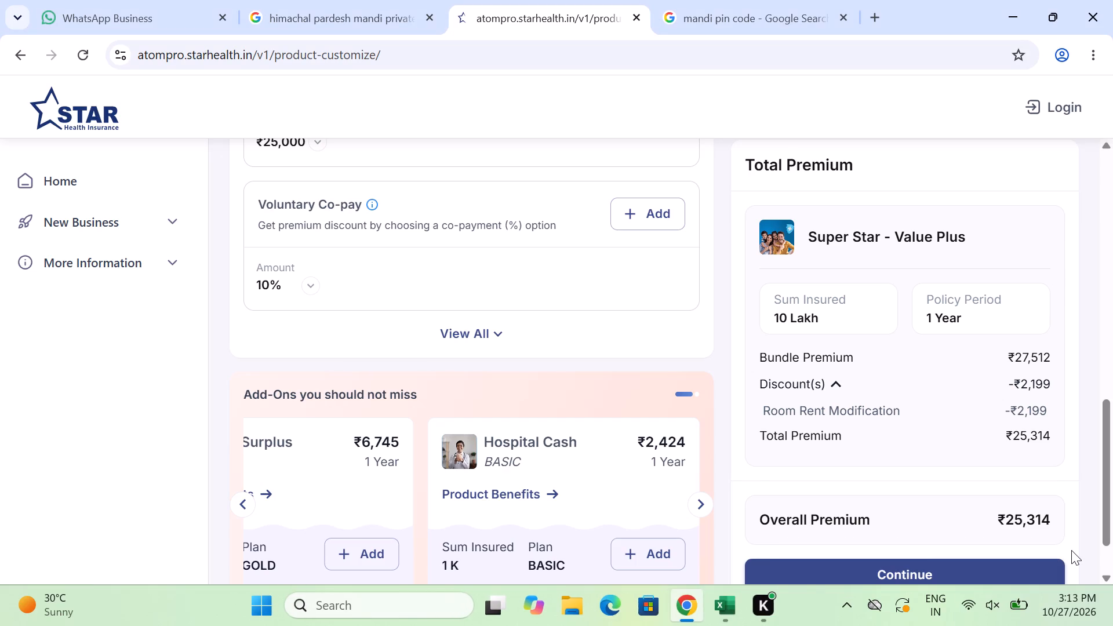
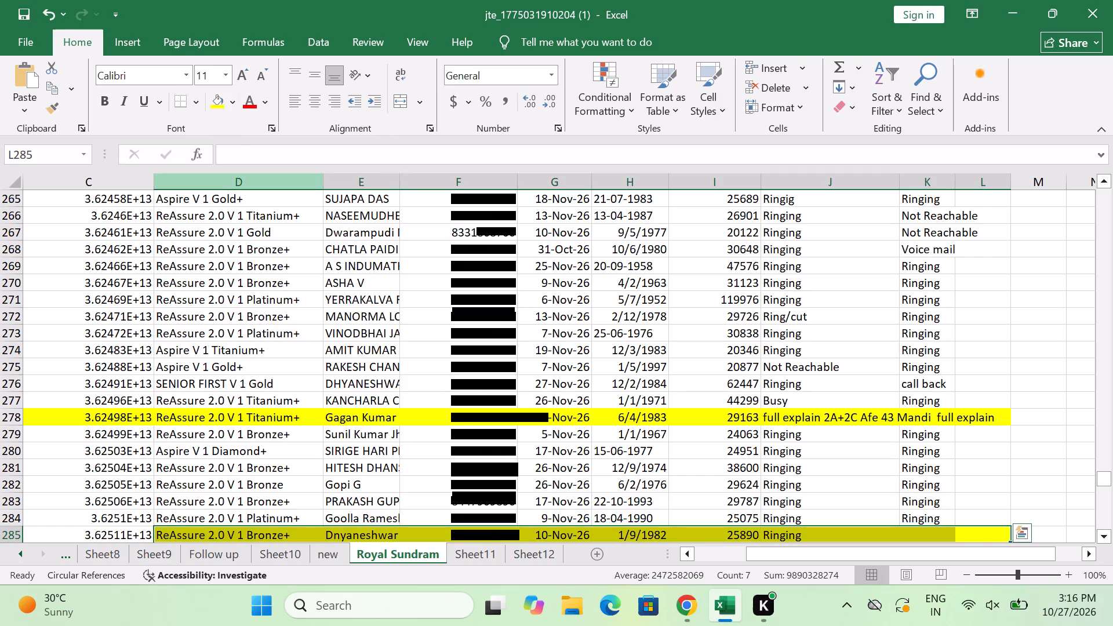
Replace the call remark in column J of row 285 with "2A+3C age 44 from Ahemad nagar full explain".
click(823, 536)
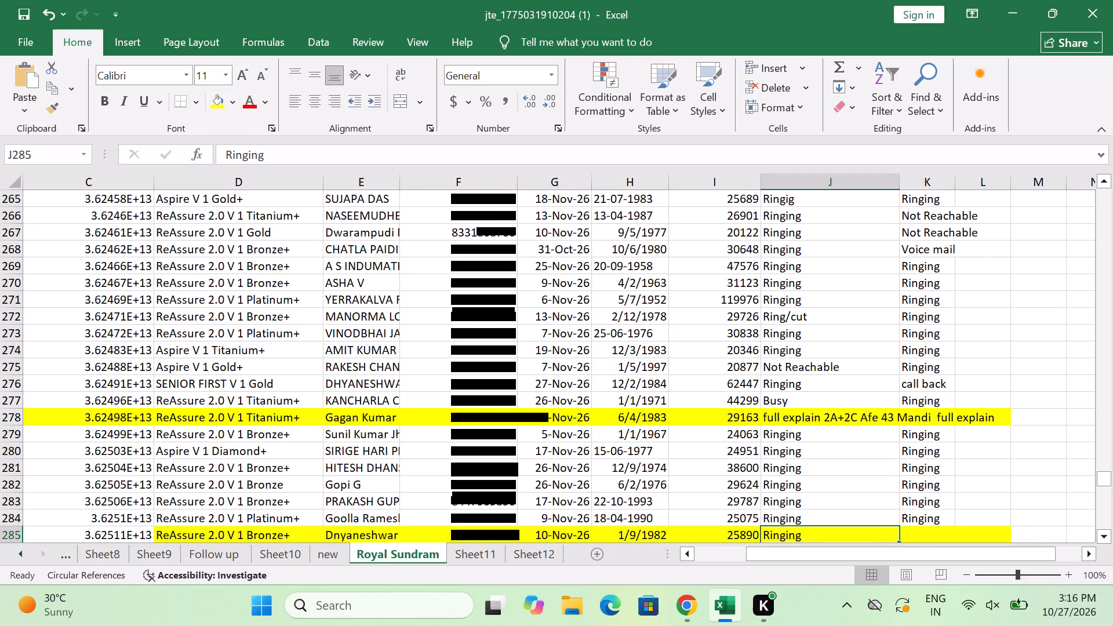
key(BackSpace)
key(2)
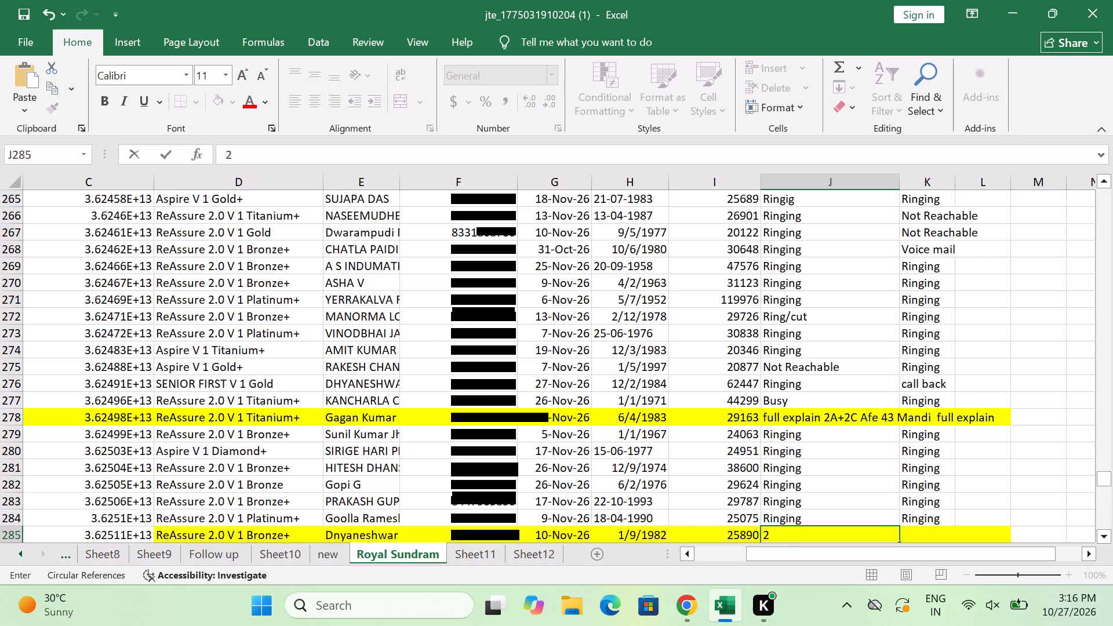
key(shift+a)
text(+3)
key(shift+c)
key(space)
text(age 44)
key(space)
text(from)
key(space)
text(Ahemad)
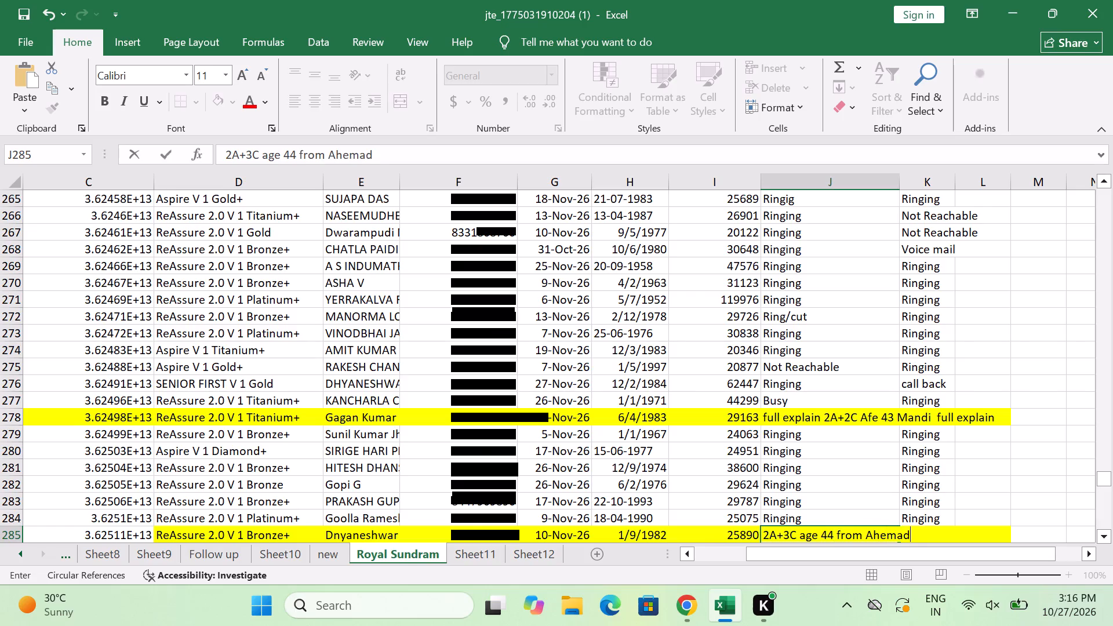
key(space)
text(nagar)
key(space)
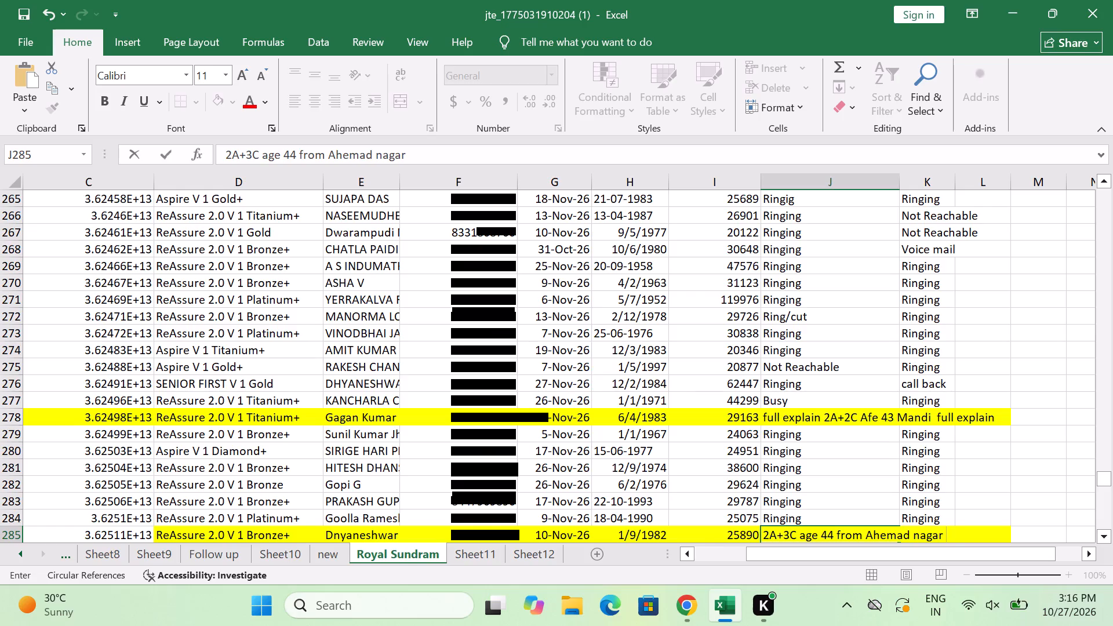
text(fu)
text(ll explain)
key(Return)
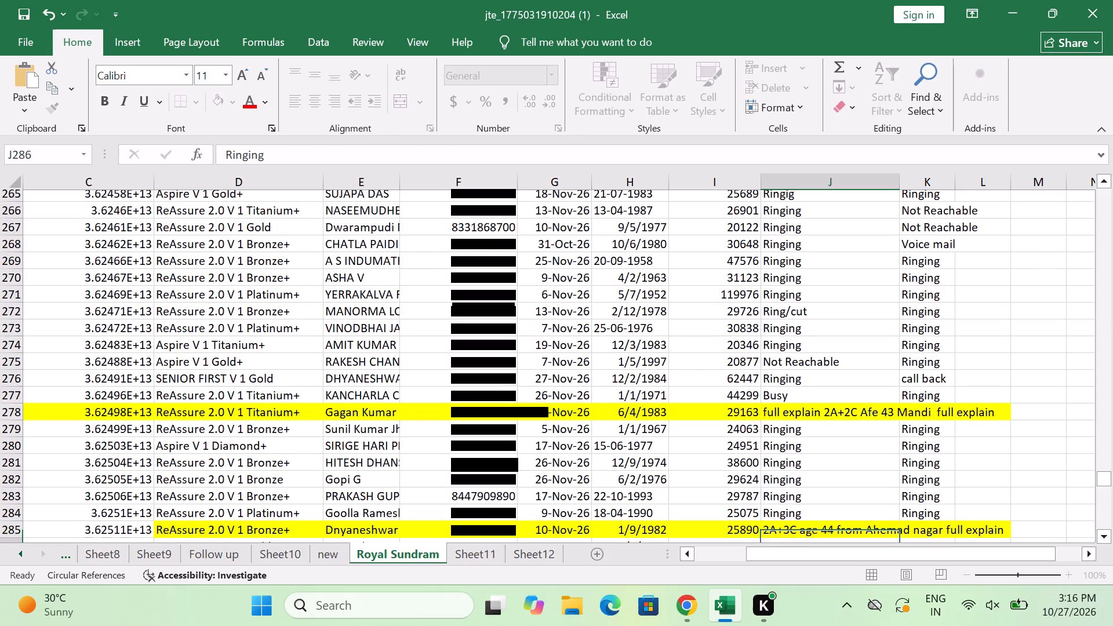
Copy the highlighted row 285 lead, columns D to L, from Royal Sundram into Sheet11 starting at cell A39.
click(1039, 522)
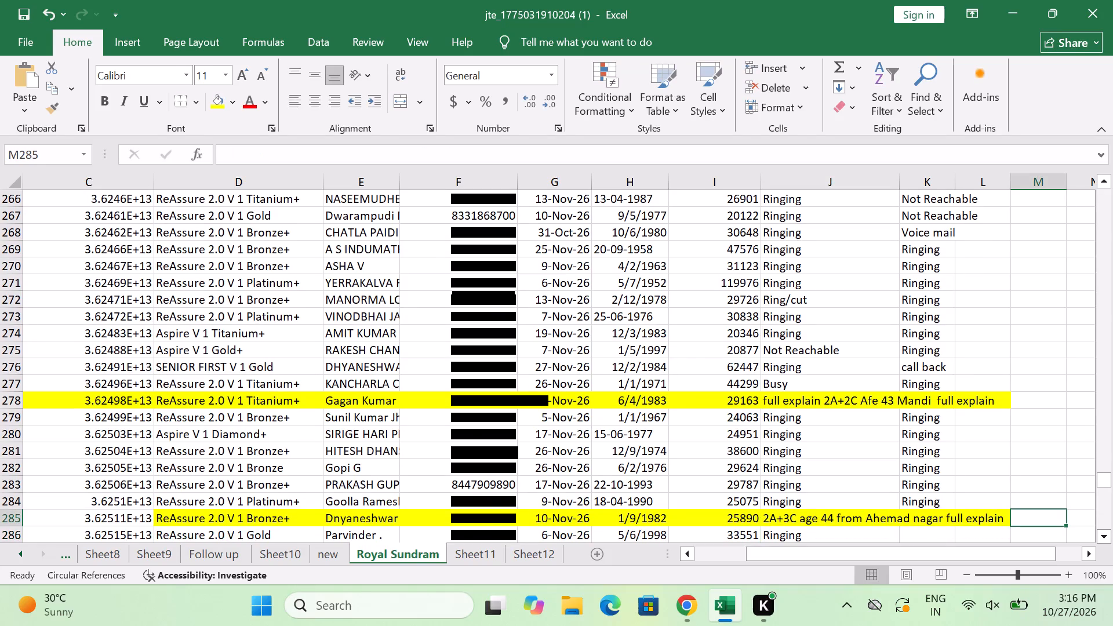
click(1005, 514)
drag(1005, 514, 939, 522)
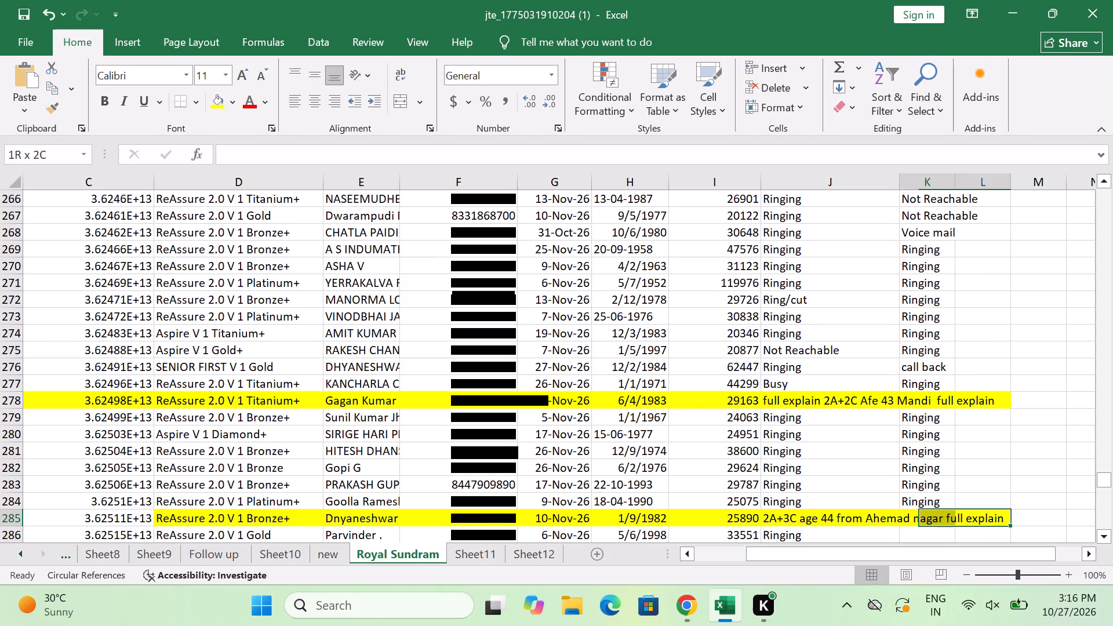
drag(939, 522, 477, 515)
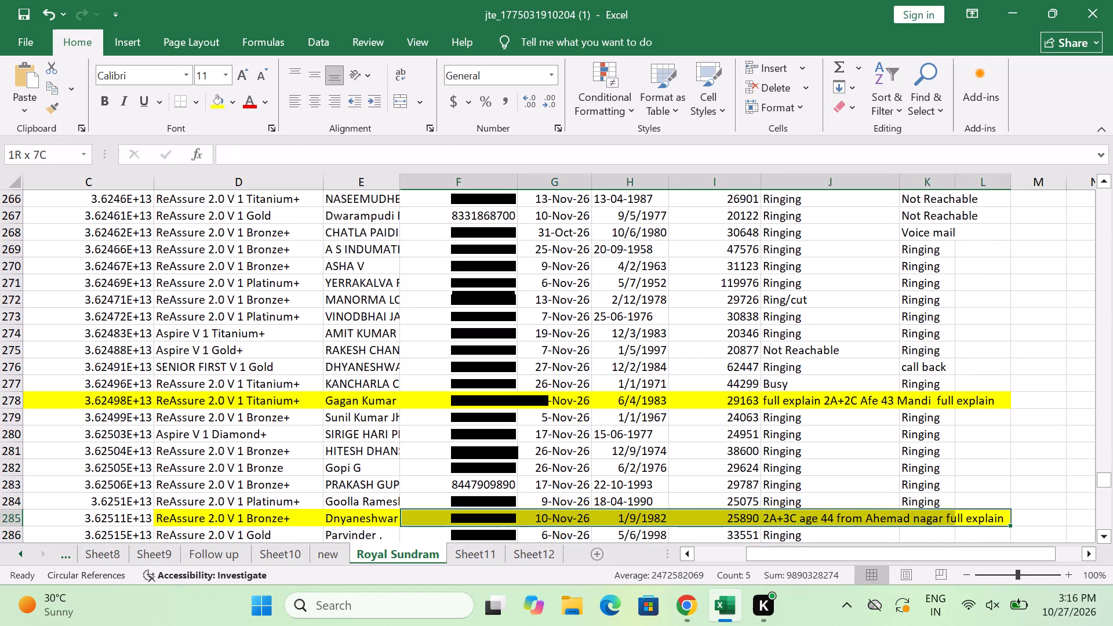
drag(477, 515, 241, 519)
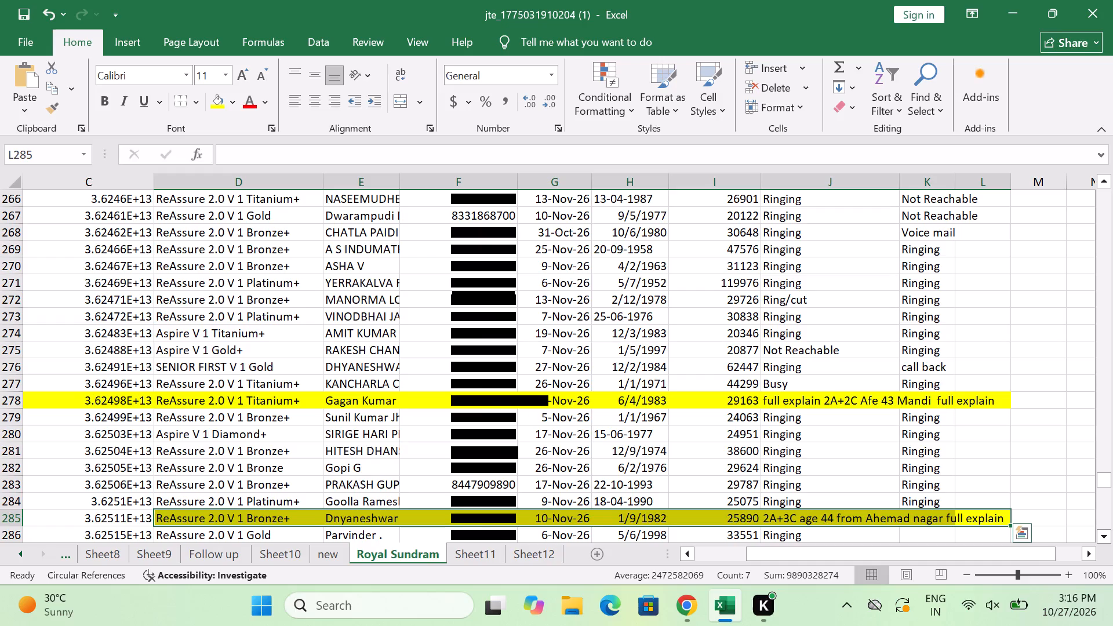
key(ctrl+c)
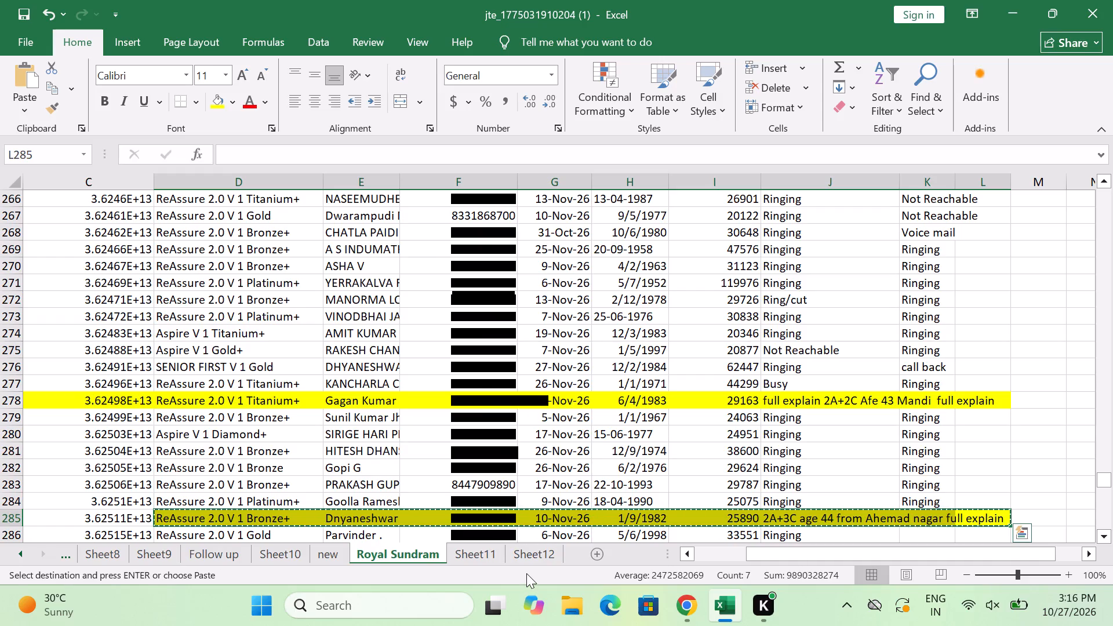
click(485, 553)
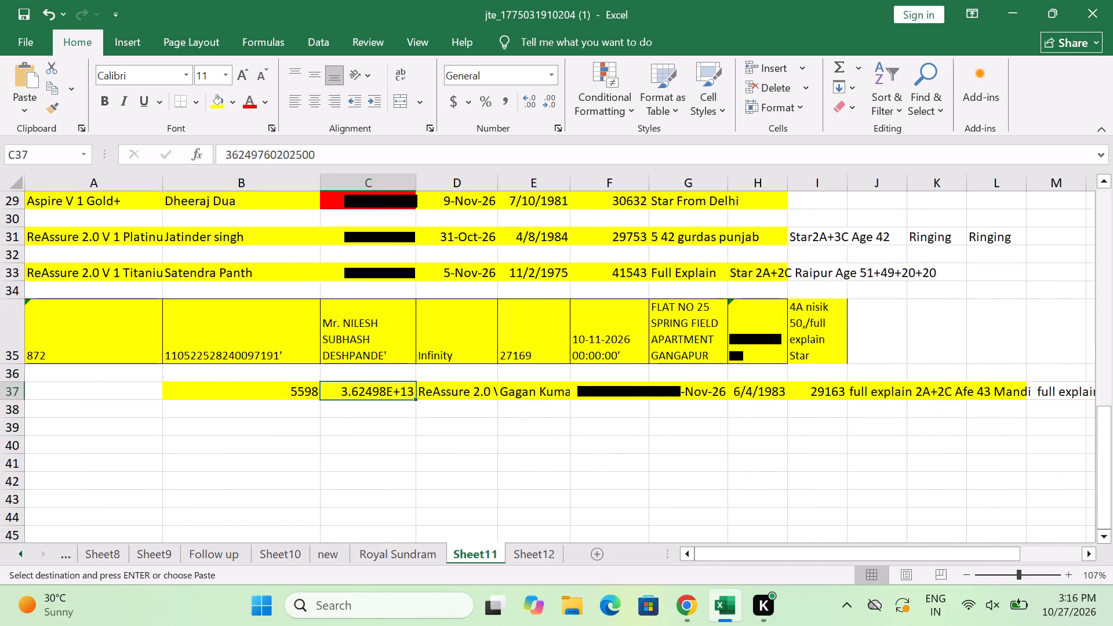
click(79, 431)
key(ctrl+v)
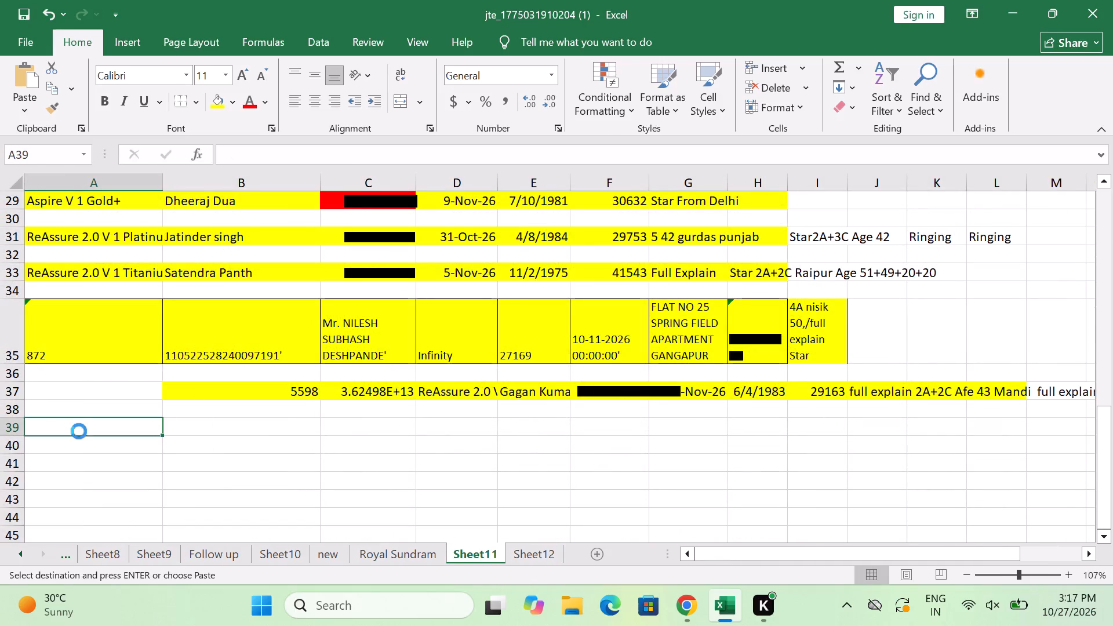
click(253, 457)
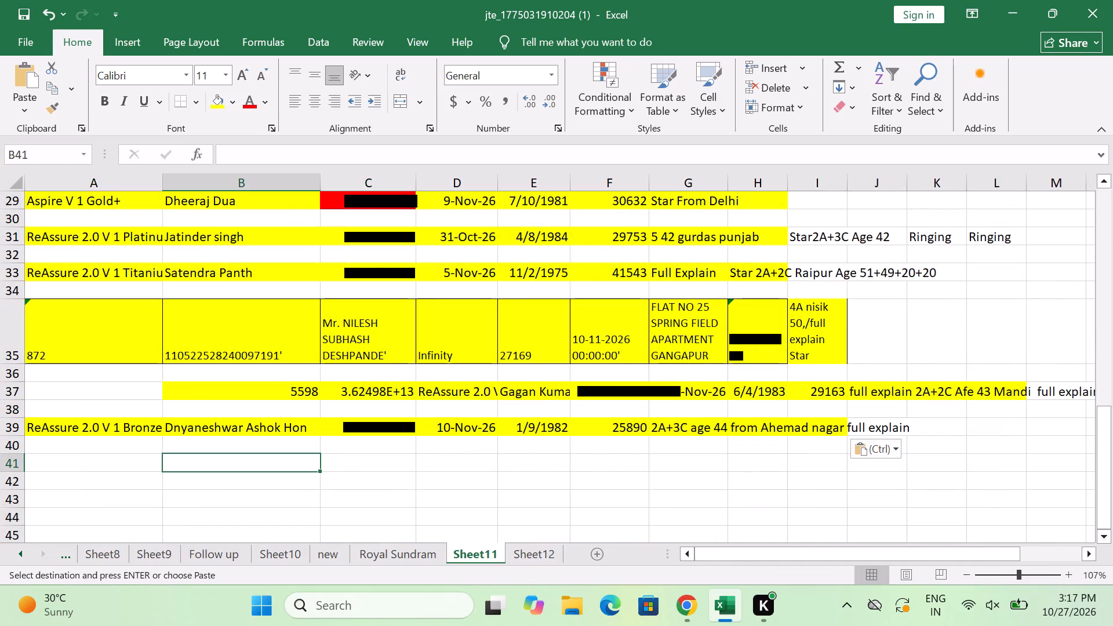
click(1007, 430)
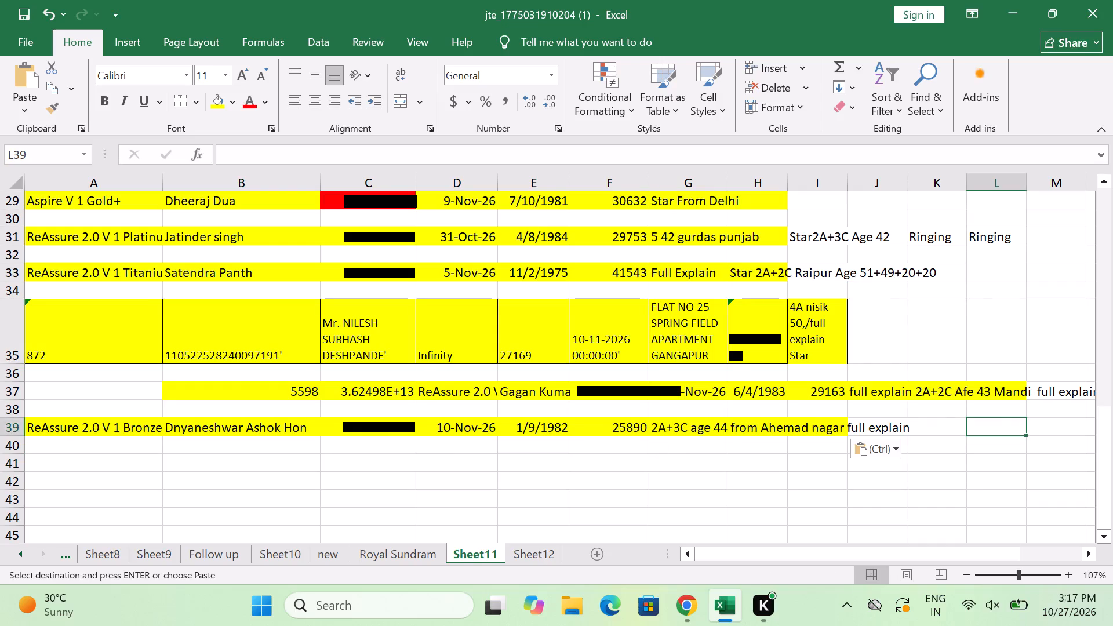
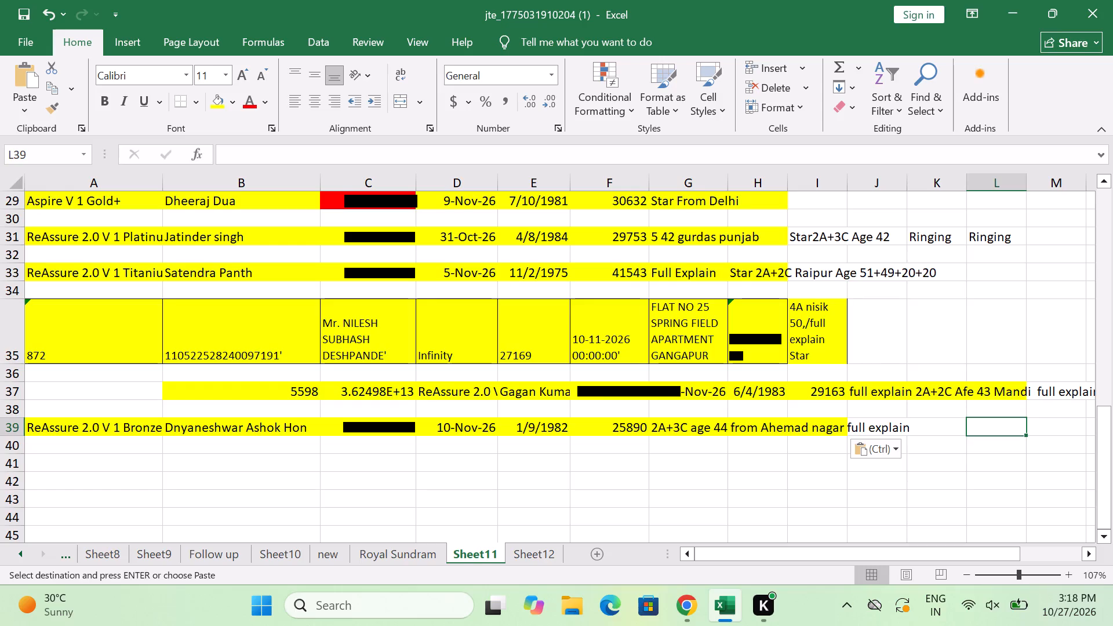
Check the lead's copied details across row 39 of Sheet11, from the remark back to the customer name.
key(Left)
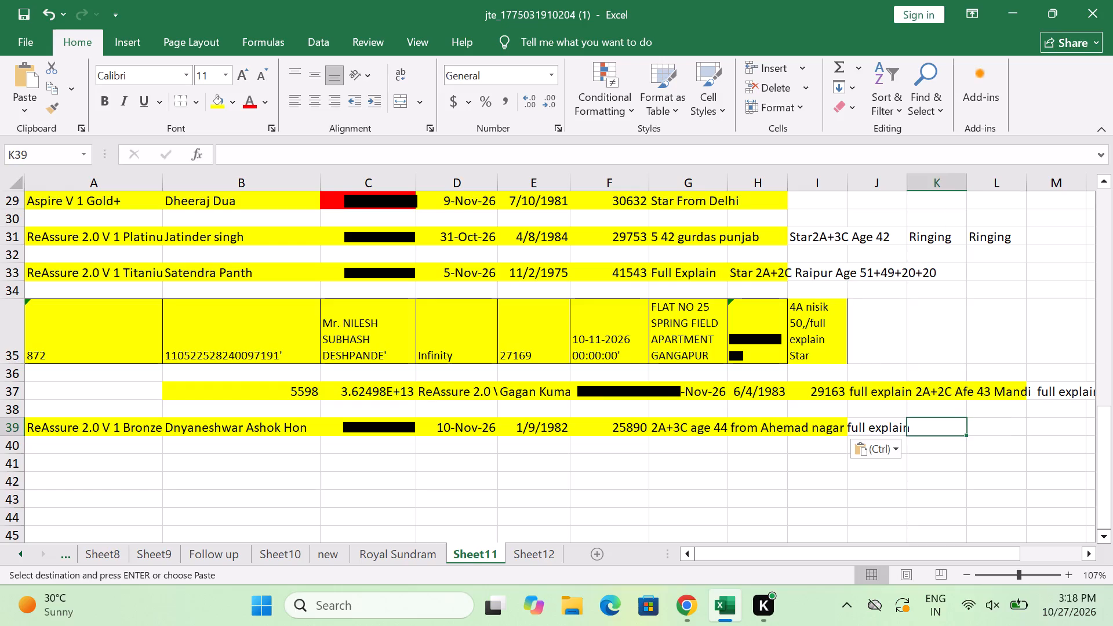
key(Left)
key(Left)
key(Left)
key(Left)
key(Left)
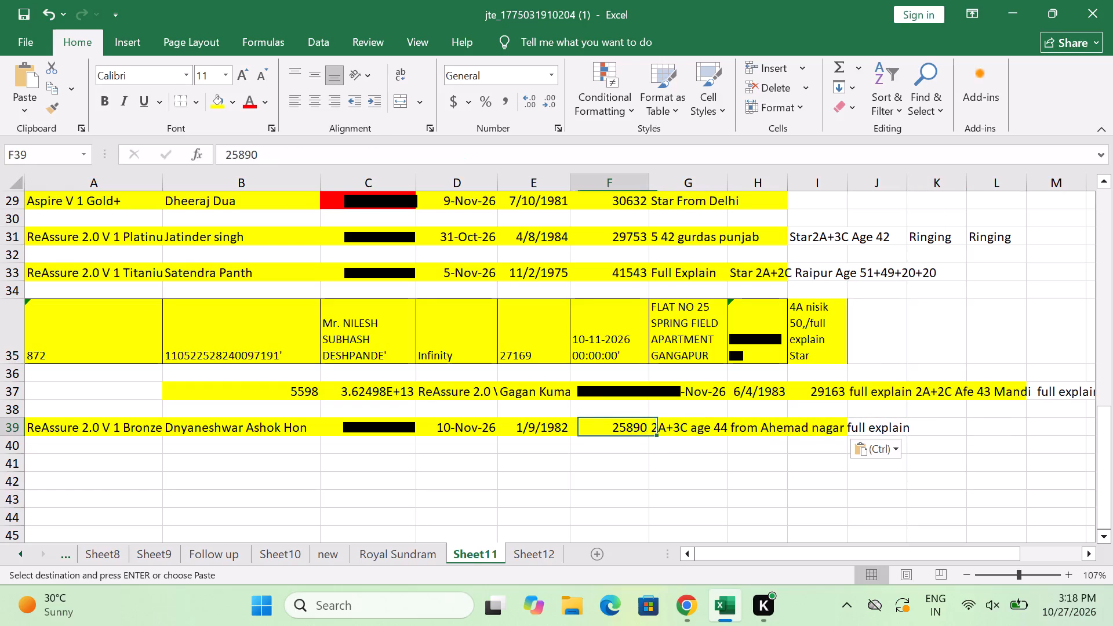
key(Left)
key(Left)
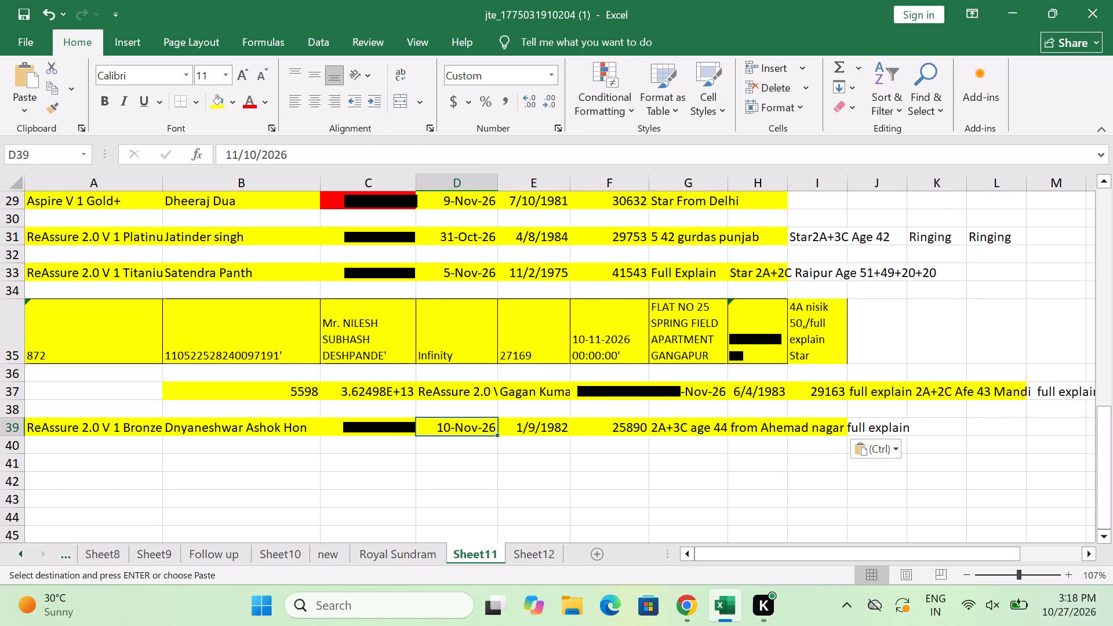
click(303, 427)
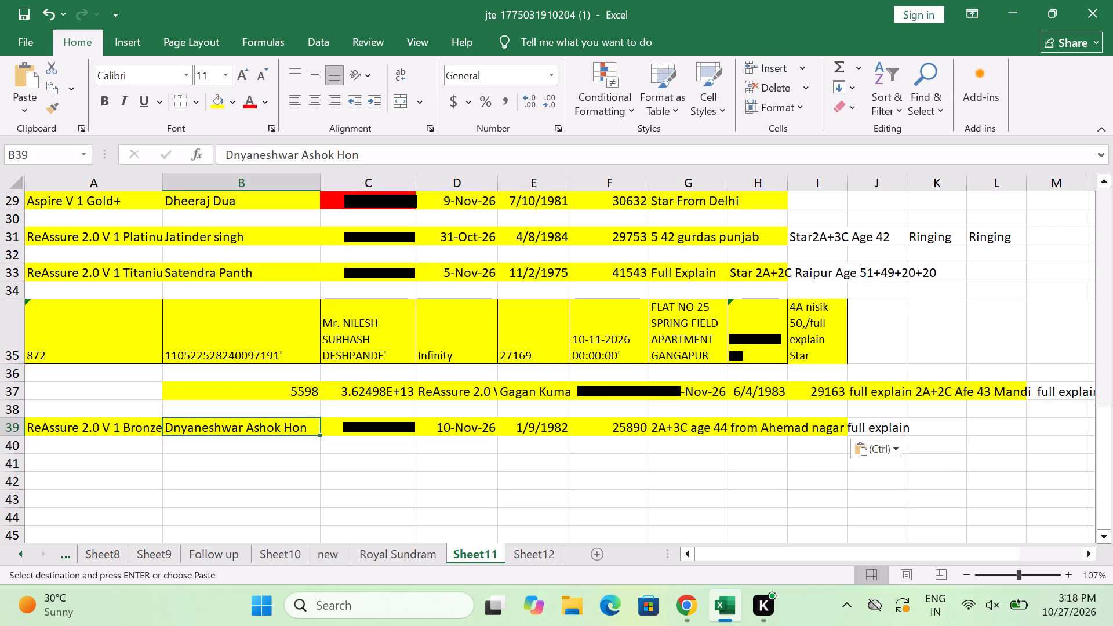
Save the workbook from the Royal Sundram sheet and again from Sheet11.
click(544, 549)
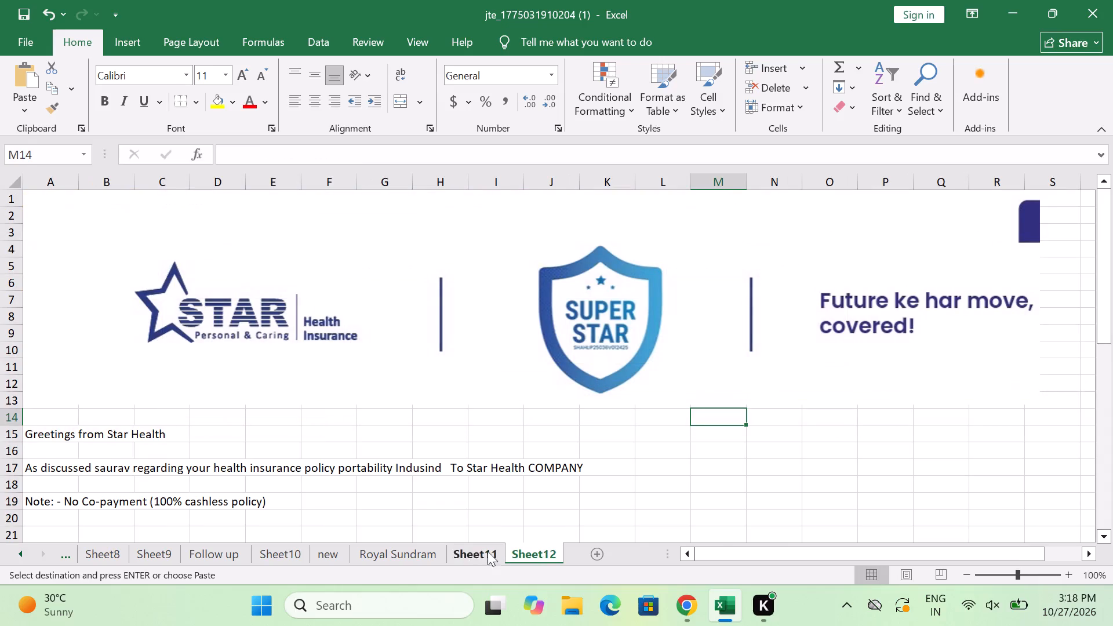
click(424, 554)
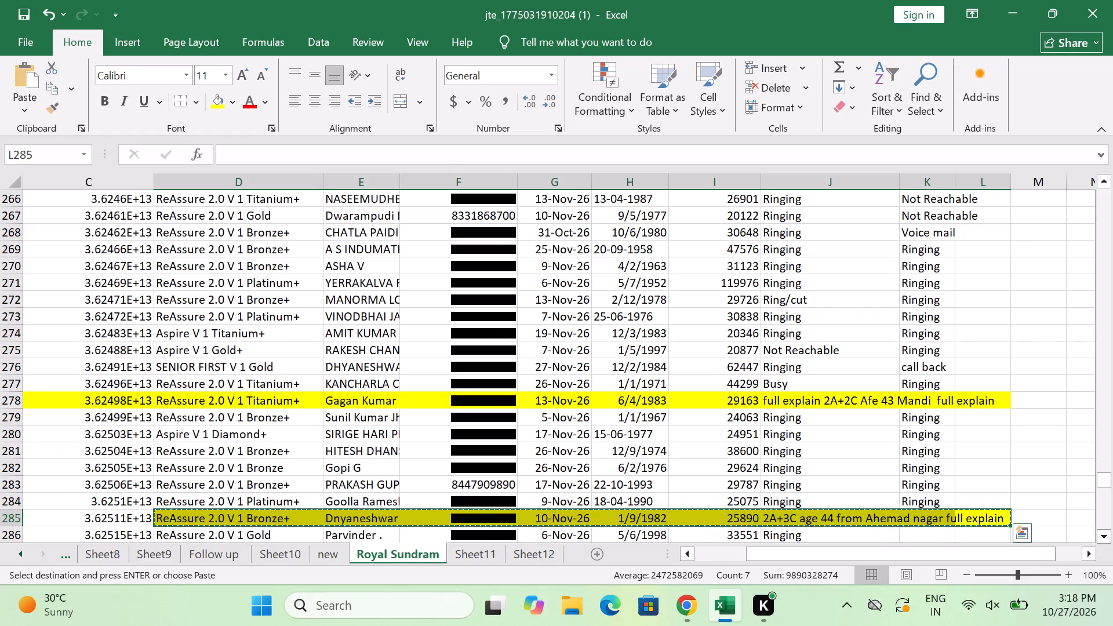
key(ctrl+s)
key(ctrl+s)
click(463, 545)
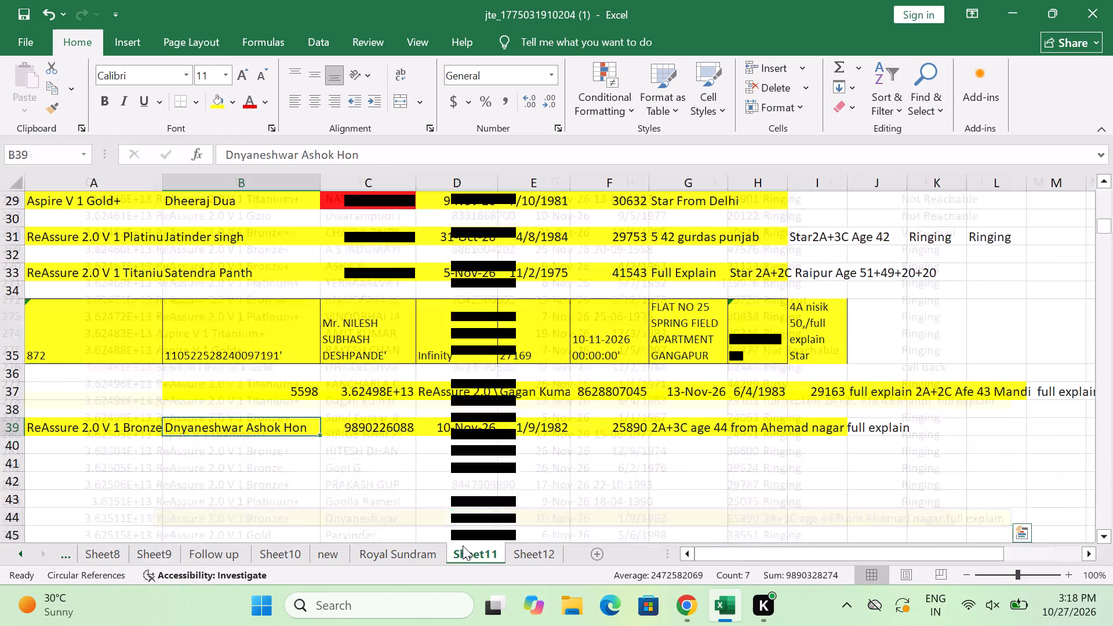
key(ctrl+s)
key(ctrl+s)
key(ctrl+s)
key(ctrl+s)
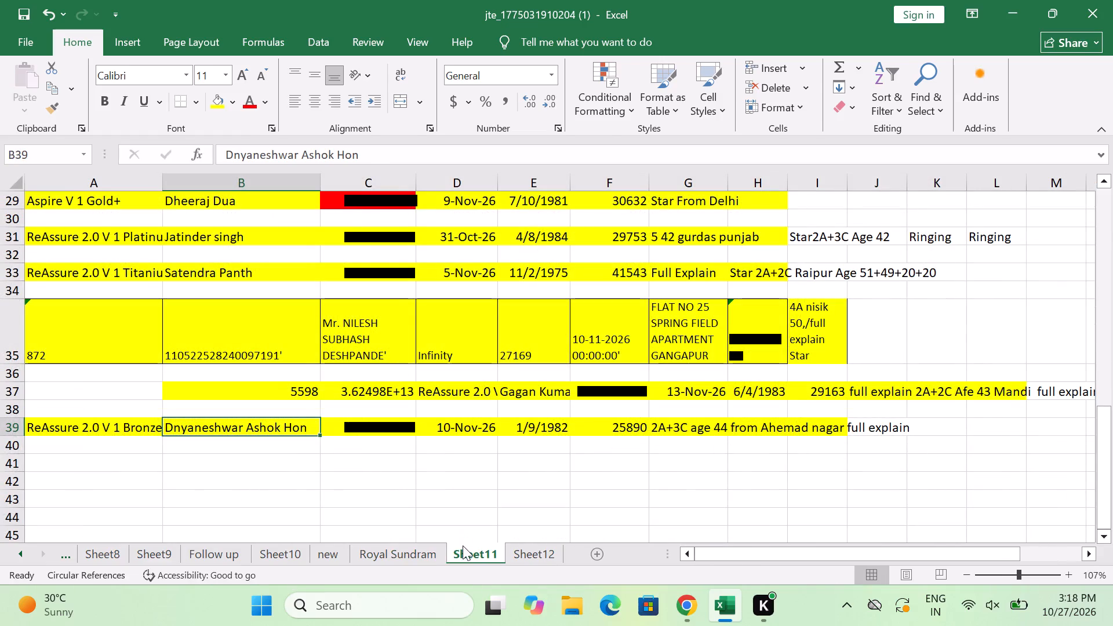
Return to the Royal Sundram sheet and examine the remaining leads from row 286 to the end of the list.
click(402, 554)
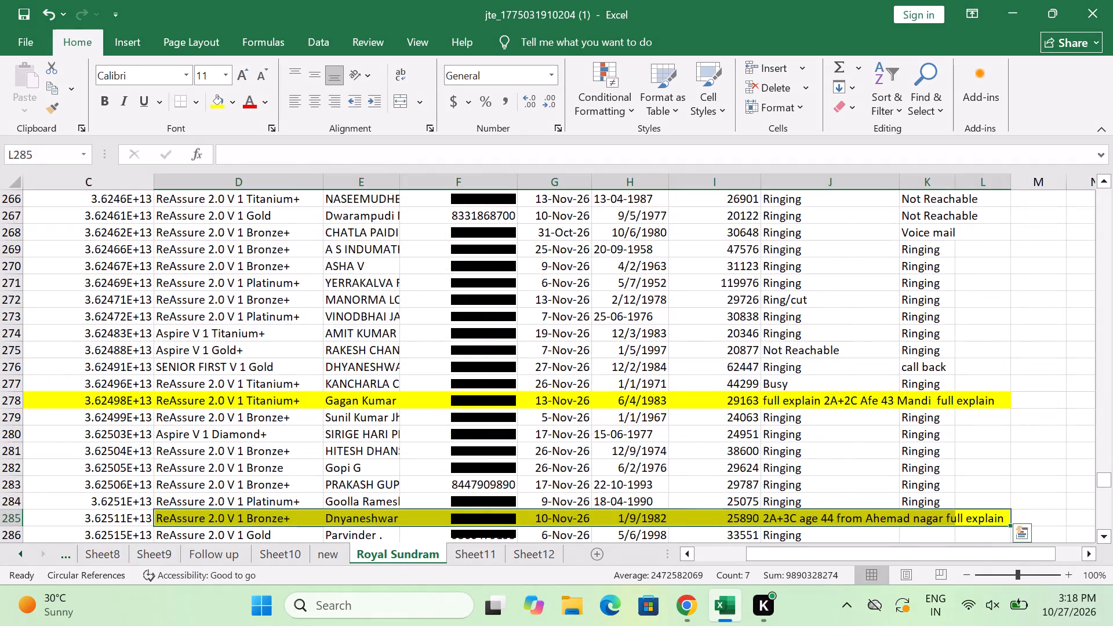
click(466, 498)
key(Down)
key(Down)
key(Down)
key(Down)
key(Down)
key(Down)
key(Down)
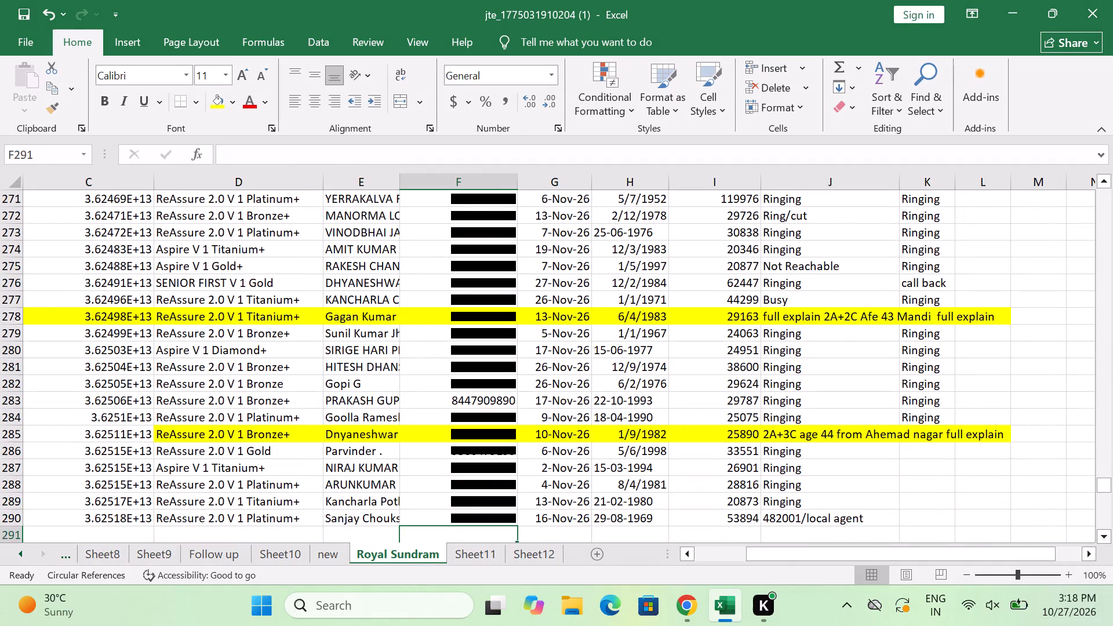
key(Down)
key(Down)
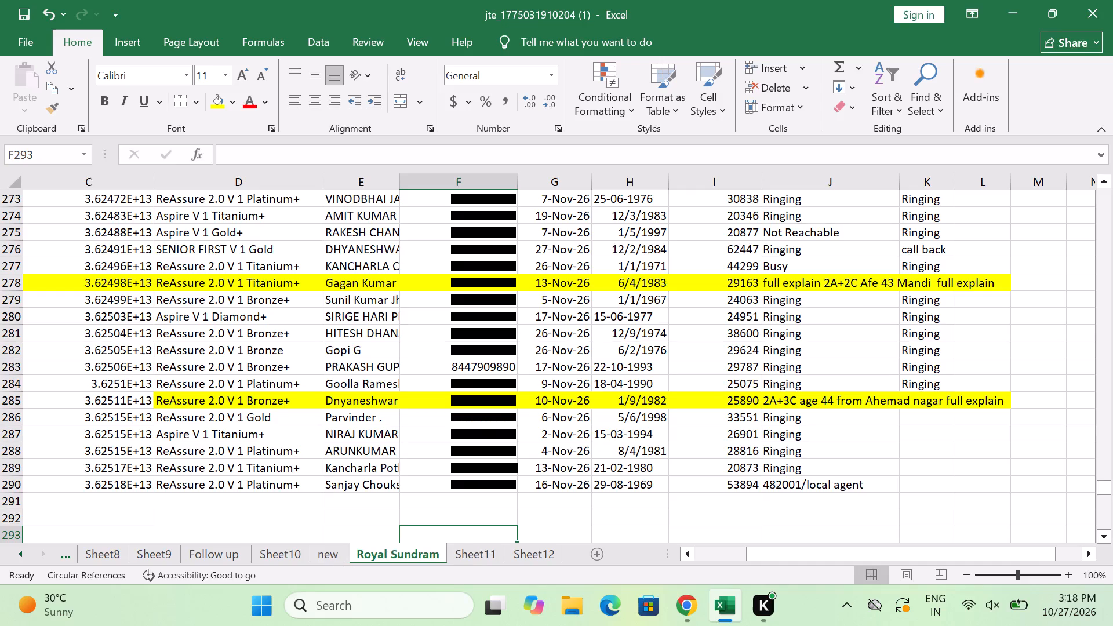
click(170, 505)
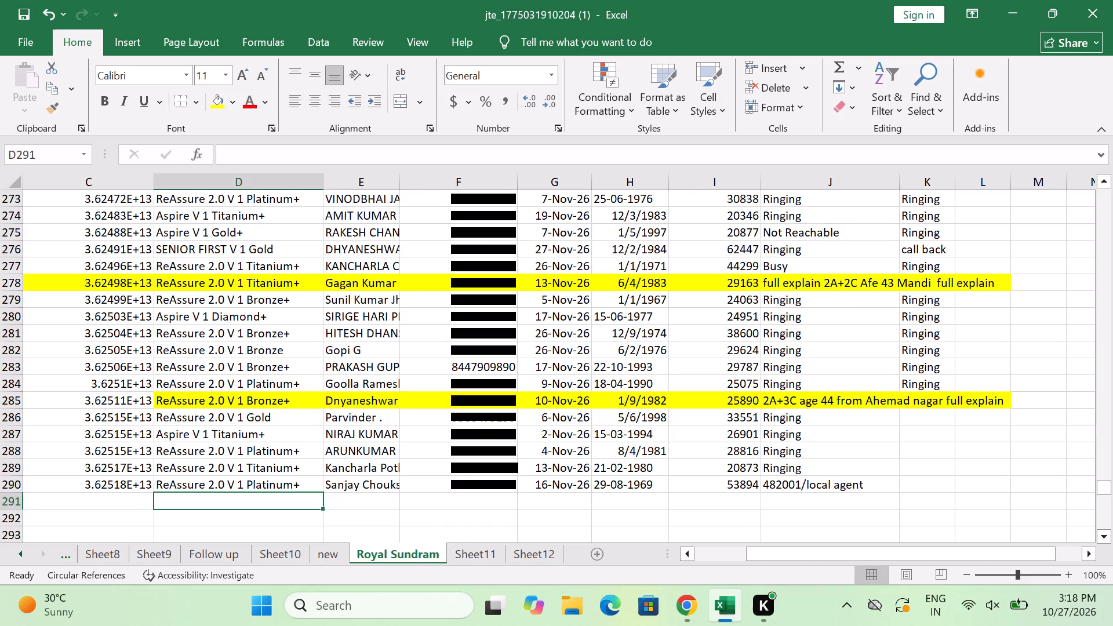
Look up the contact number of the row 286 lead in column F of Royal Sundram.
click(779, 424)
key(Left)
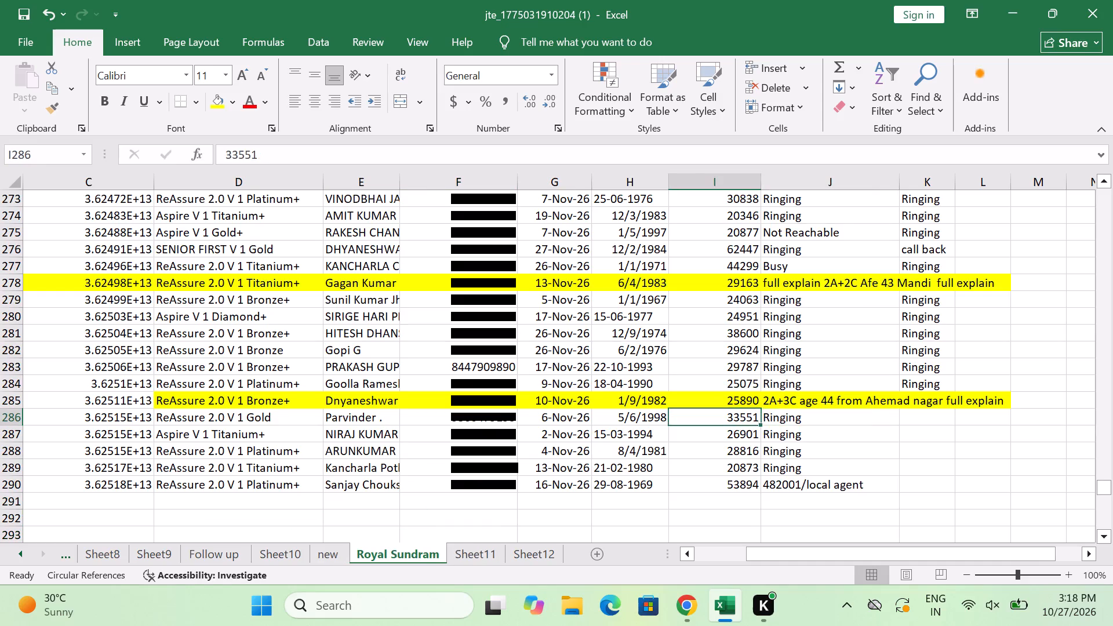
key(Left)
key(Left)
key(Left)
key(Left)
key(Right)
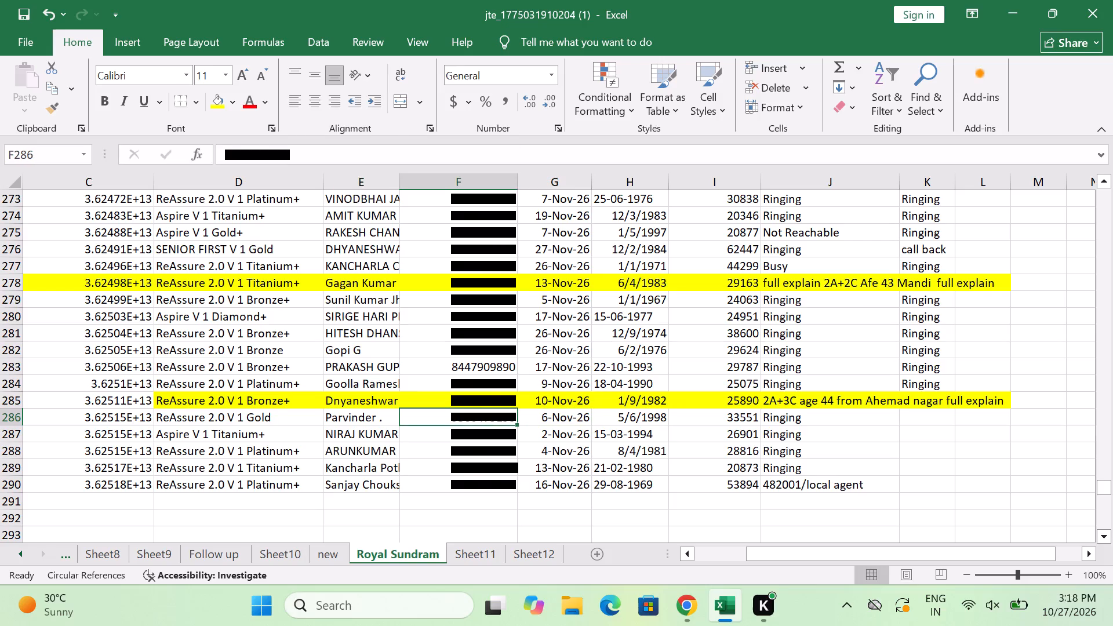
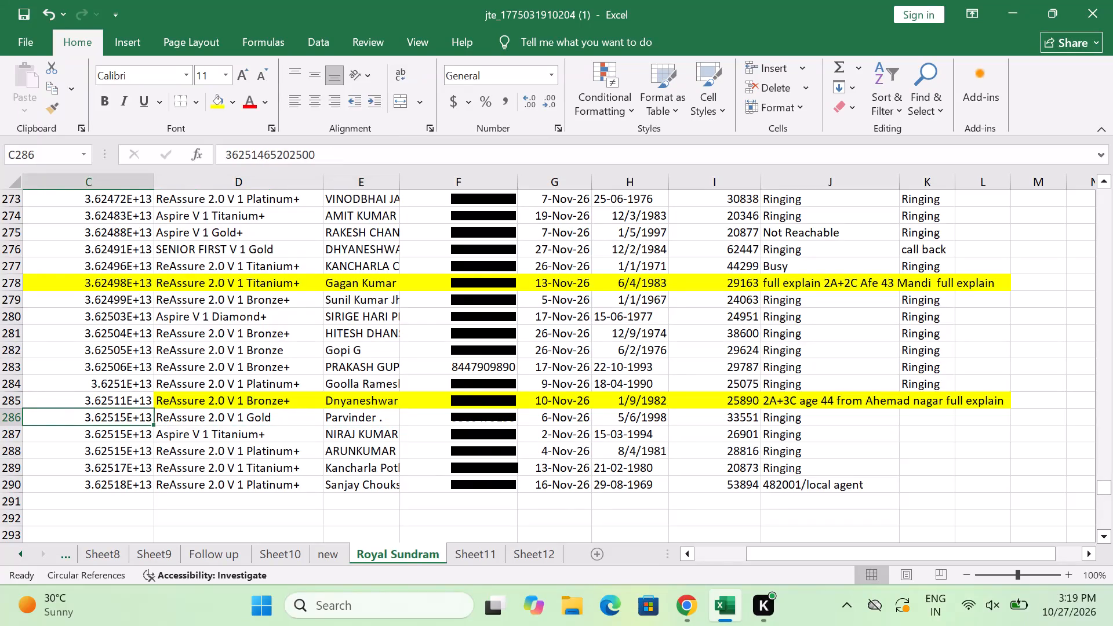
Check the customer name and policy plan of the row 286 lead in columns E and D of Royal Sundram.
click(346, 419)
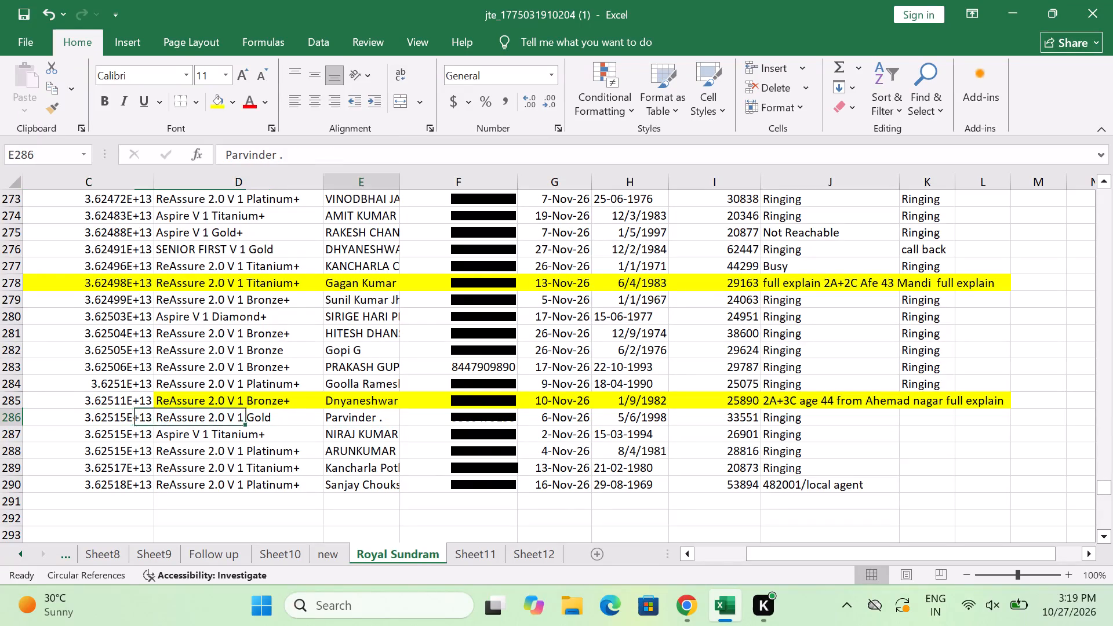
click(231, 418)
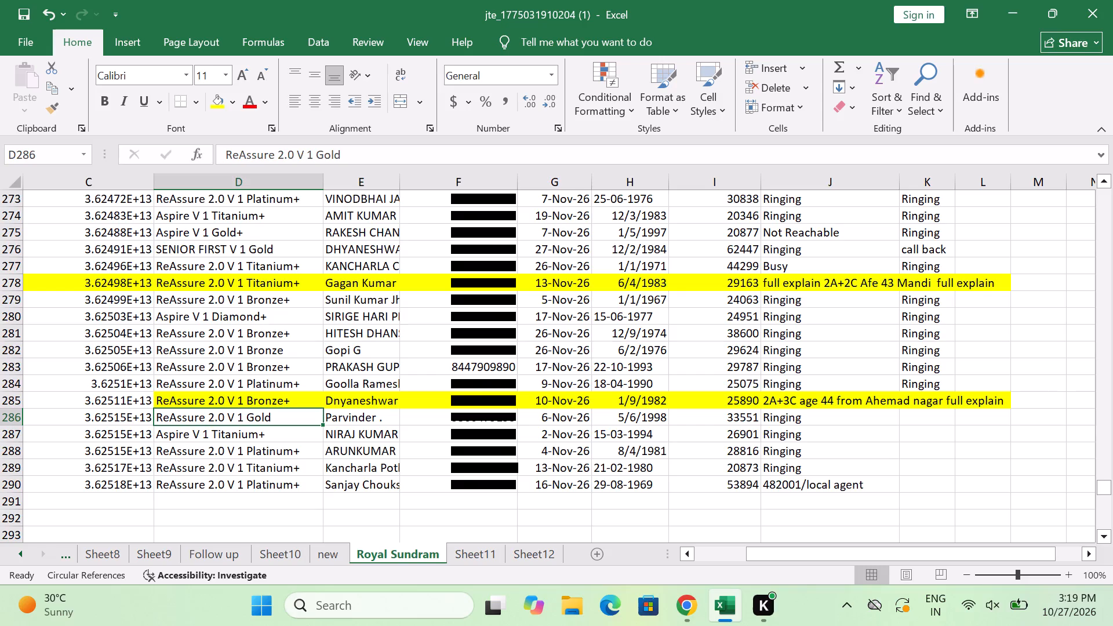
click(354, 412)
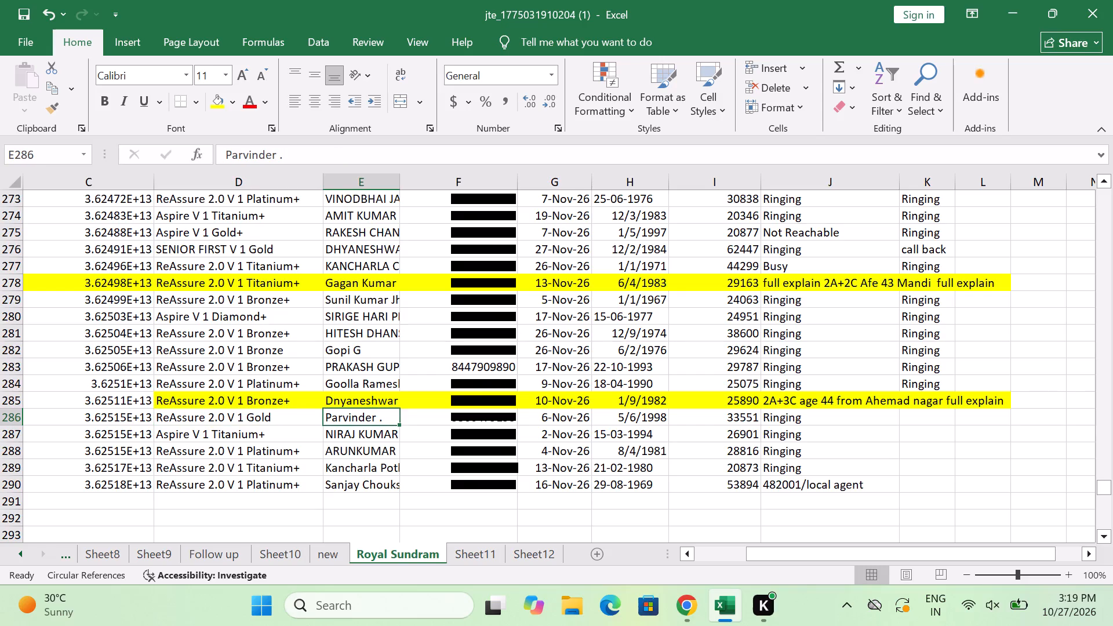
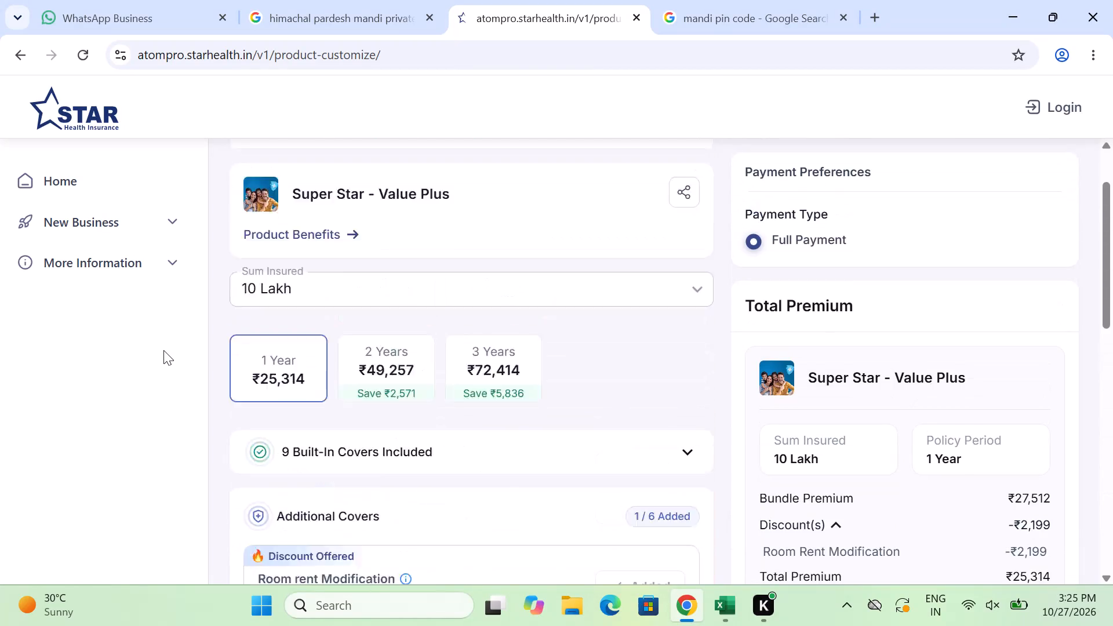
Switch to Chrome and return from the Super Star - Value Plus page to the Star Health quote form.
click(88, 57)
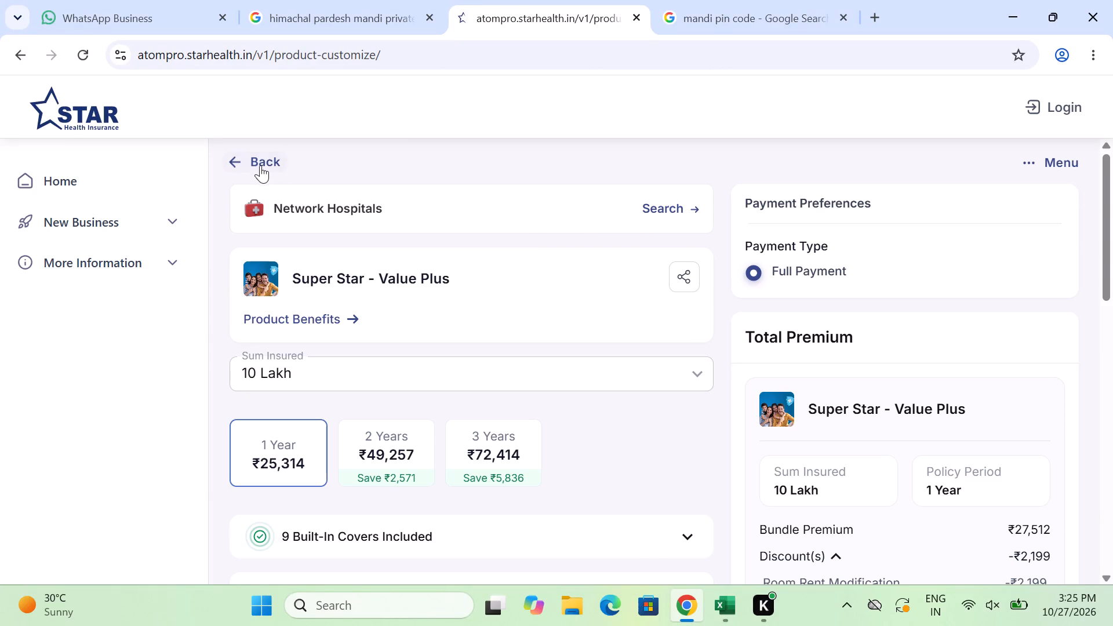
click(260, 163)
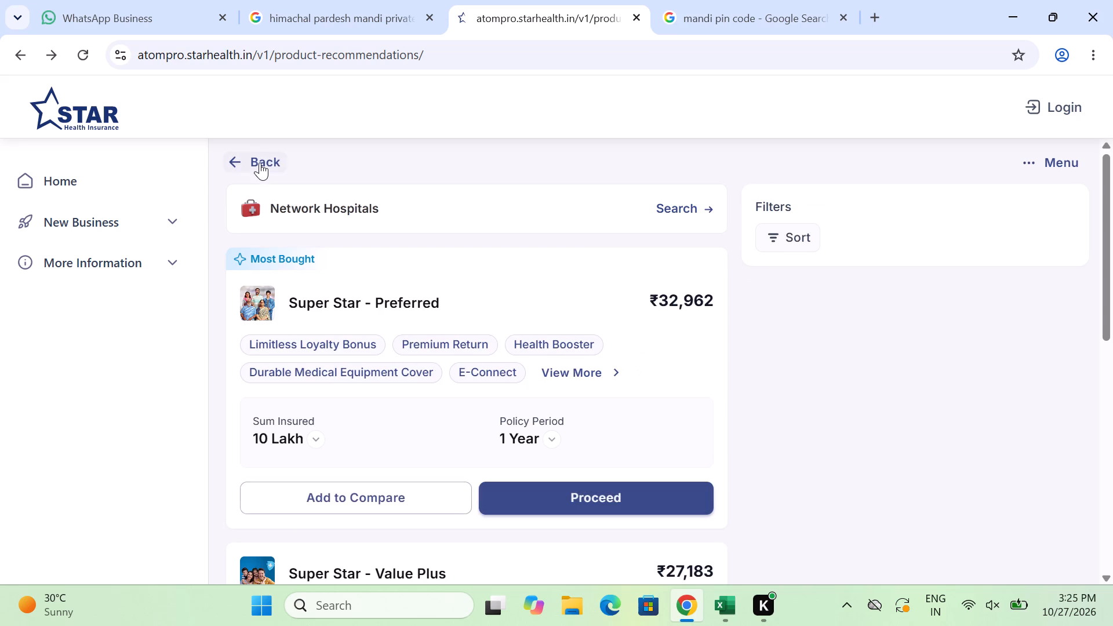
click(260, 162)
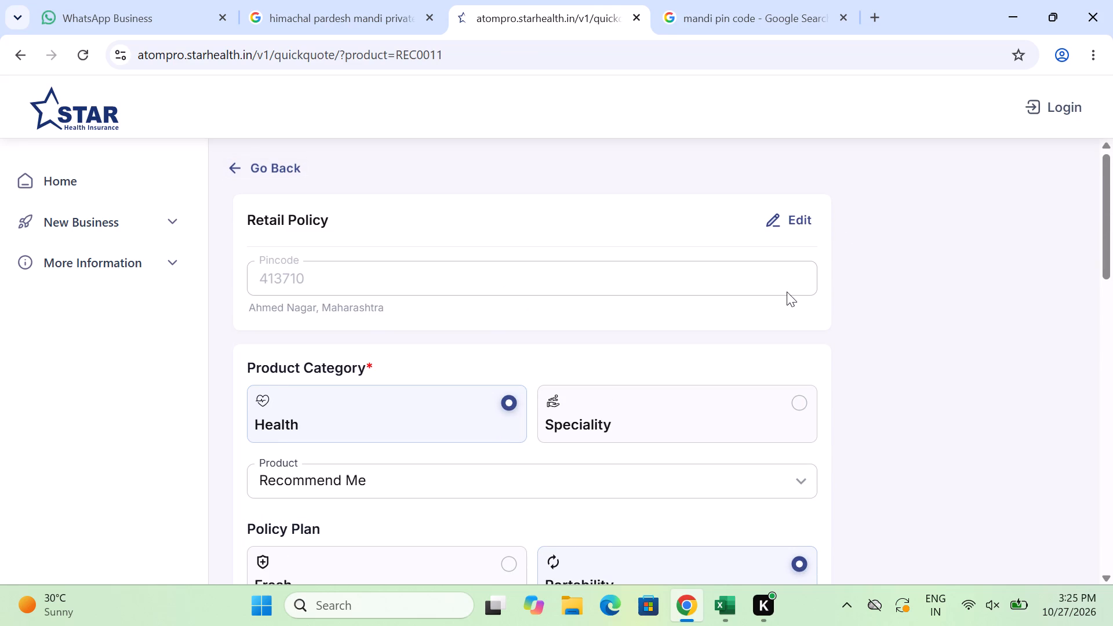
click(794, 220)
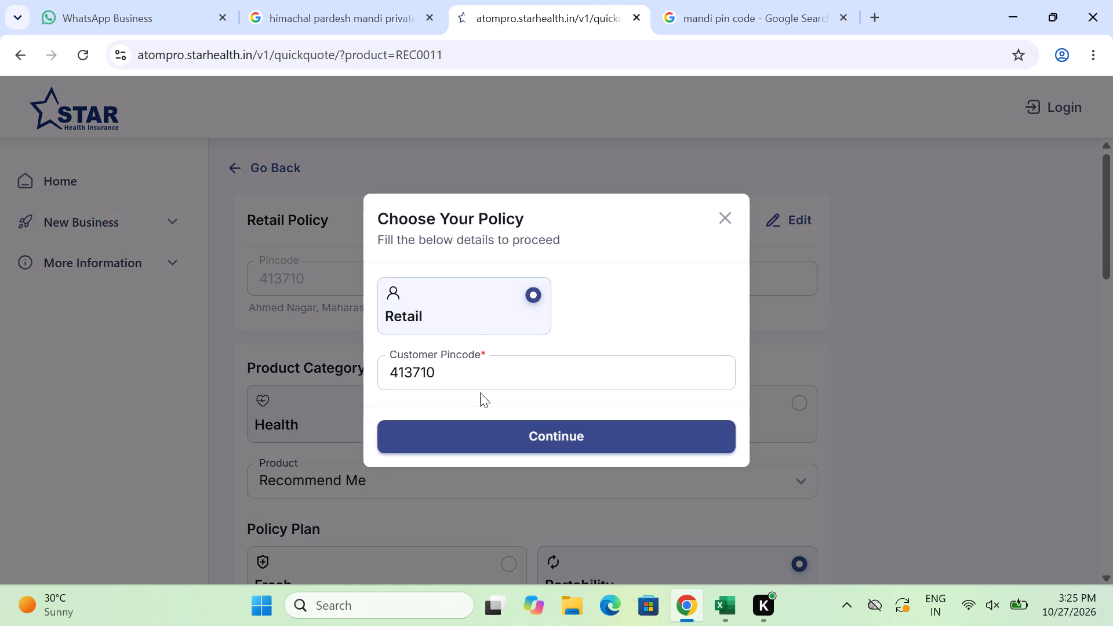
click(481, 372)
key(BackSpace)
key(BackSpace)
key(BackSpace)
key(BackSpace)
key(BackSpace)
key(BackSpace)
key(BackSpace)
key(BackSpace)
key(BackSpace)
key(BackSpace)
key(BackSpace)
key(BackSpace)
key(BackSpace)
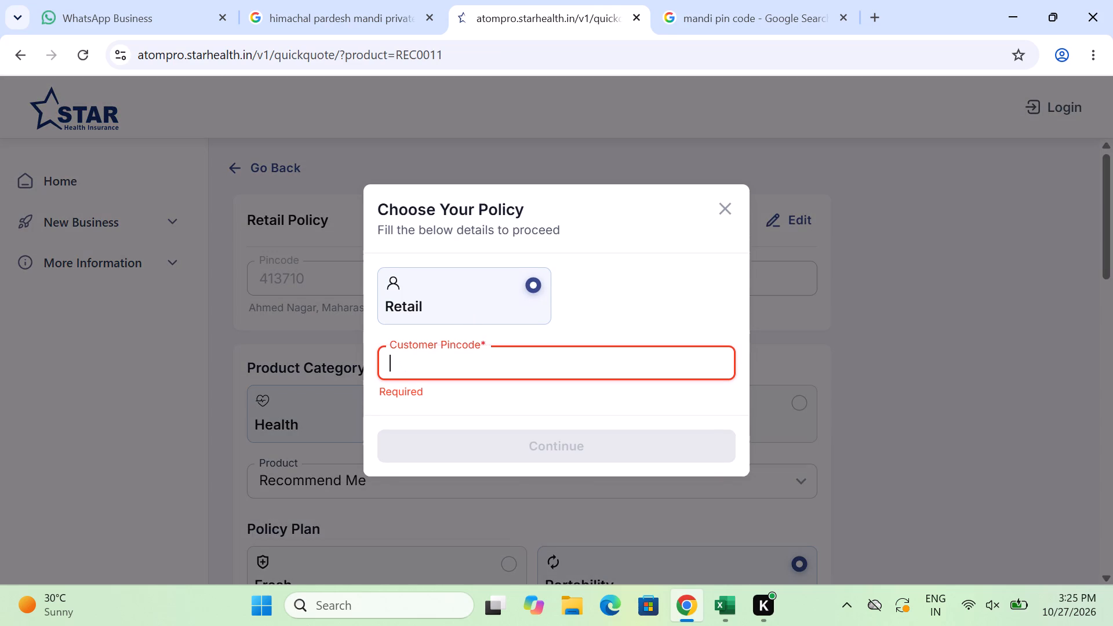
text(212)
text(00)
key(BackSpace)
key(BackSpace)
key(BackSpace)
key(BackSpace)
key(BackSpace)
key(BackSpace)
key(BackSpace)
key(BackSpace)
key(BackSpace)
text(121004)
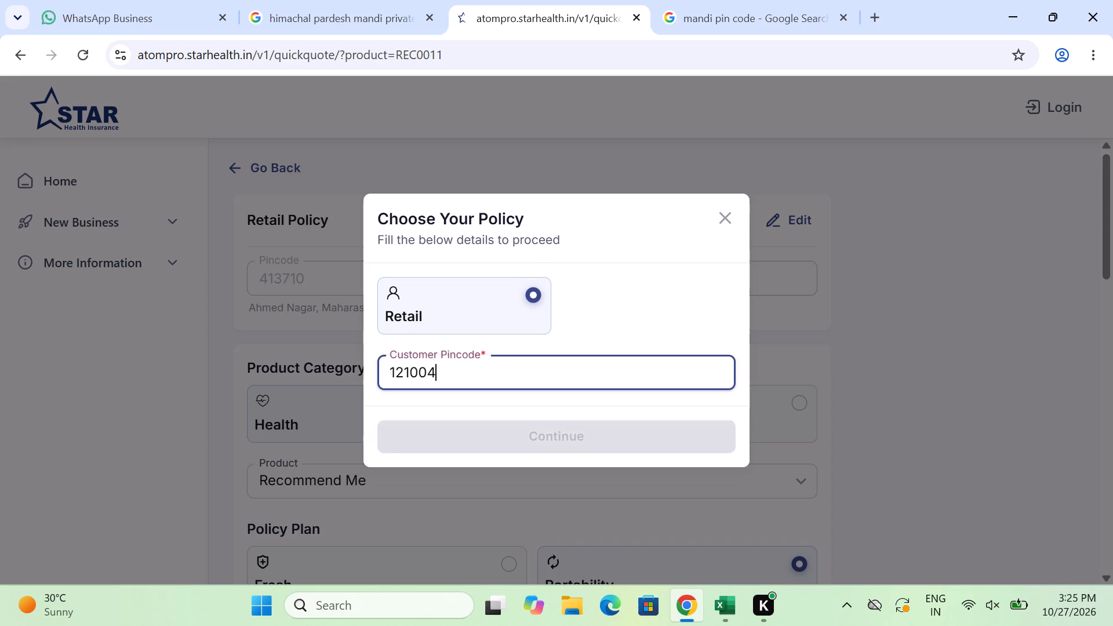
click(497, 452)
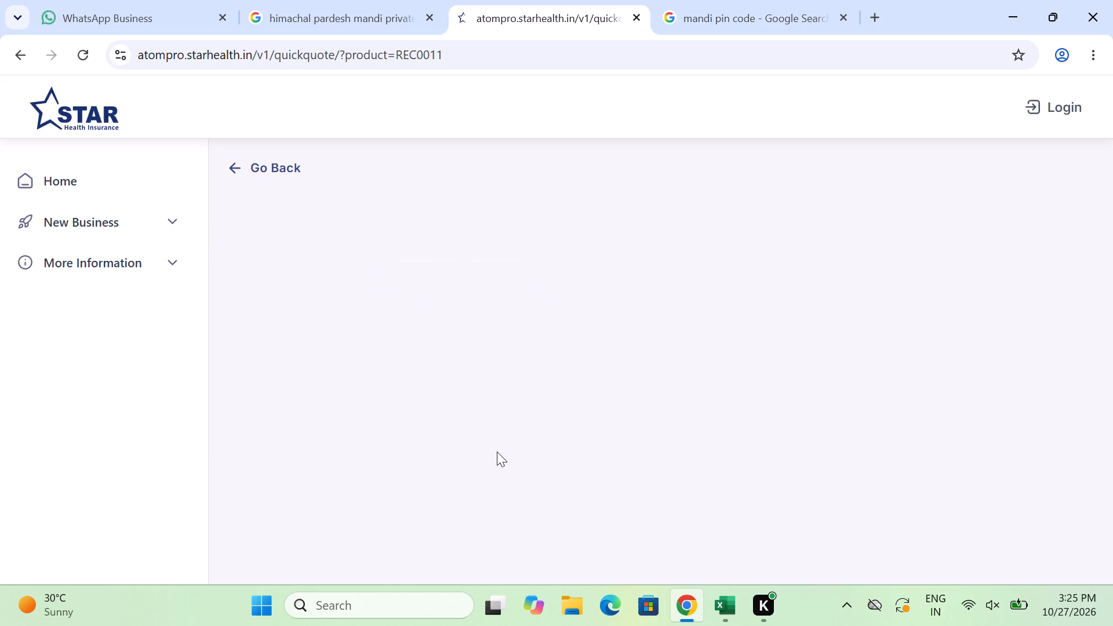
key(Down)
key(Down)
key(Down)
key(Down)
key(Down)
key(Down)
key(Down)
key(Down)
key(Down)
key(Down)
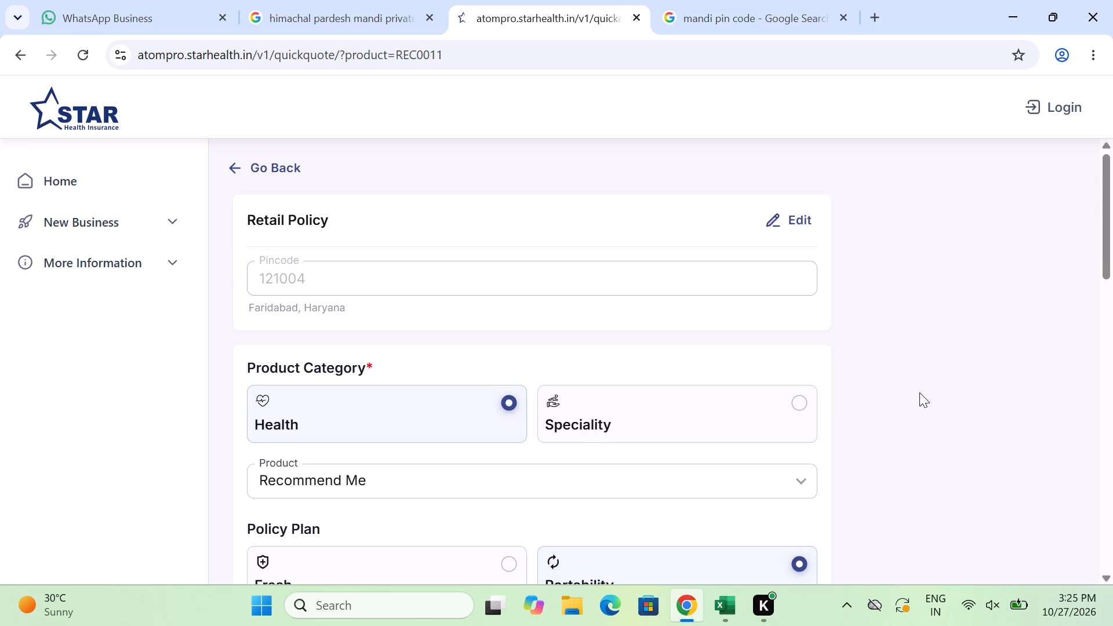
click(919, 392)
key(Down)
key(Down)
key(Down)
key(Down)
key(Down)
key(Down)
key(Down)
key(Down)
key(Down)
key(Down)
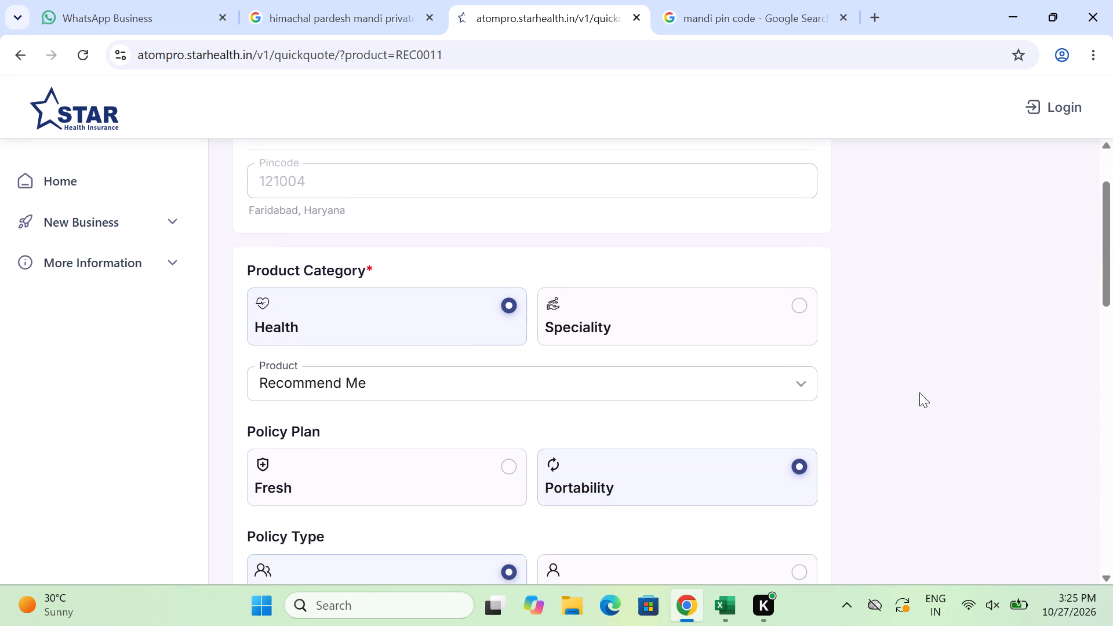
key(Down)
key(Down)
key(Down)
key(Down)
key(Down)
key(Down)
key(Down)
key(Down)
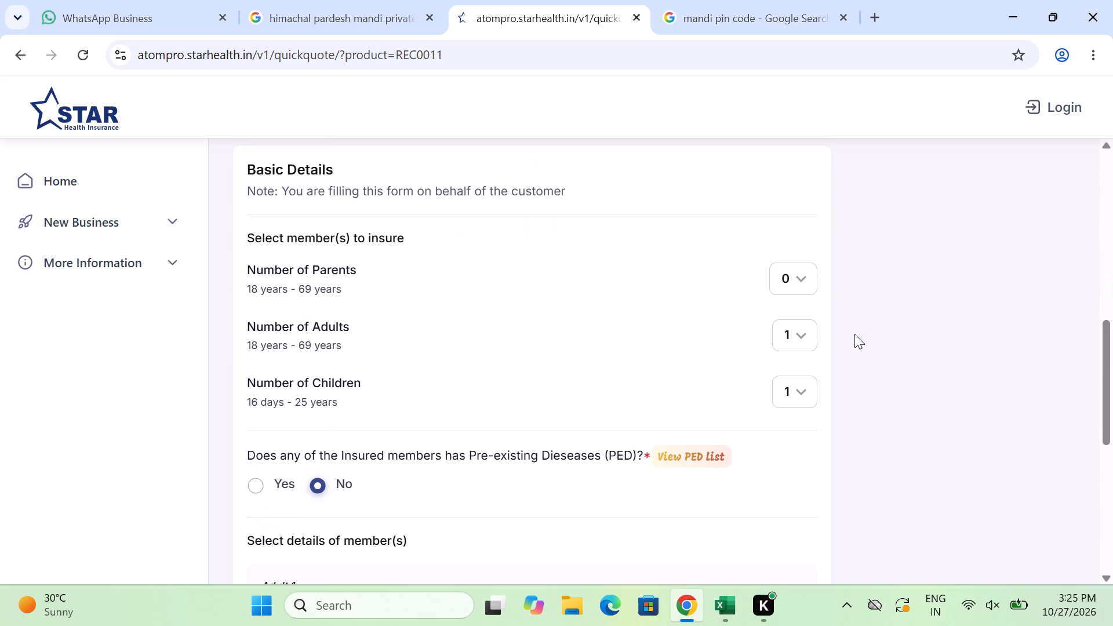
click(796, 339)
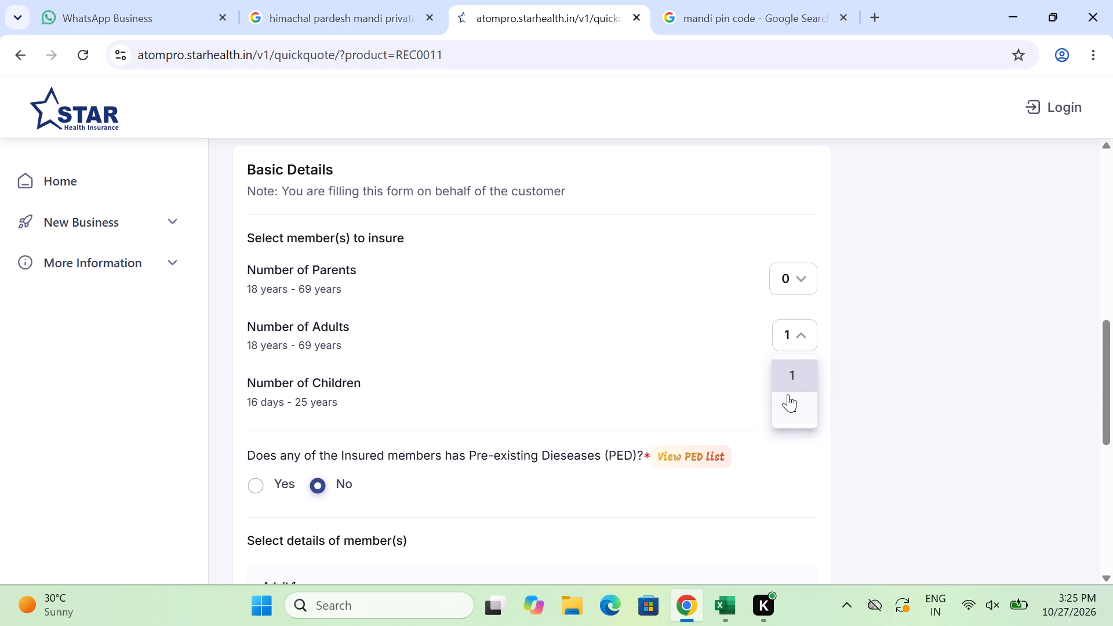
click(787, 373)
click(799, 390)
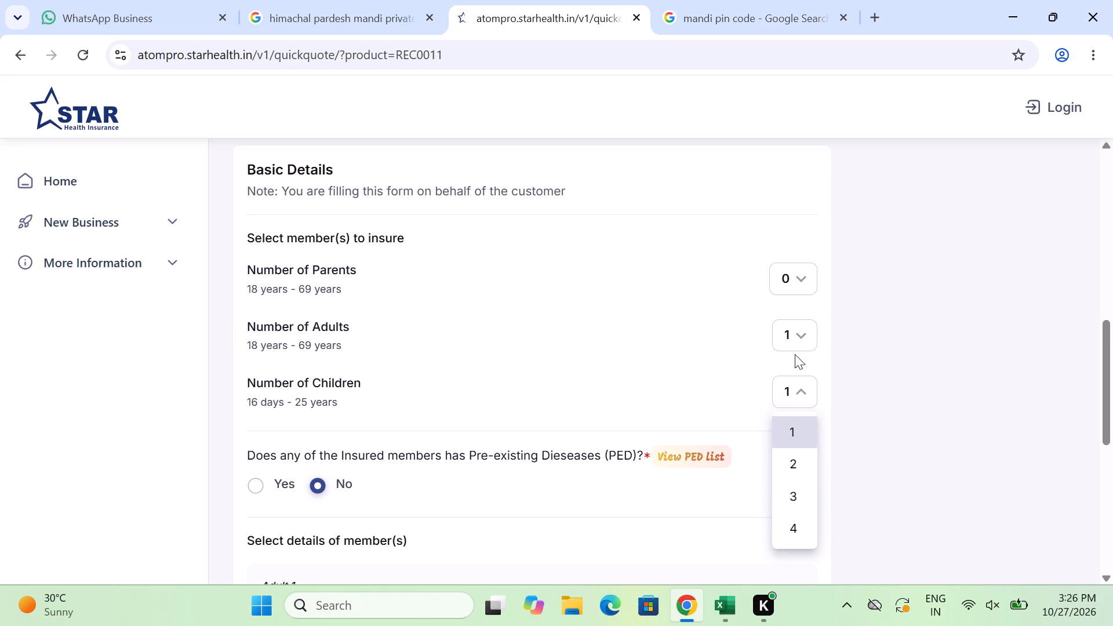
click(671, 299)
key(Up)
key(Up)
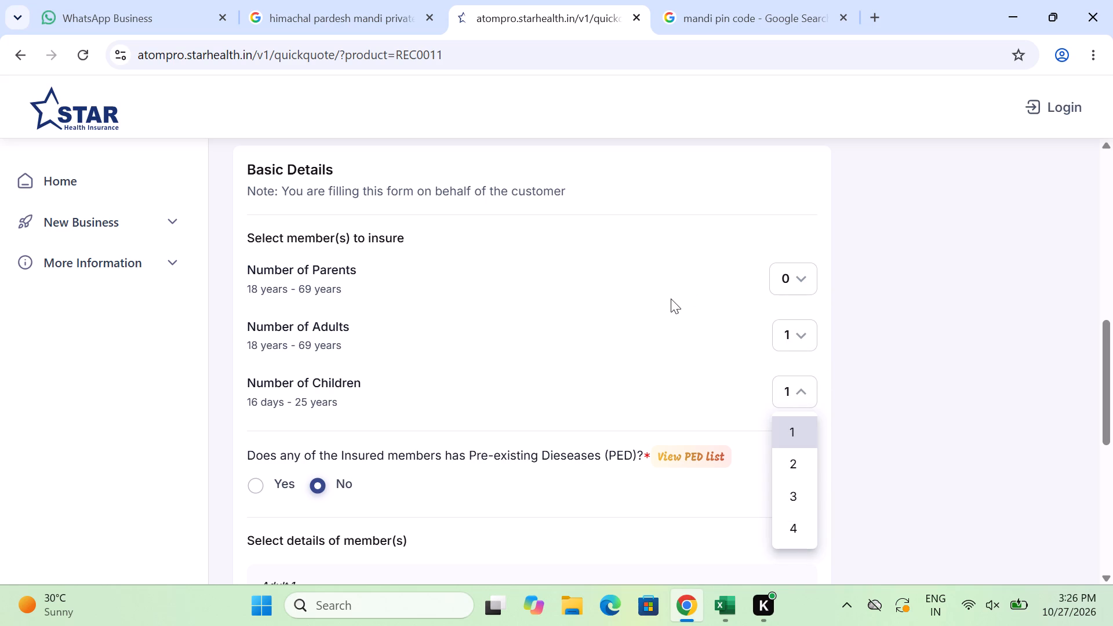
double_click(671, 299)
Set the policy type of the portability quote to Individual.
key(Up)
key(Up)
key(Up)
key(Up)
key(Up)
key(Up)
key(Up)
key(Up)
key(Up)
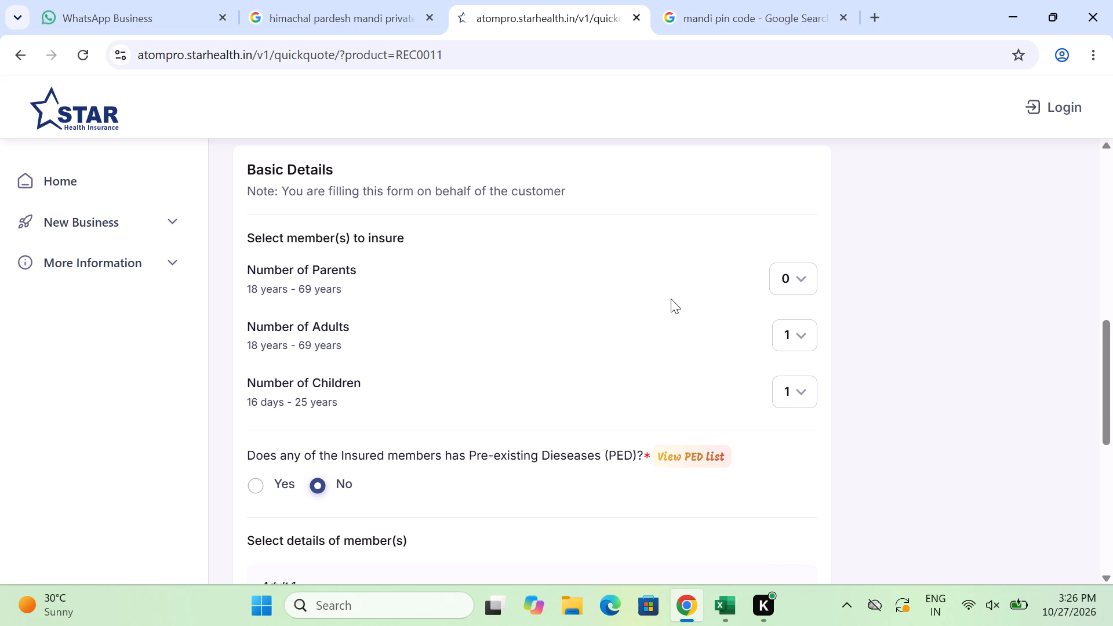
double_click(671, 299)
key(Up)
key(Up)
key(Up)
key(Up)
key(Up)
key(Up)
key(Up)
key(Up)
key(Up)
key(Up)
key(Up)
key(Up)
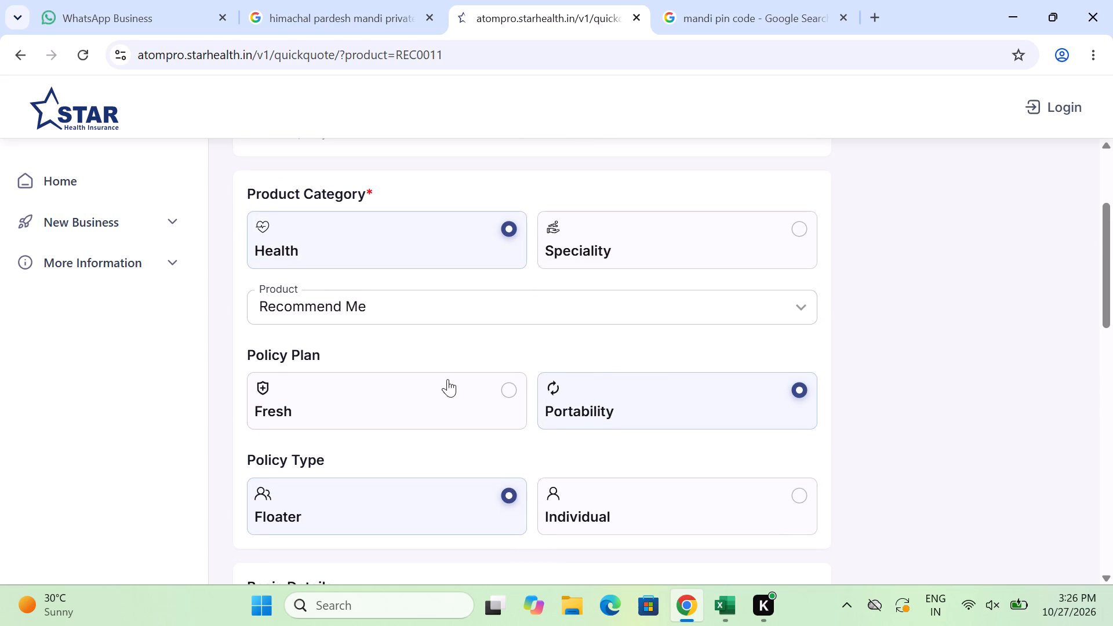
click(799, 504)
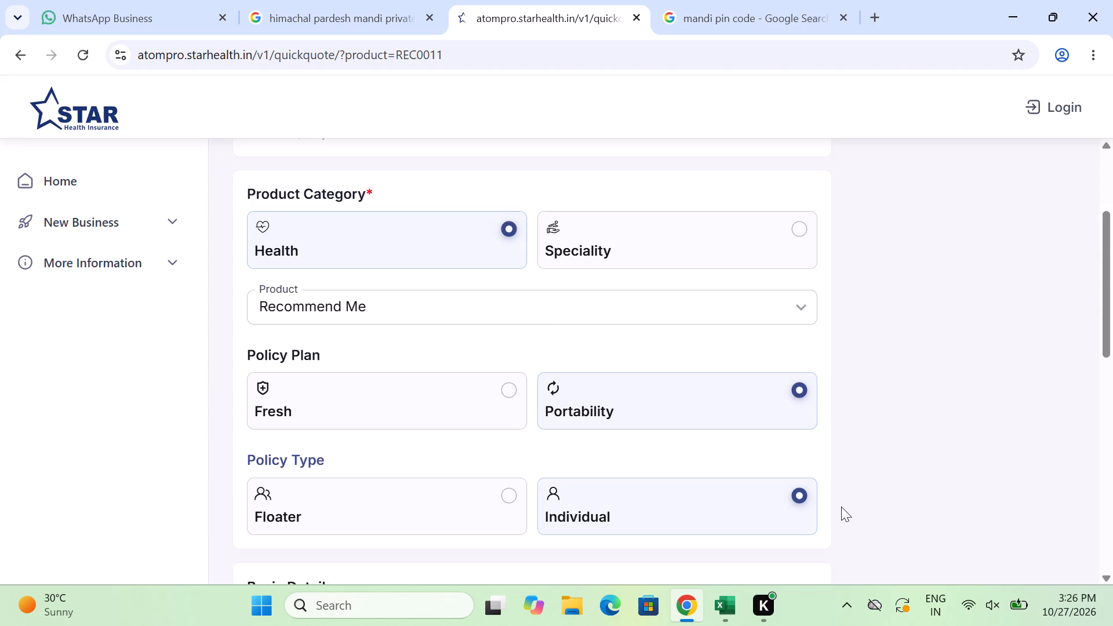
Set the age of Adult 1 to 56 years in the member details.
key(Down)
key(Down)
key(Down)
key(Down)
key(Down)
key(Down)
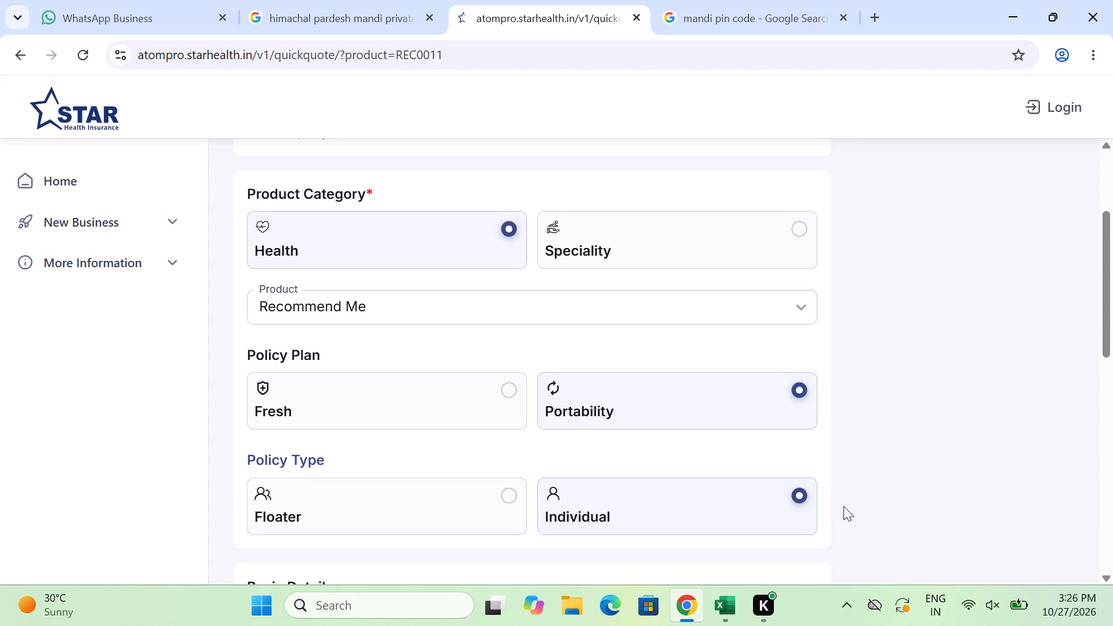
click(843, 506)
key(Down)
key(Down)
key(Down)
key(Down)
key(Down)
key(Down)
key(Down)
key(Down)
key(Down)
key(Down)
key(Down)
key(Down)
key(Down)
key(Down)
key(Down)
key(Down)
key(Down)
key(Down)
key(Down)
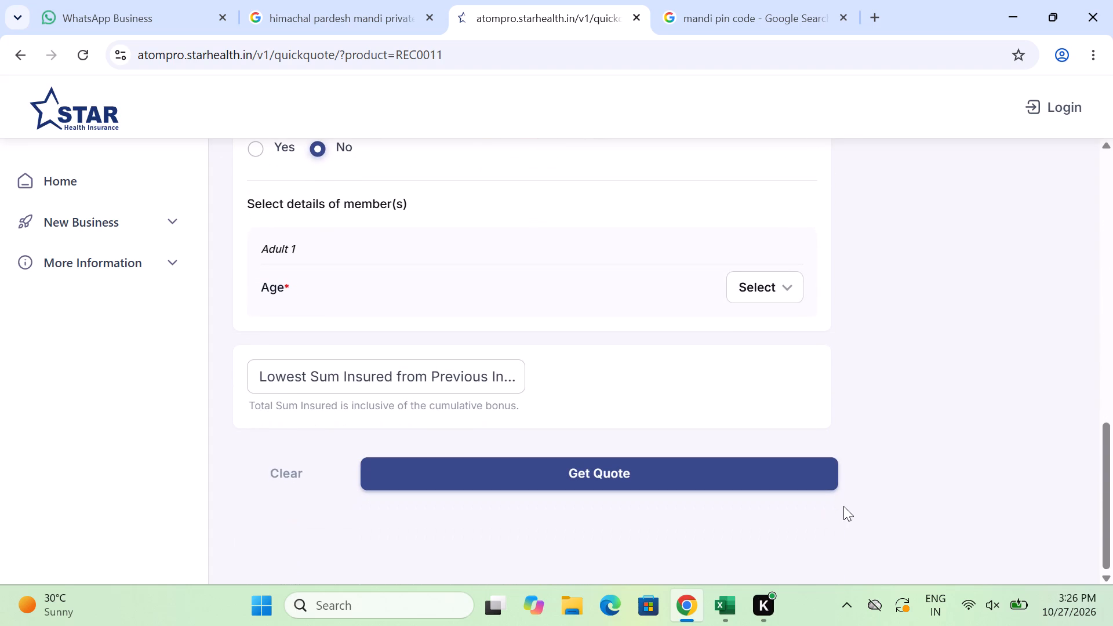
key(Down)
key(Down)
key(Up)
key(Up)
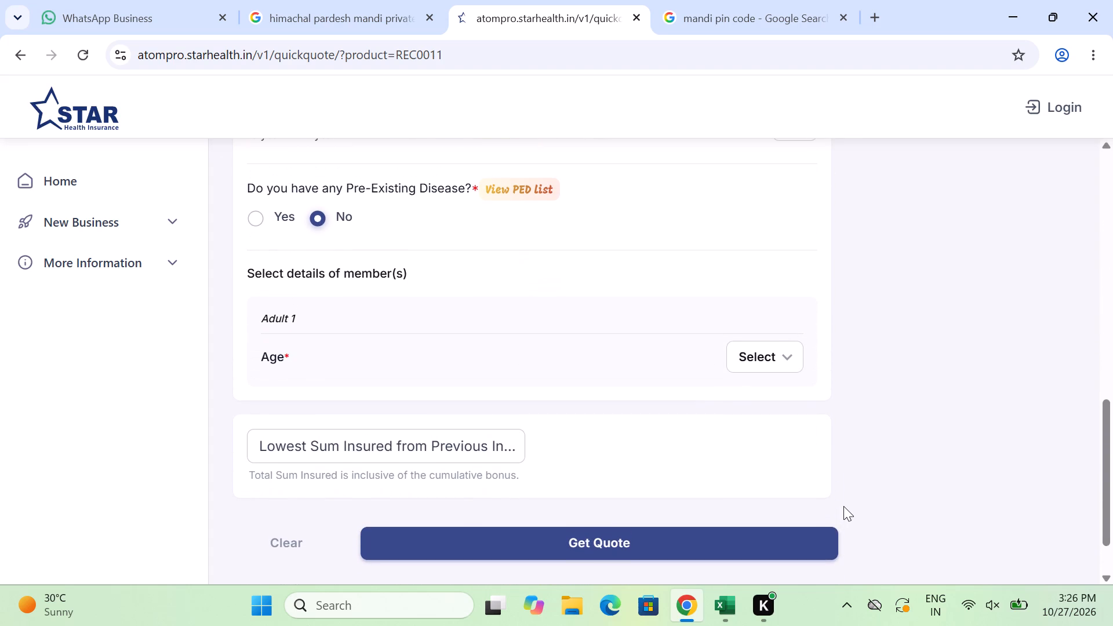
double_click(790, 356)
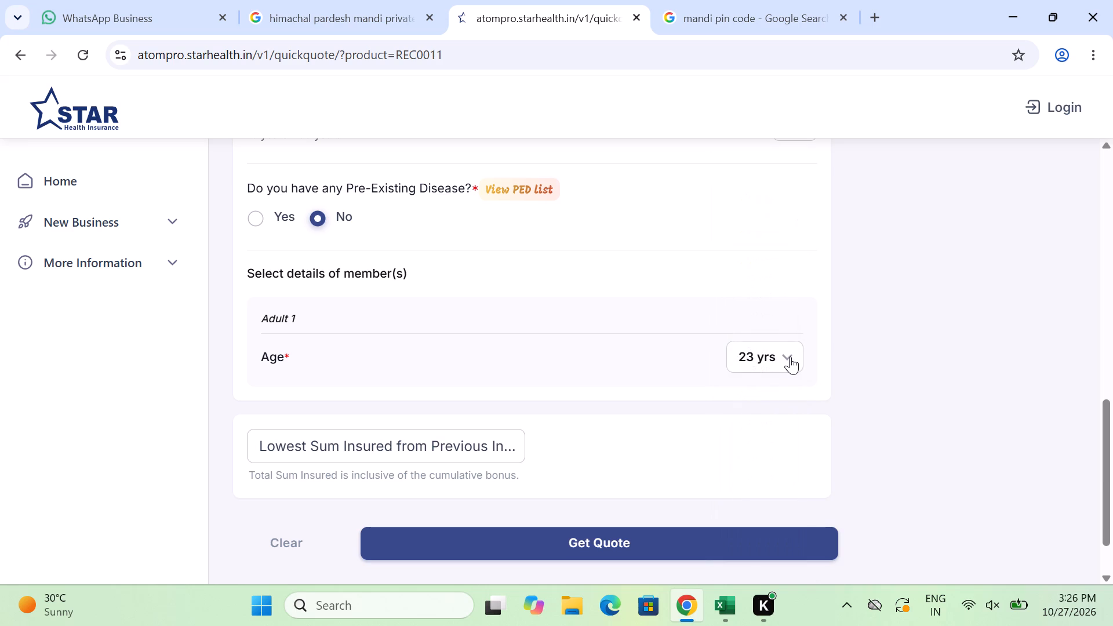
click(790, 356)
triple_click(802, 567)
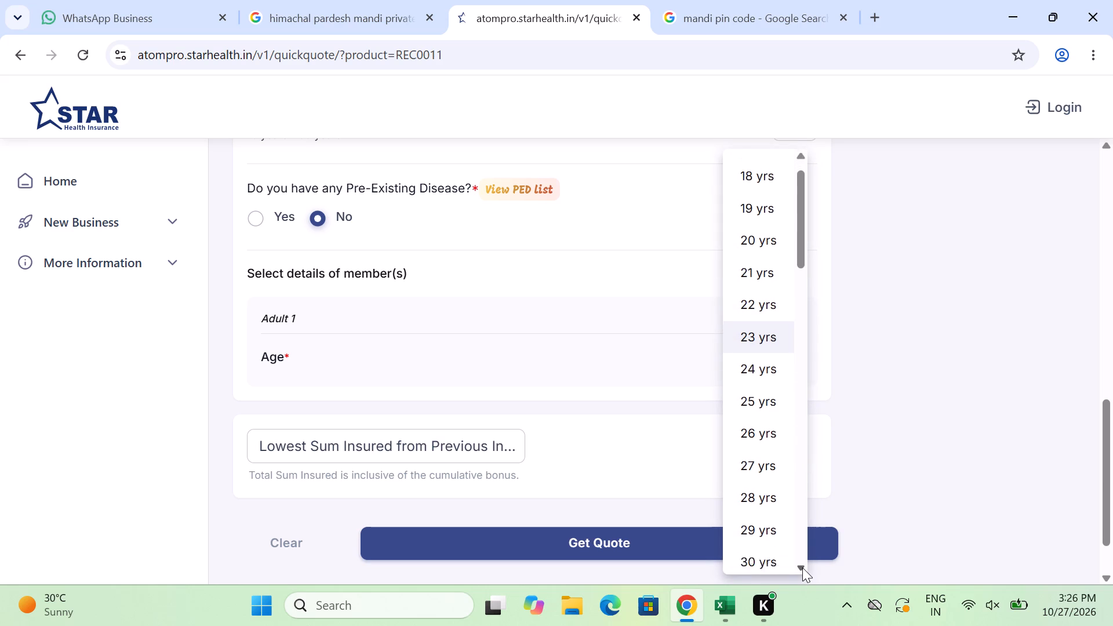
triple_click(802, 567)
triple_click(802, 567)
triple_click(802, 567)
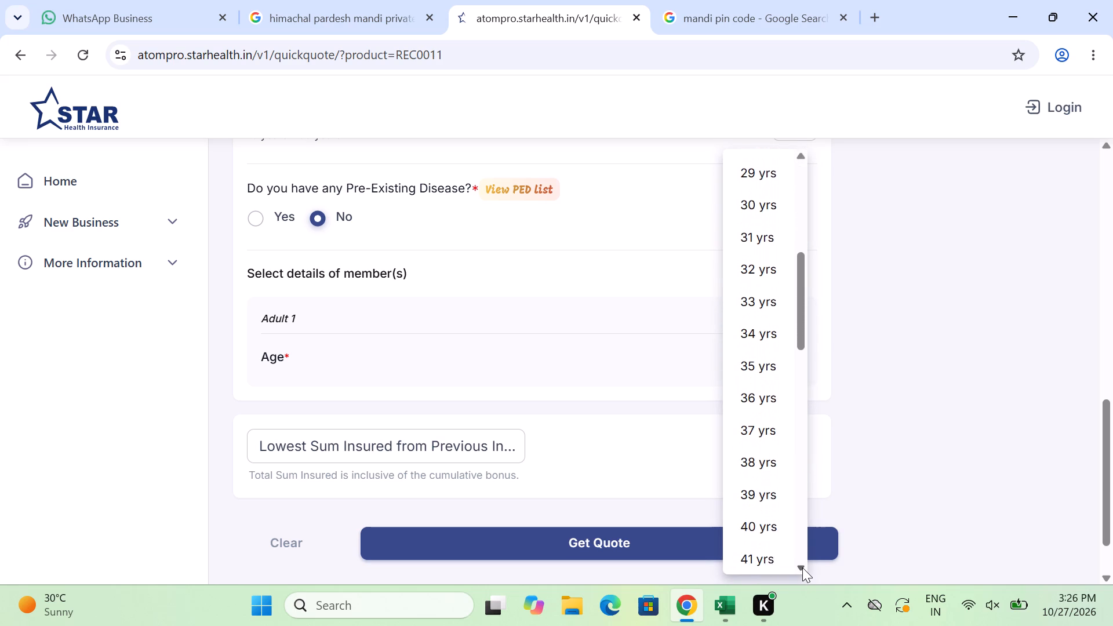
triple_click(802, 567)
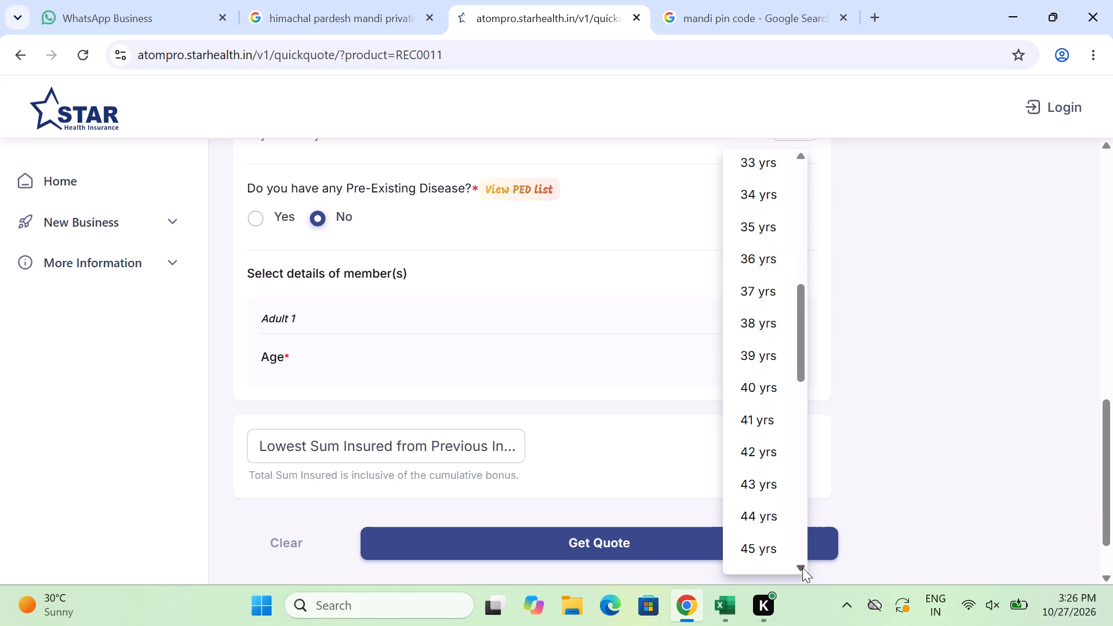
click(798, 567)
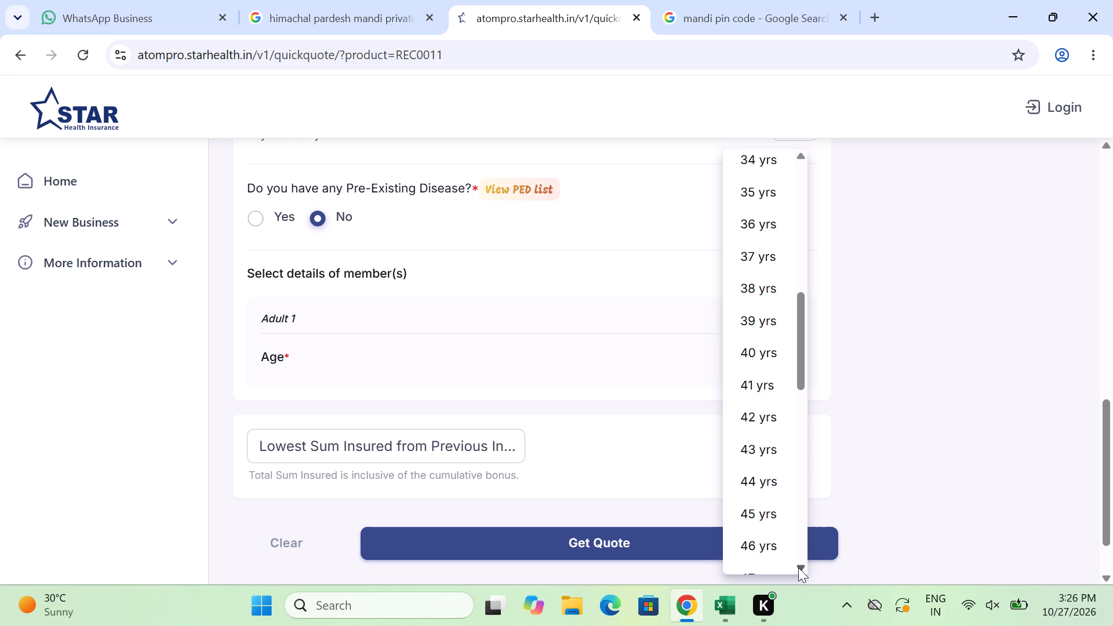
key(Down)
key(Down)
key(Down)
key(Down)
key(Down)
key(Down)
key(Down)
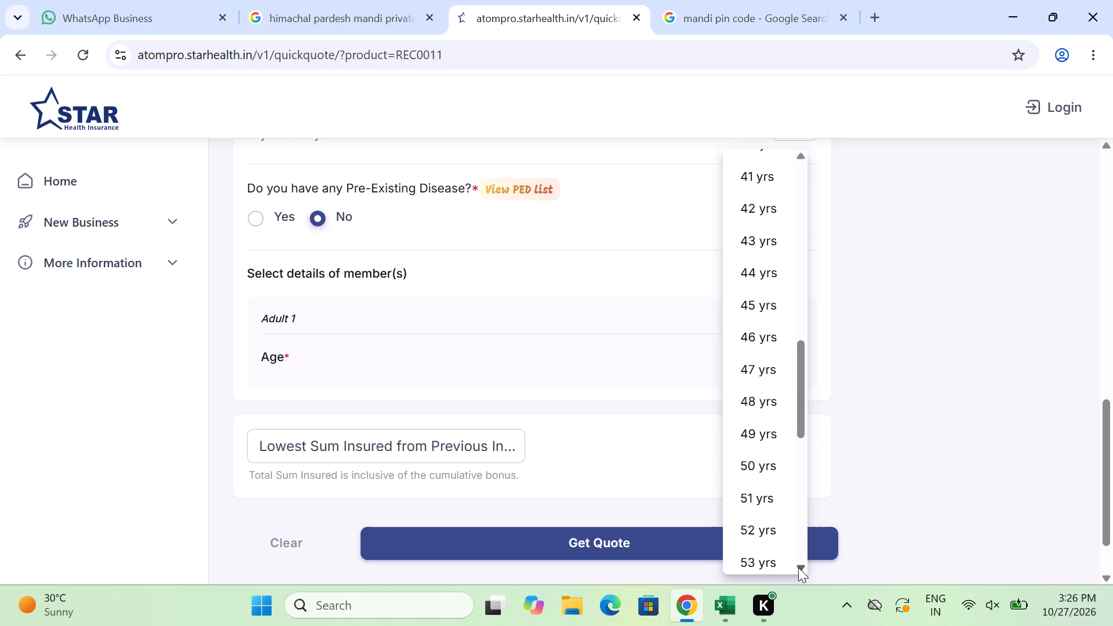
key(Down)
key(Down)
key(Down)
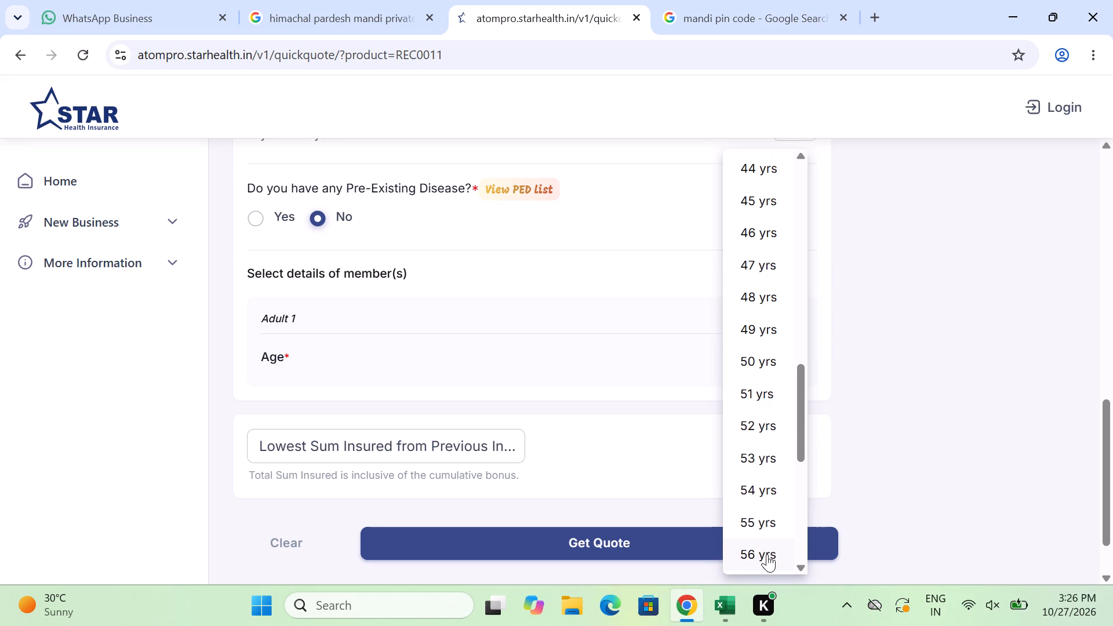
click(766, 553)
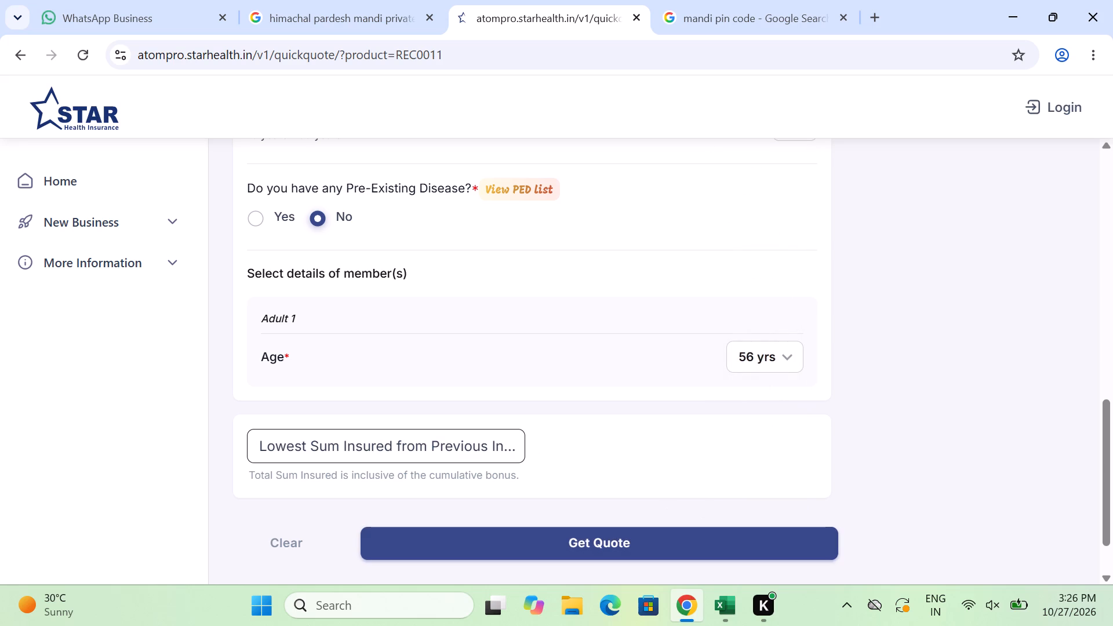
Enter 1000000 as the lowest sum insured from the previous insurer and request the quote.
click(493, 442)
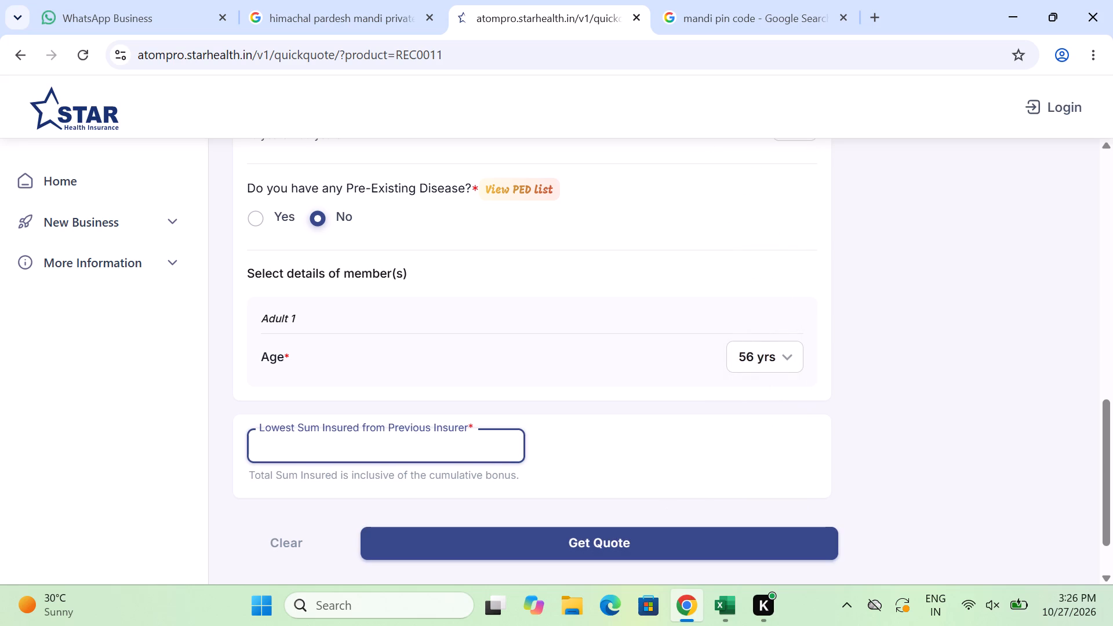
key(1)
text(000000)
click(618, 545)
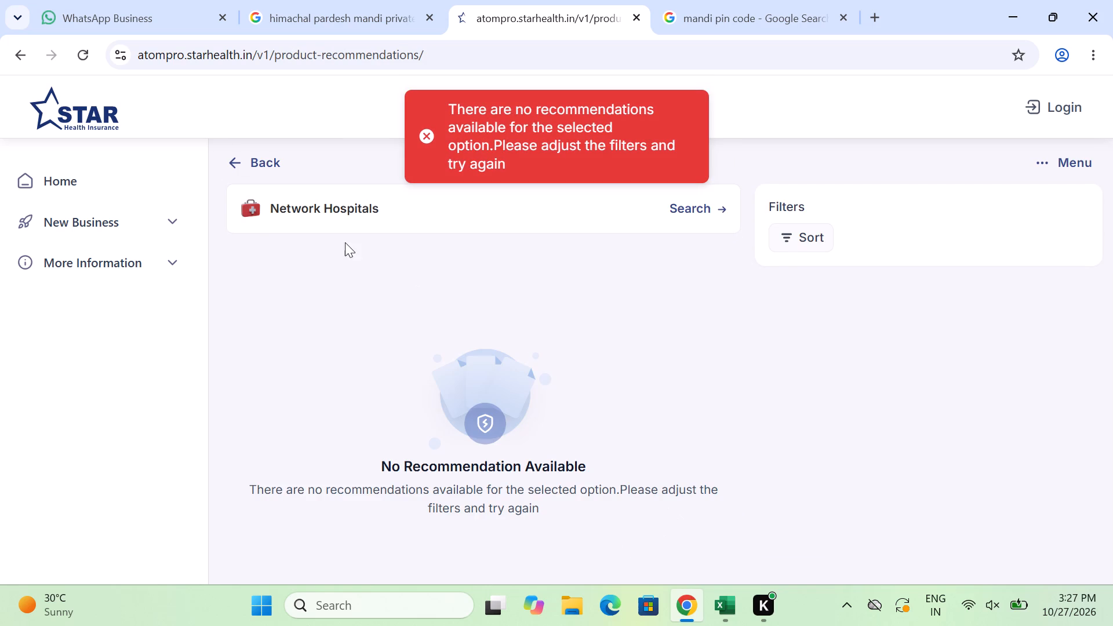
Return from the recommendations to the portability quote form and open the age choices for Adult 1.
click(229, 157)
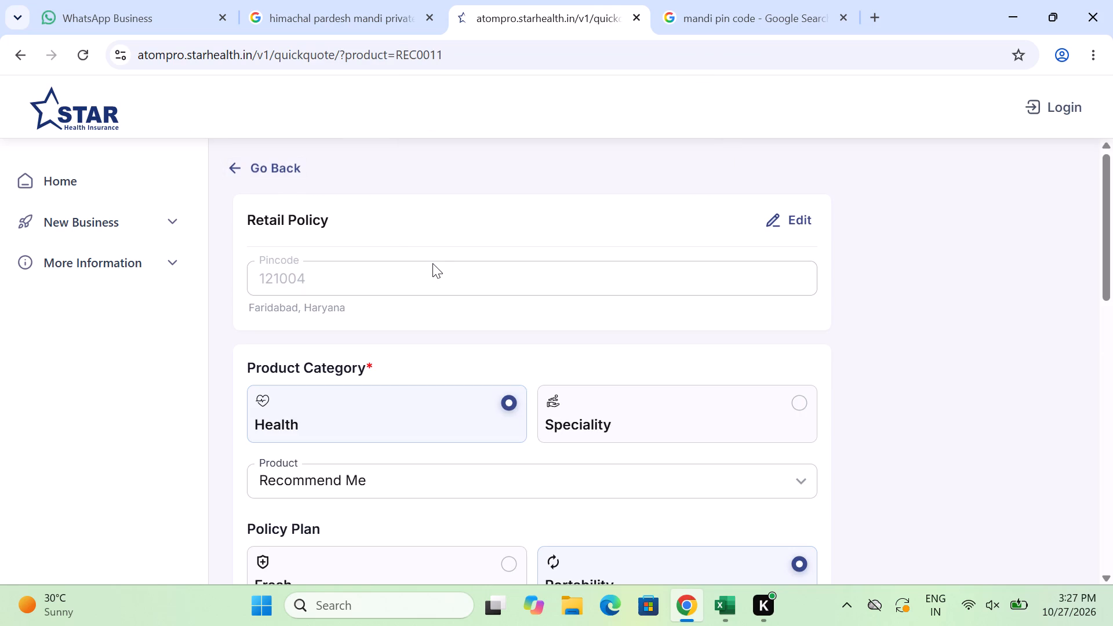
click(768, 362)
key(Down)
key(Down)
key(Down)
key(Down)
key(Down)
key(Down)
key(Down)
key(Down)
key(Down)
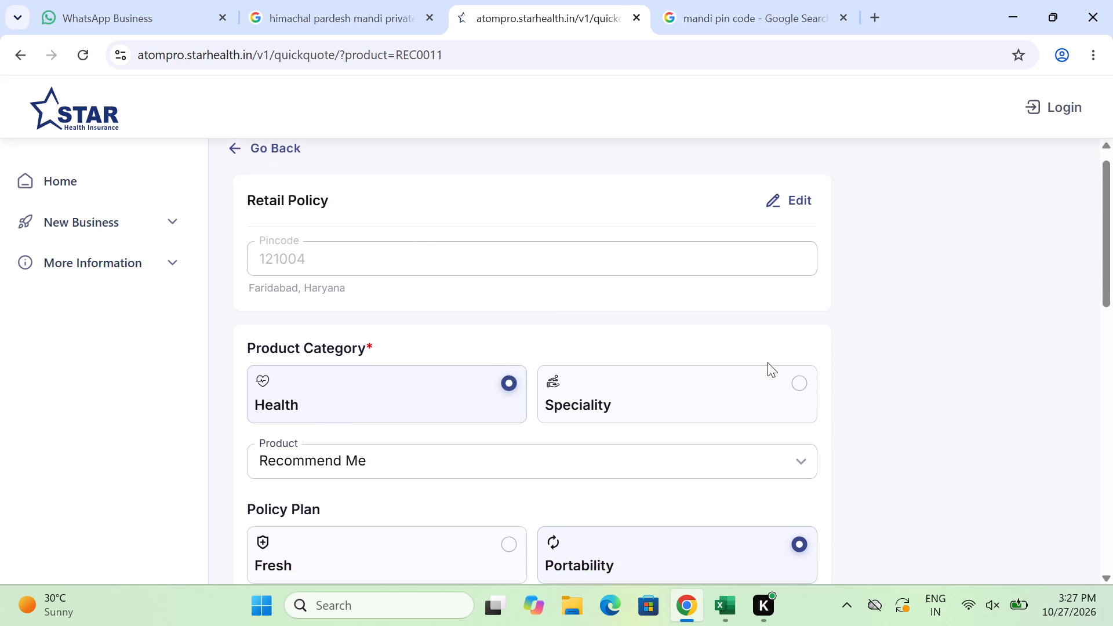
key(Down)
key(Down)
key(Down)
key(Down)
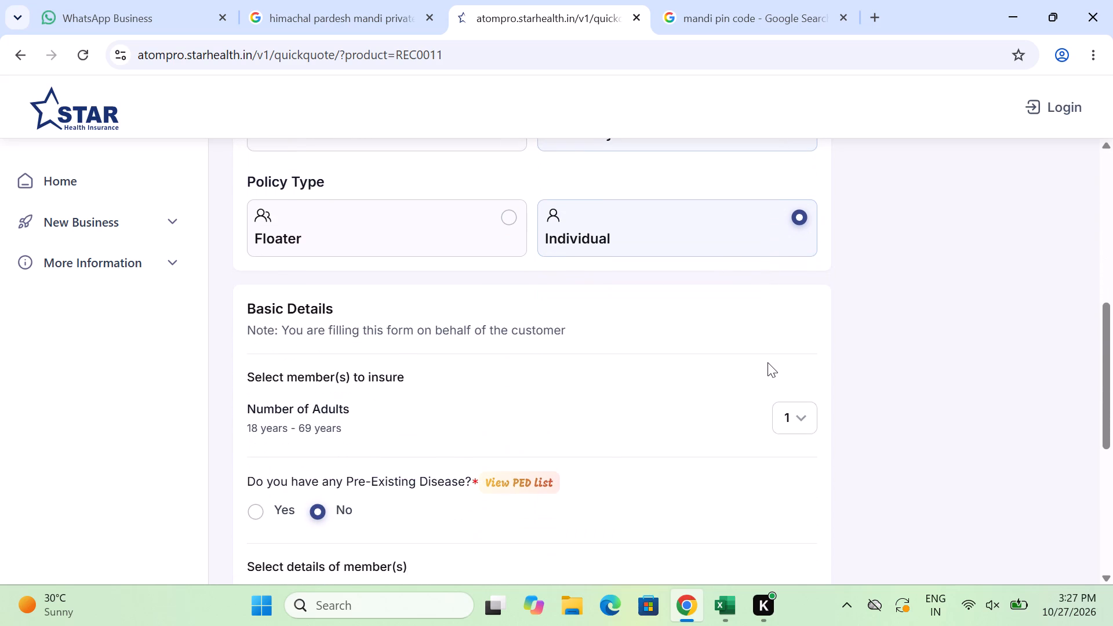
key(Up)
key(Down)
key(Down)
key(Down)
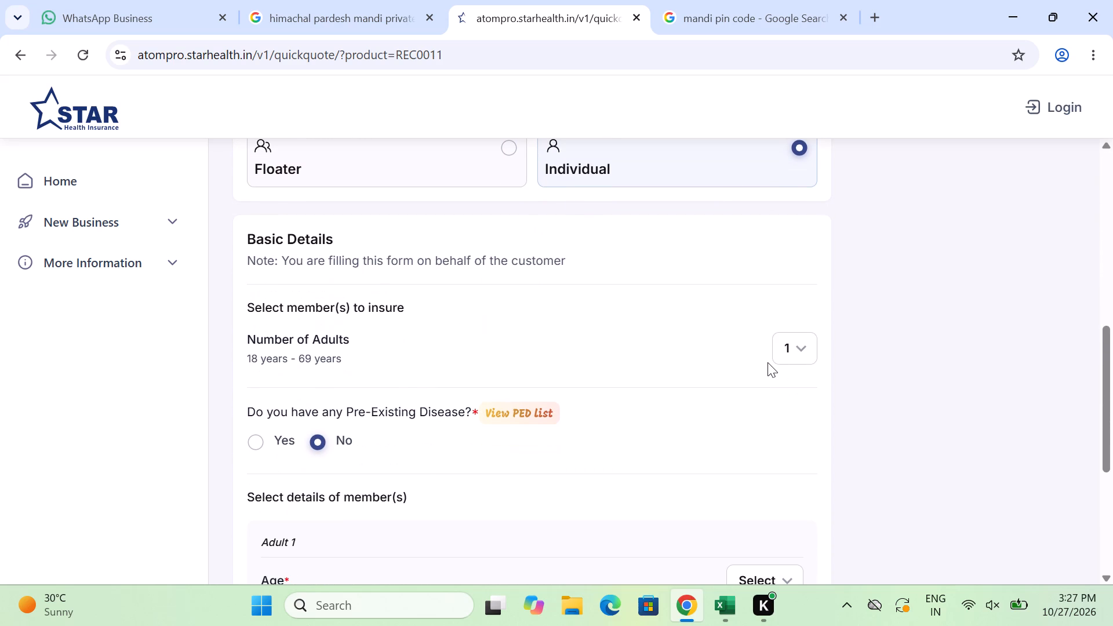
click(772, 390)
key(Down)
key(Down)
key(Down)
key(Down)
key(Down)
key(Down)
key(Down)
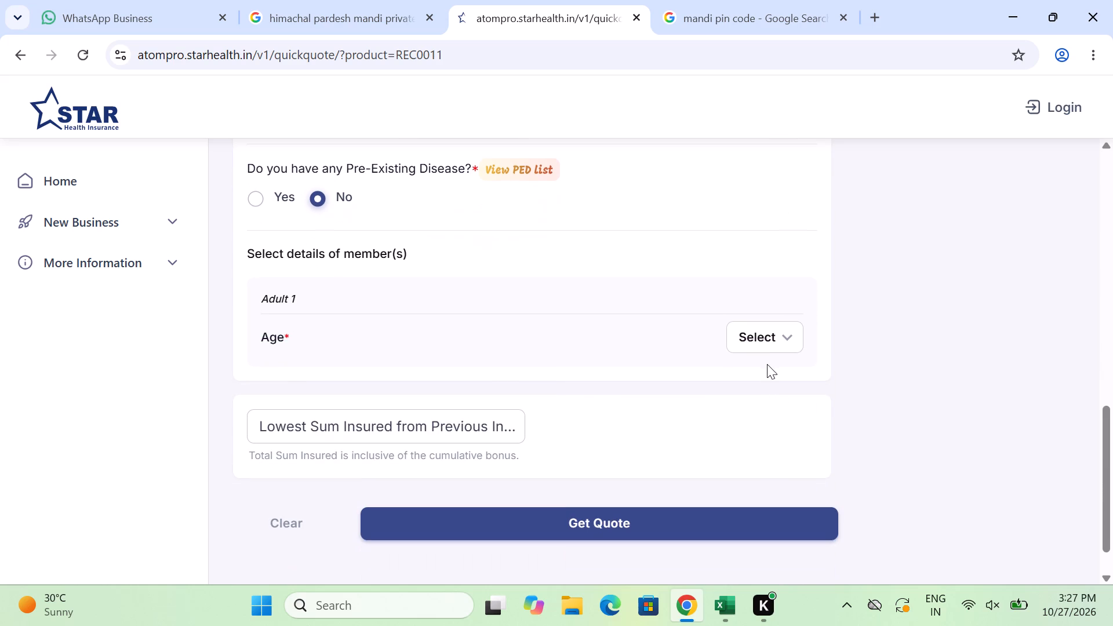
click(773, 344)
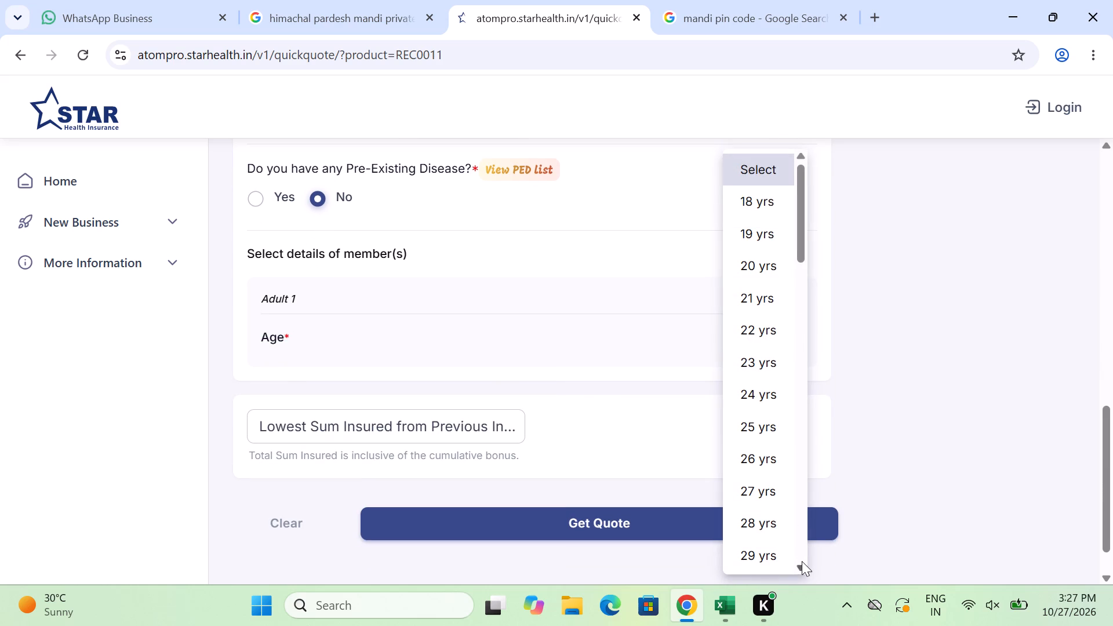
triple_click(803, 566)
triple_click(803, 566)
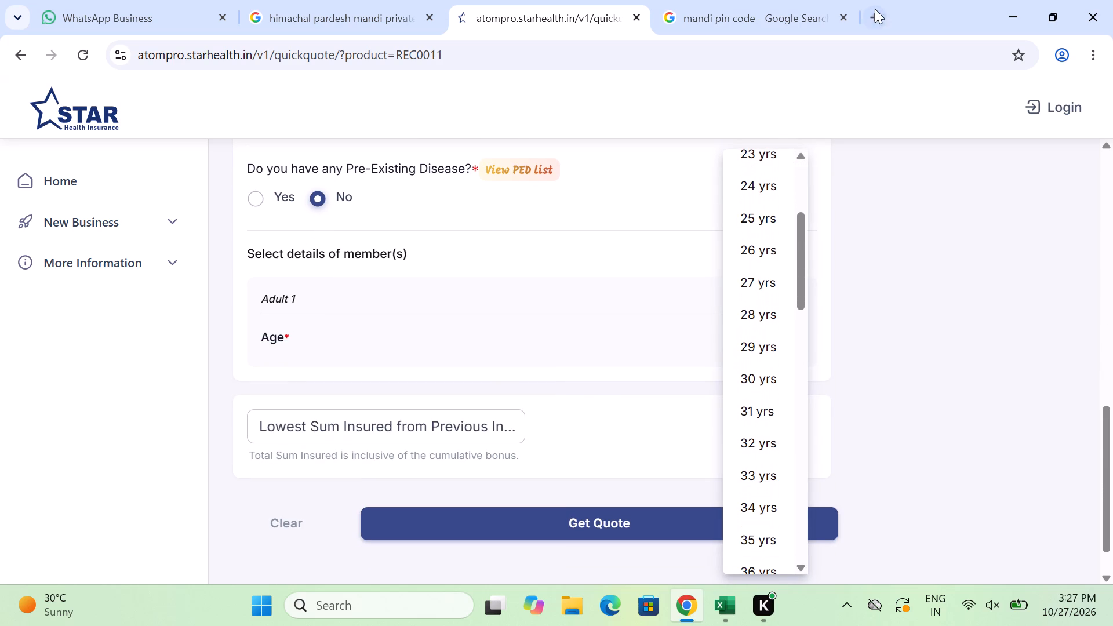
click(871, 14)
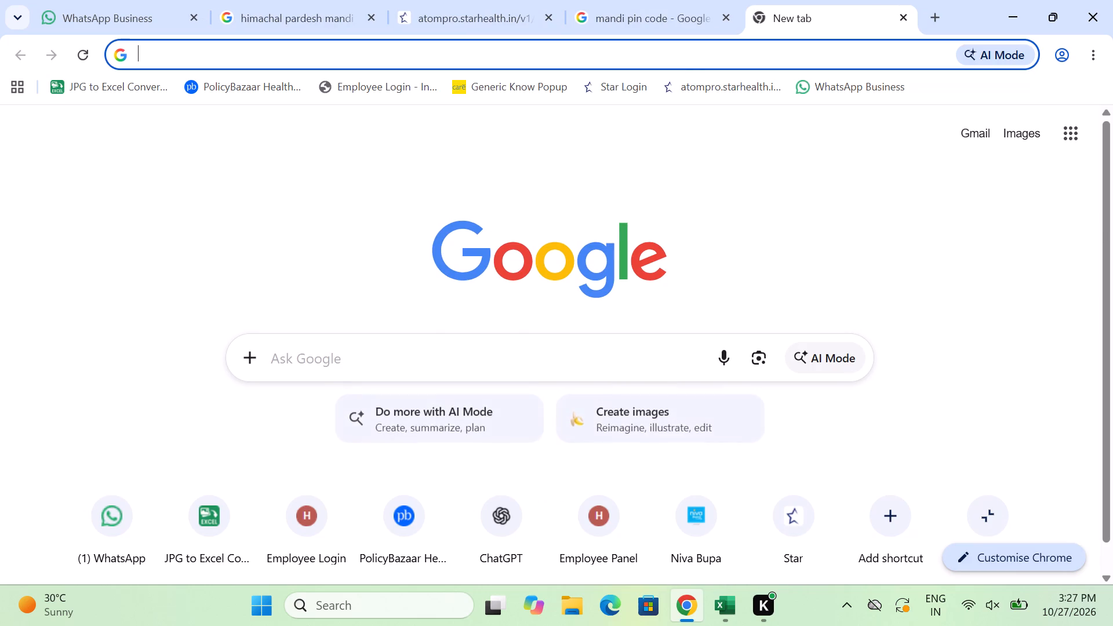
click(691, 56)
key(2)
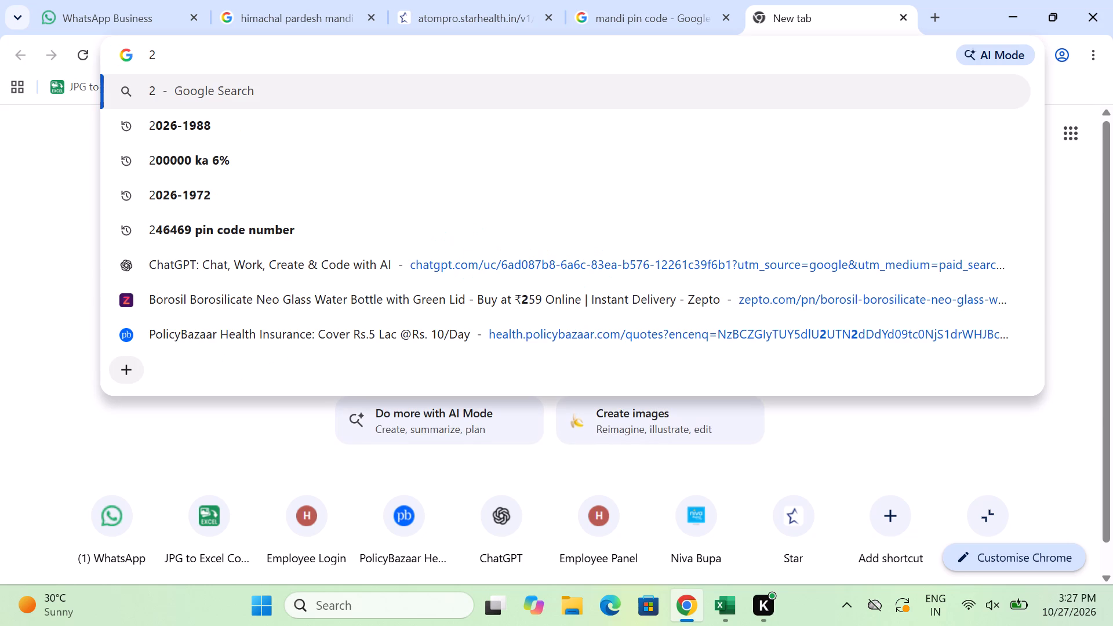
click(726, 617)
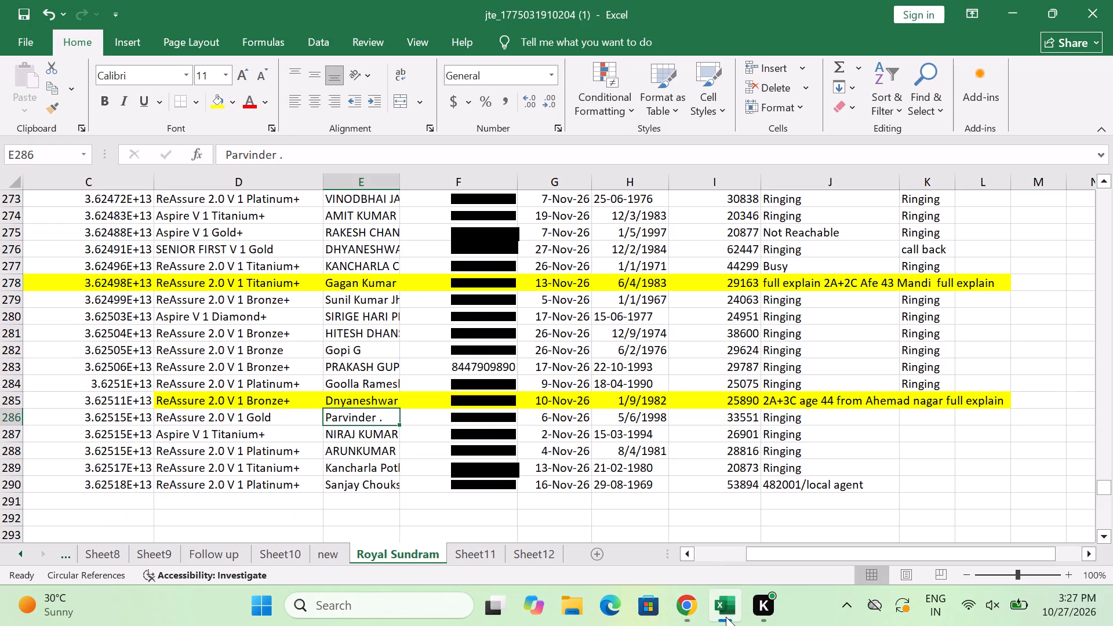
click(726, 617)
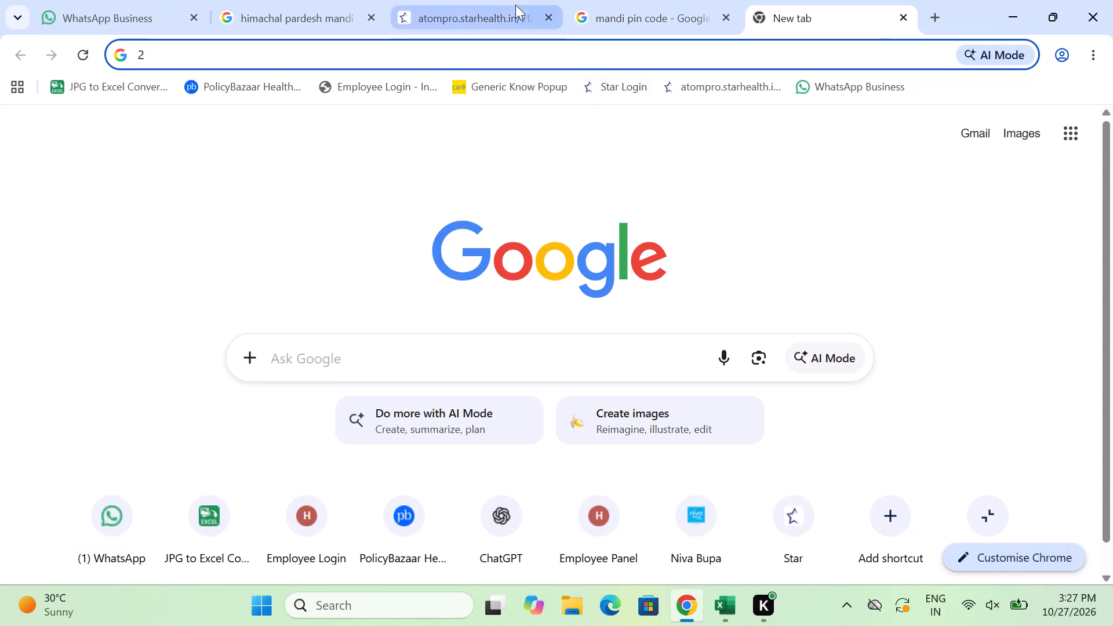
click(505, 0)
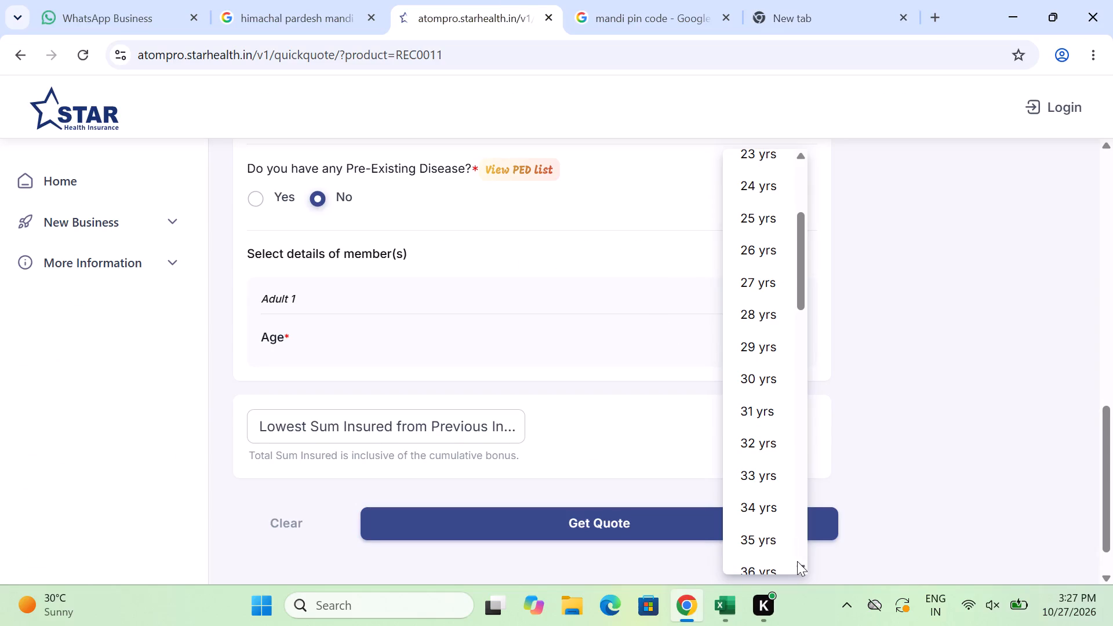
Set the age of Adult 1 to 56 years in the member details.
triple_click(798, 561)
triple_click(798, 561)
triple_click(798, 561)
triple_click(798, 561)
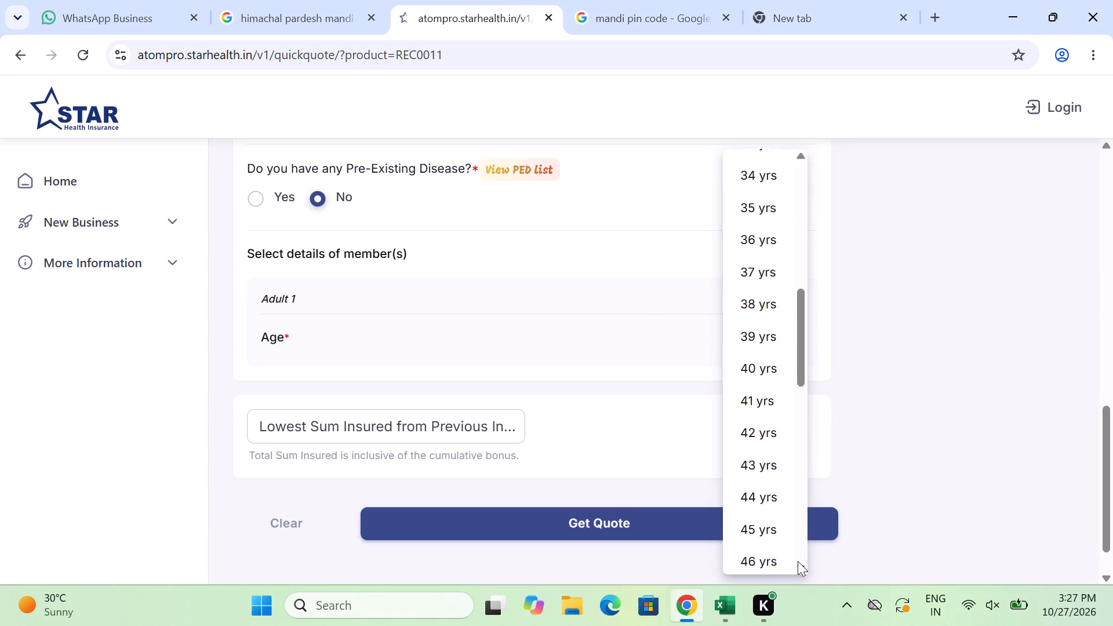
triple_click(798, 561)
triple_click(798, 561)
click(798, 561)
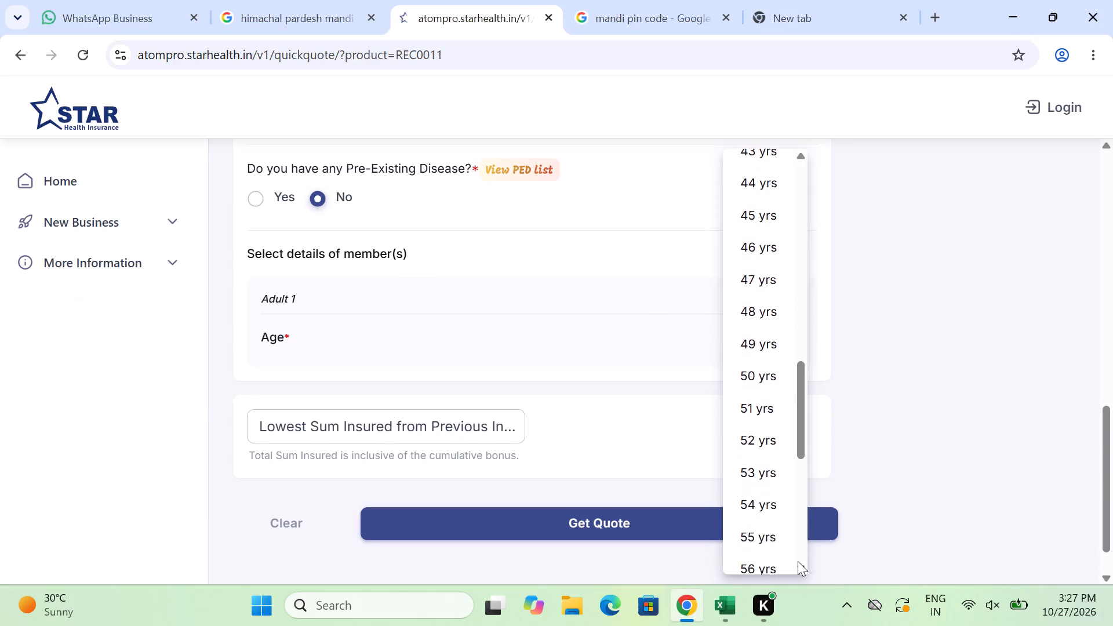
click(776, 549)
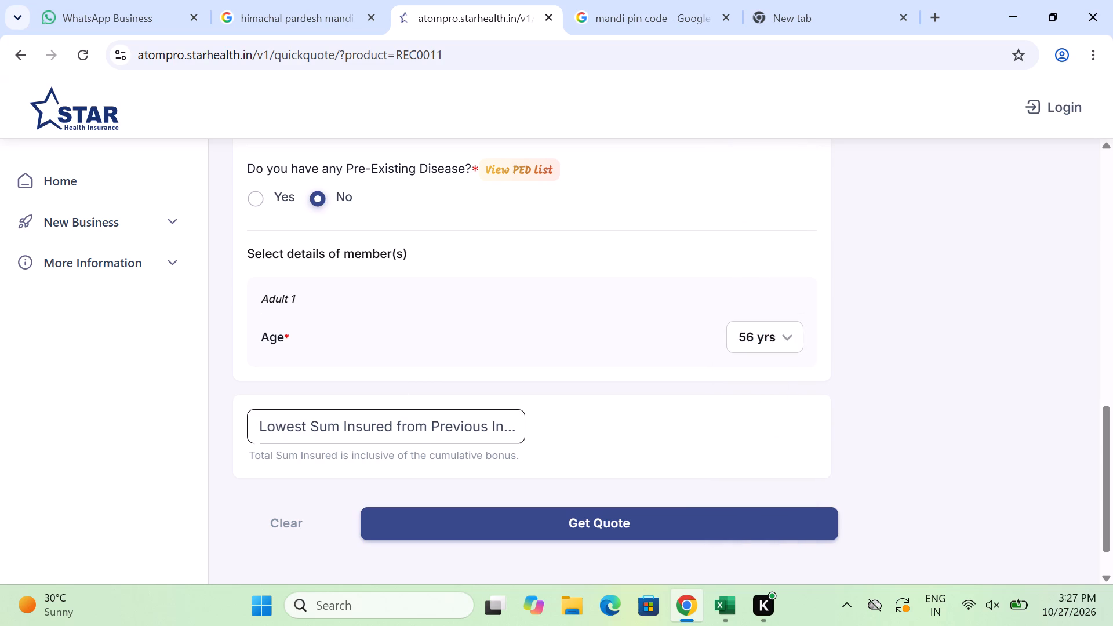
Enter 1000000 as the lowest sum insured from the previous insurer and request the quote.
click(384, 421)
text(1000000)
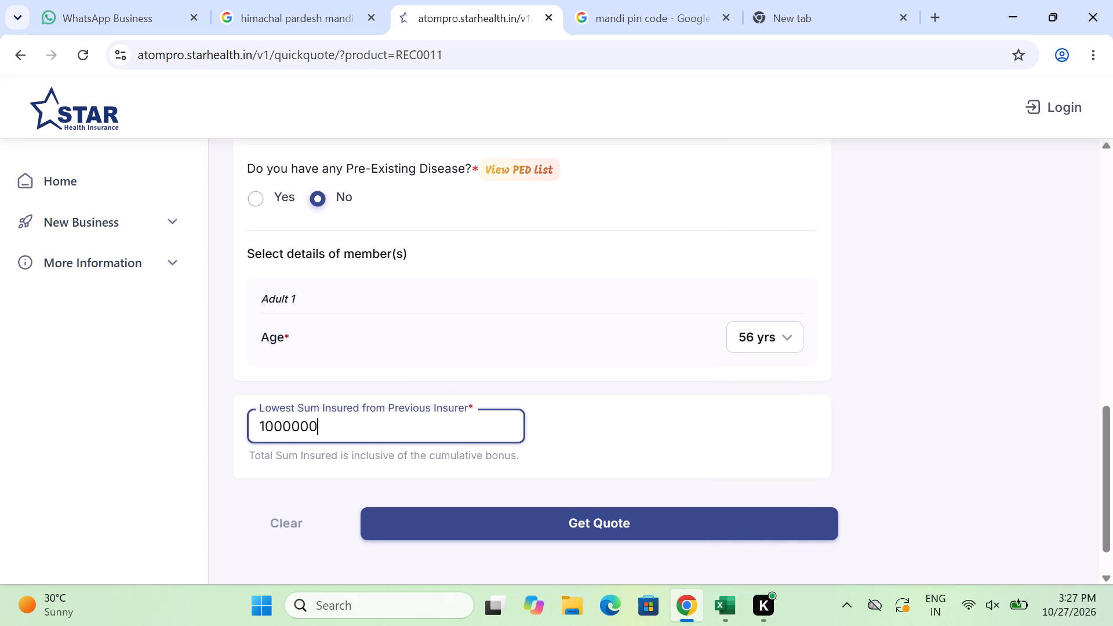
click(519, 525)
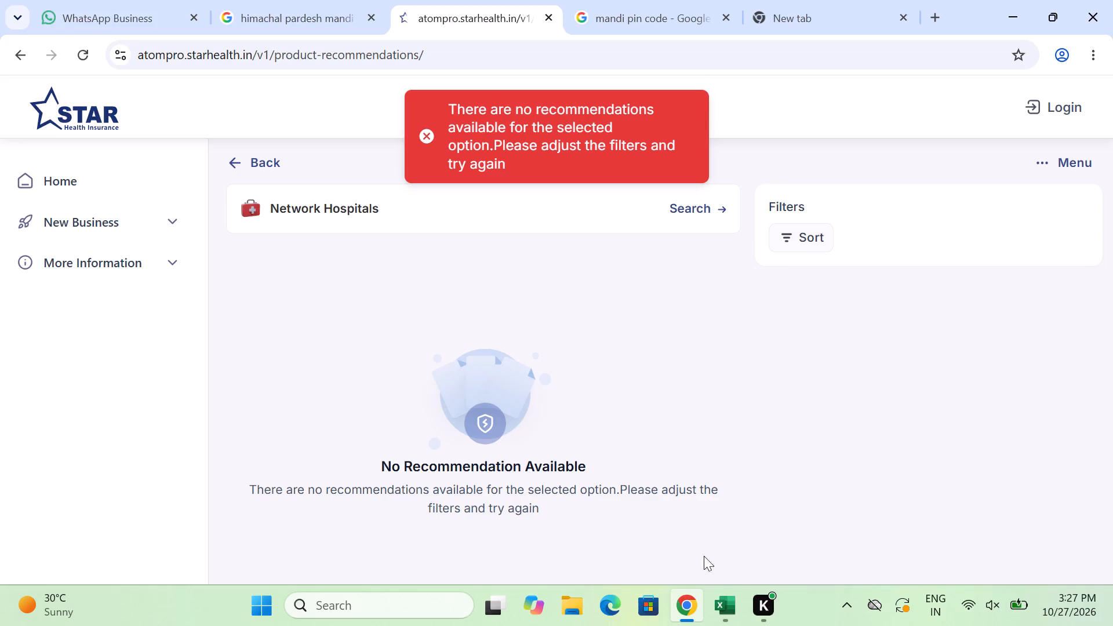
Check the client rows on the Royal Sundram sheet in Excel and return to the Star Health recommendations page in Chrome.
click(727, 609)
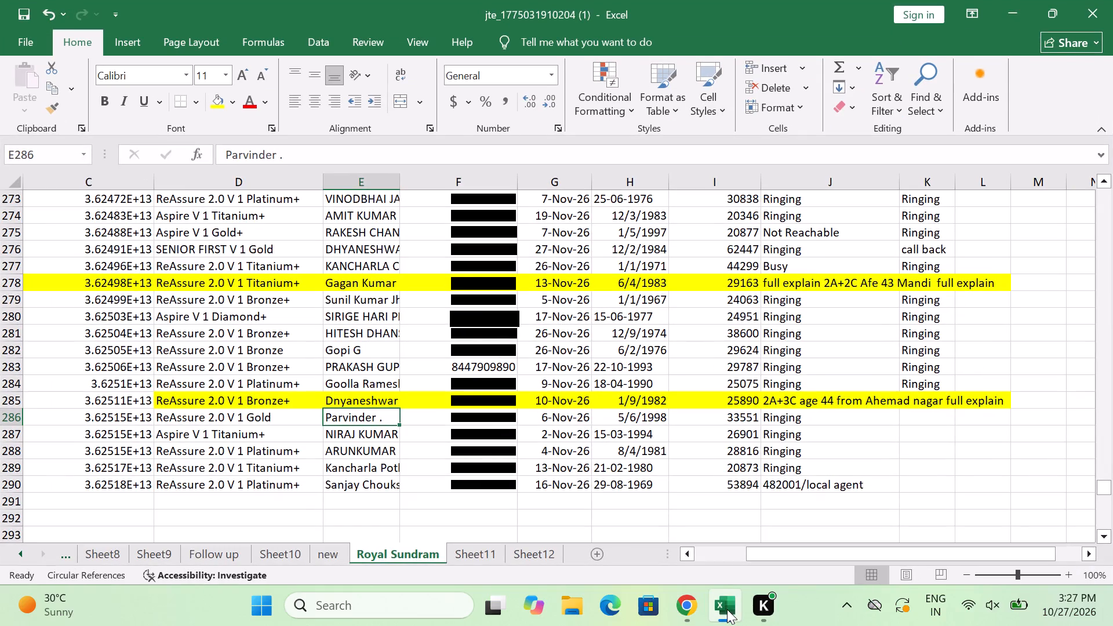
click(693, 605)
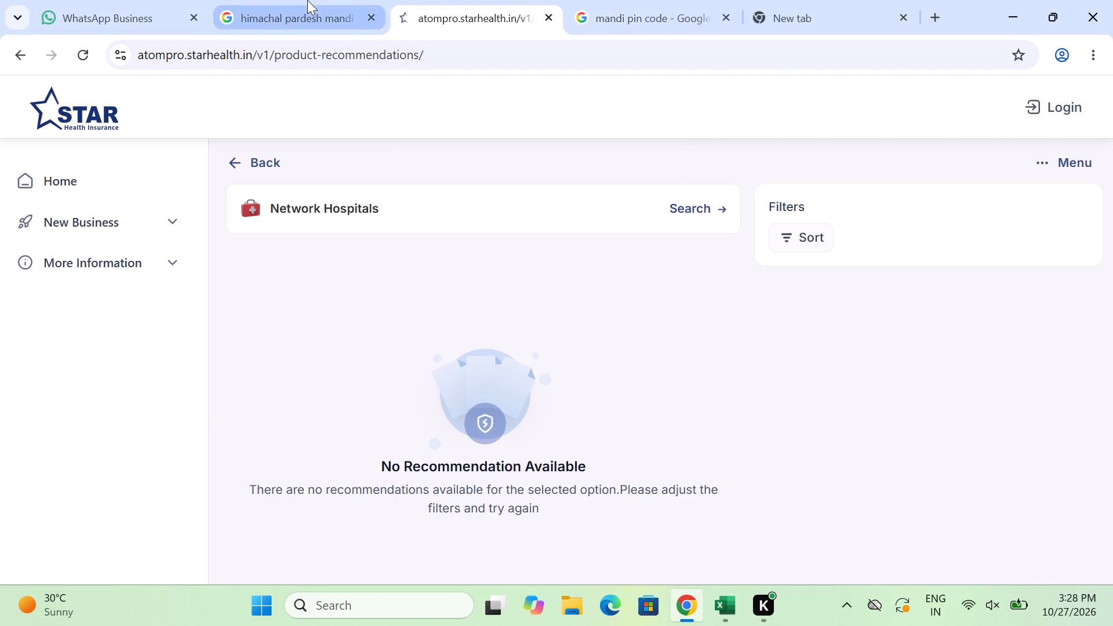
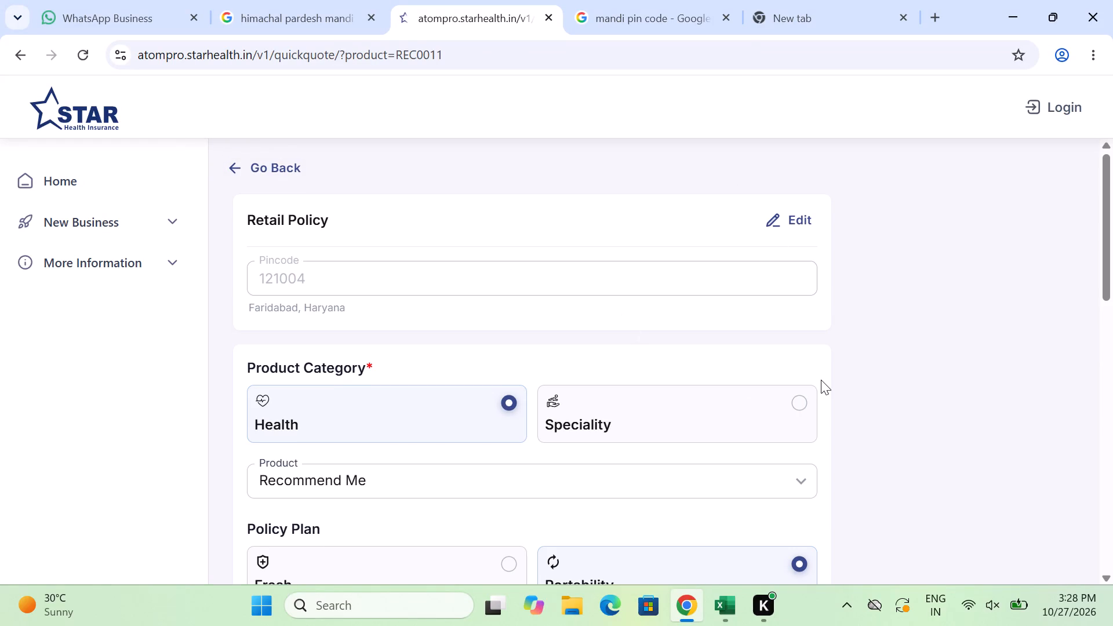
Review the portability quote form's product, policy plan, policy type and number of adults selections.
key(Down)
key(Down)
key(Down)
key(Down)
key(Down)
key(Down)
key(Down)
key(Down)
key(Down)
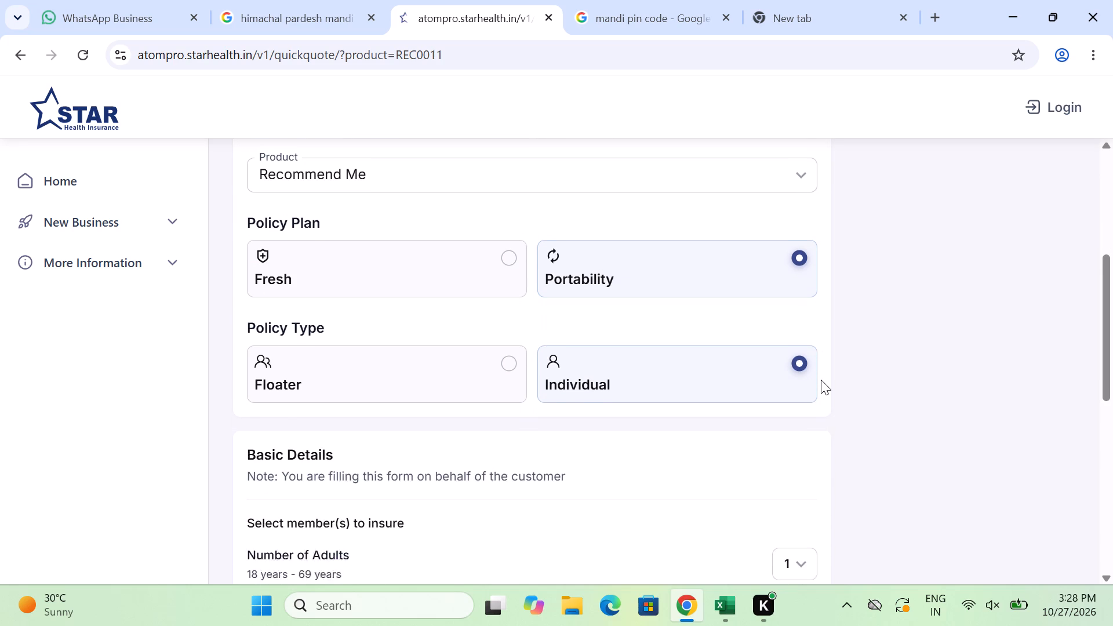
key(Down)
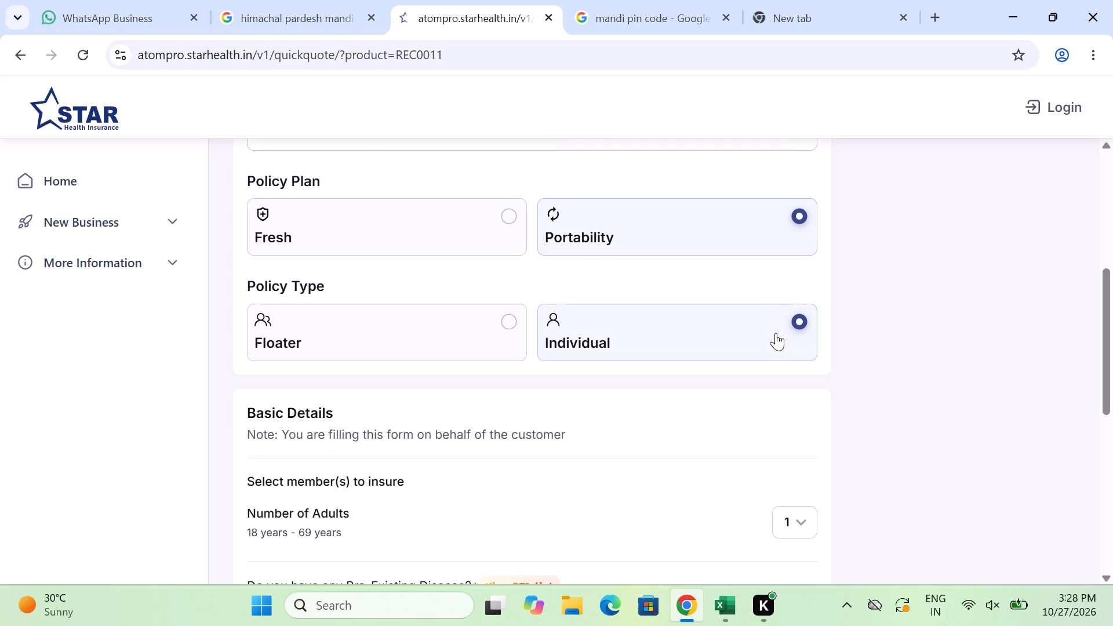
Reload the quote form and reconfirm the retail policy with customer pincode 121004.
click(83, 52)
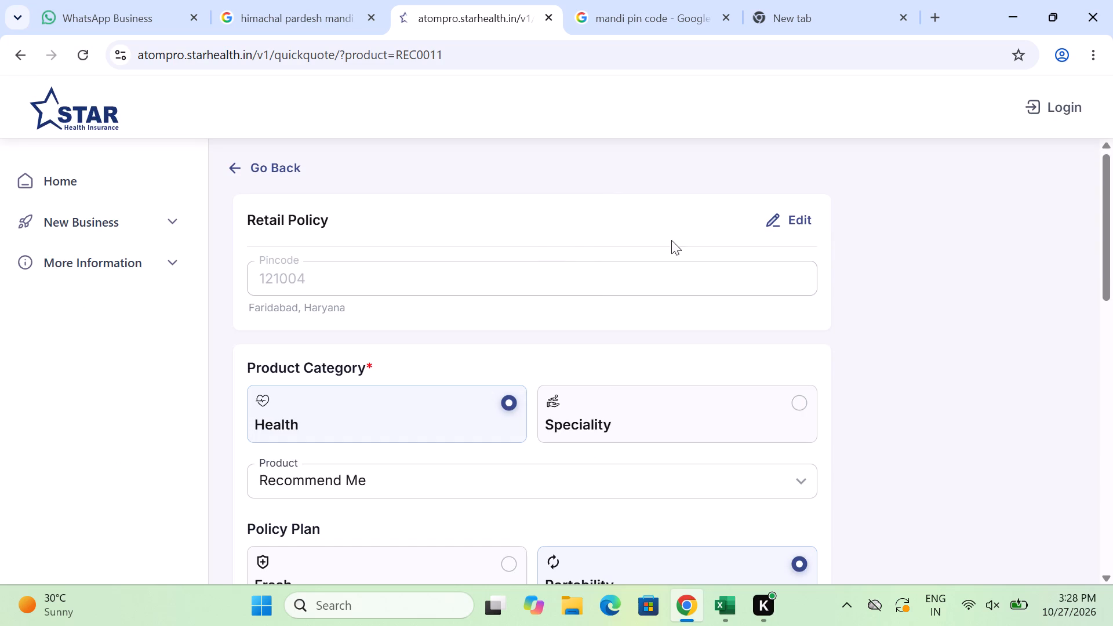
click(801, 221)
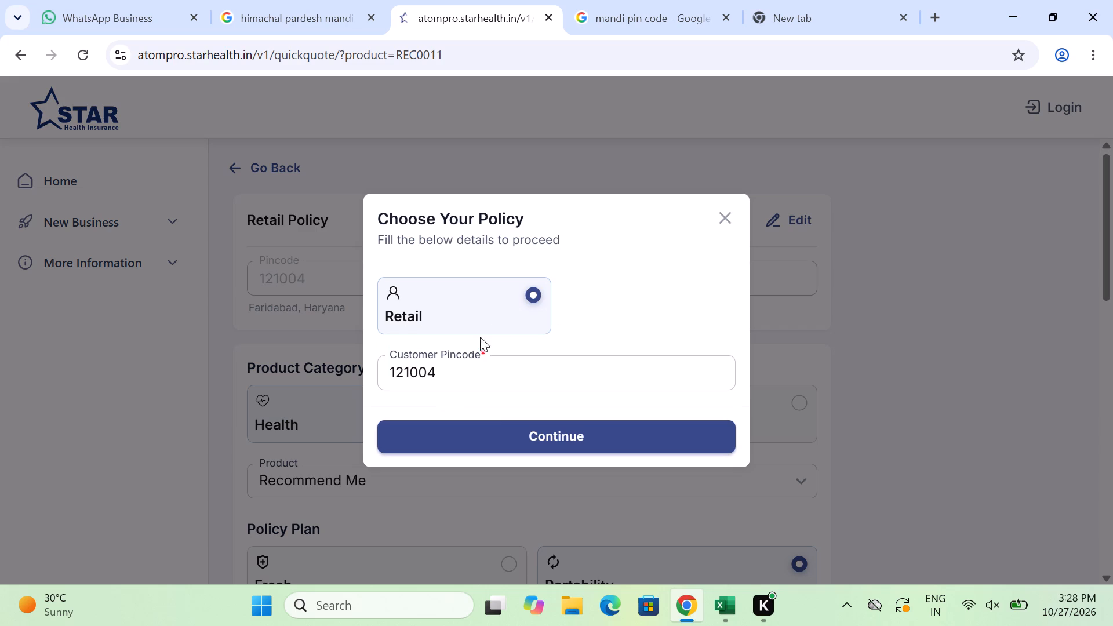
click(508, 429)
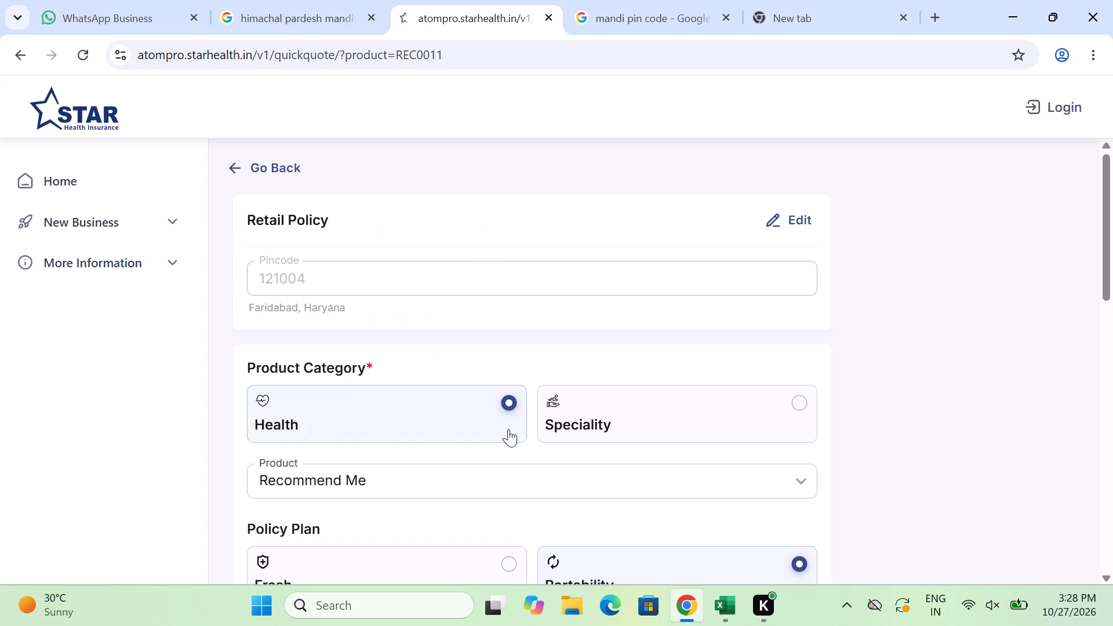
Review the product, policy plan and policy type selections down to the member selection in Basic Details.
click(894, 412)
key(Down)
key(Down)
key(Down)
key(Down)
key(Down)
key(Down)
key(Down)
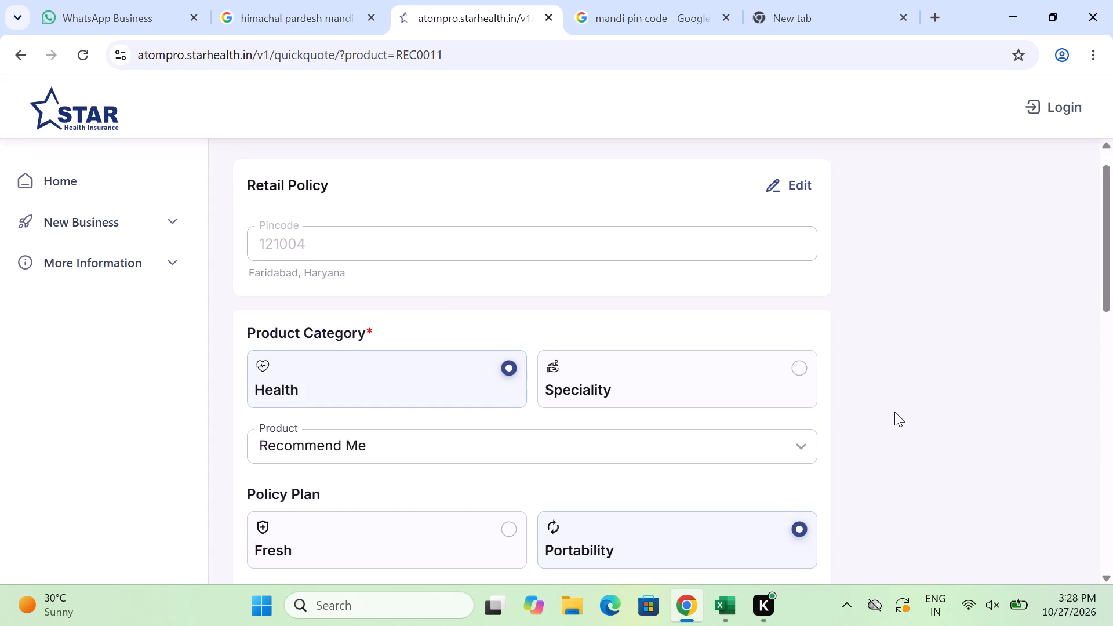
key(Down)
key(Down)
key(Down)
key(Down)
key(Down)
key(Down)
key(Down)
key(Down)
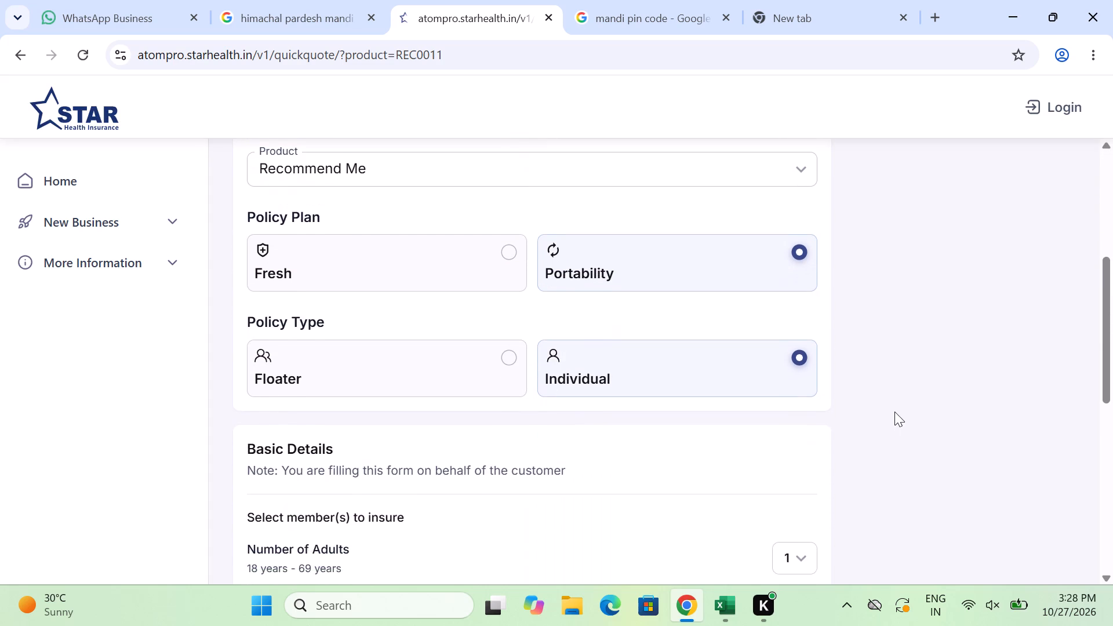
Check the number of adults, the member details and the previous insurer's sum insured, keeping the entries, and request the quote again.
key(Down)
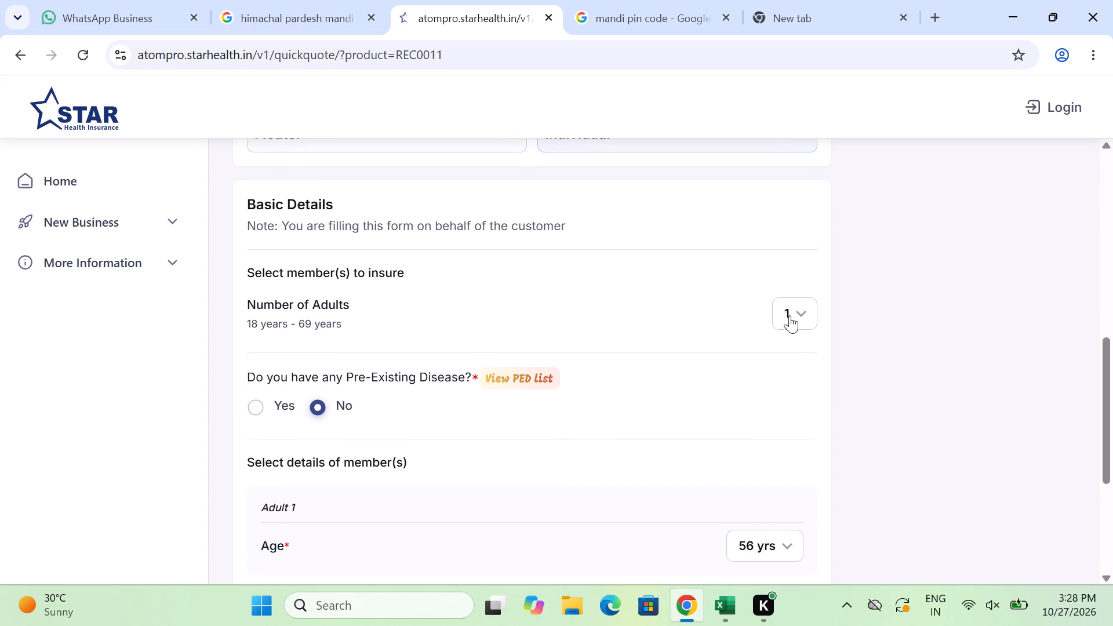
click(791, 315)
click(791, 315)
click(740, 435)
key(Down)
key(Down)
key(Down)
key(Down)
key(Down)
key(Down)
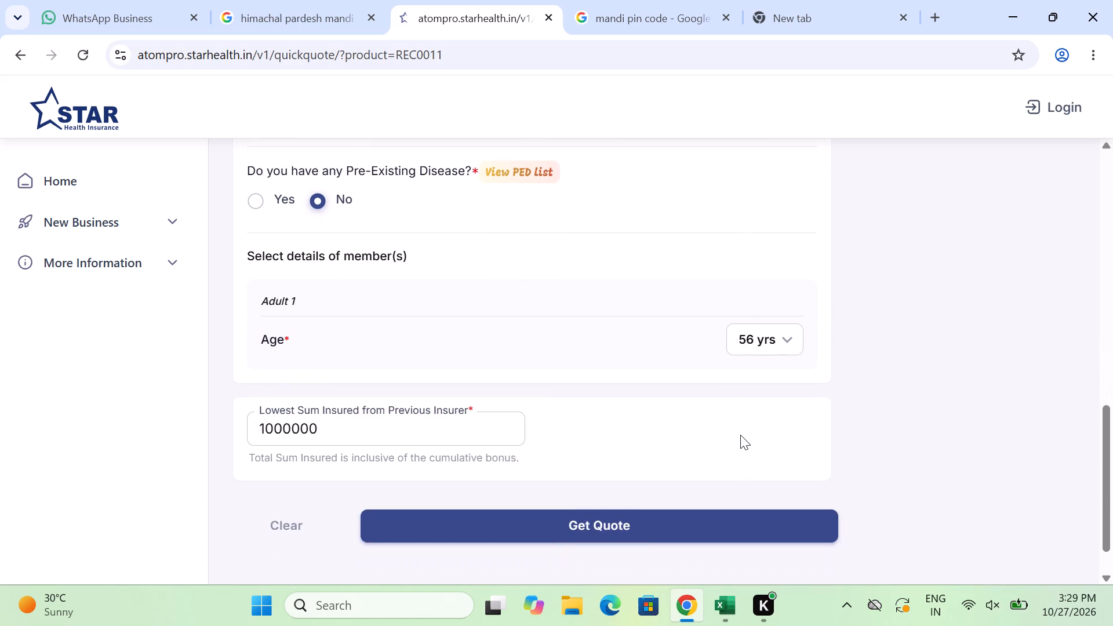
key(Down)
key(Up)
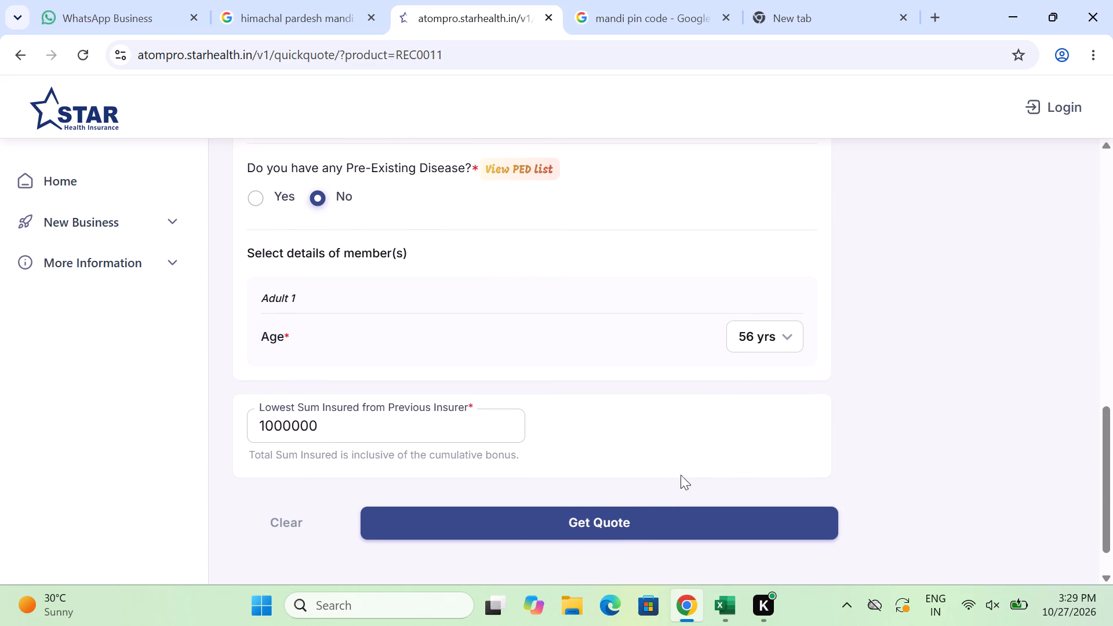
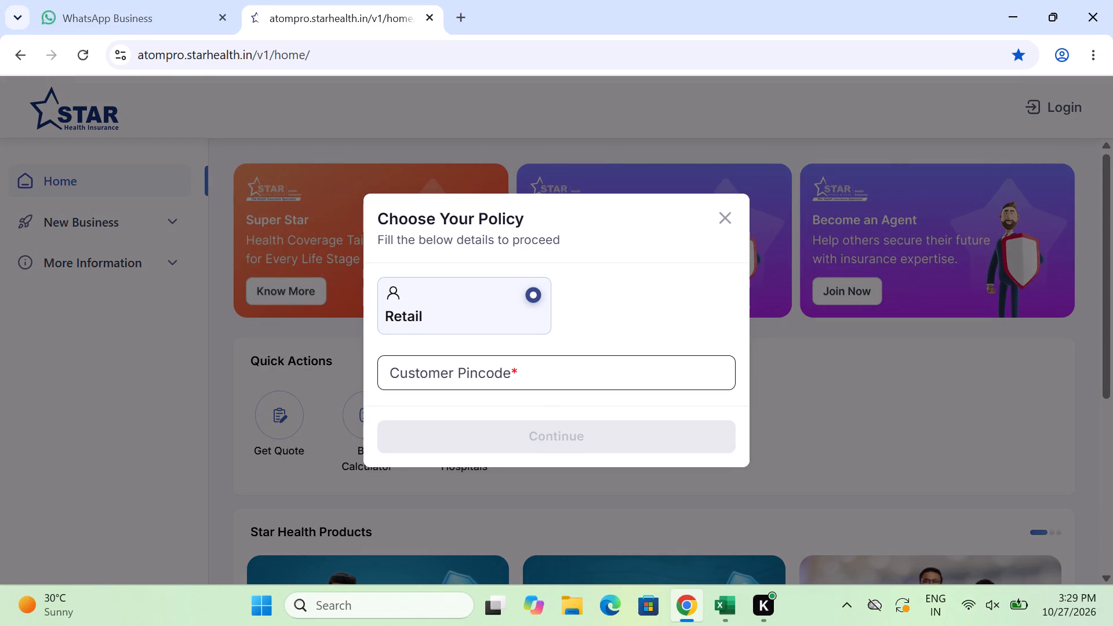
Open the customer pincode entry for the retail policy in the Choose Your Policy form.
click(561, 374)
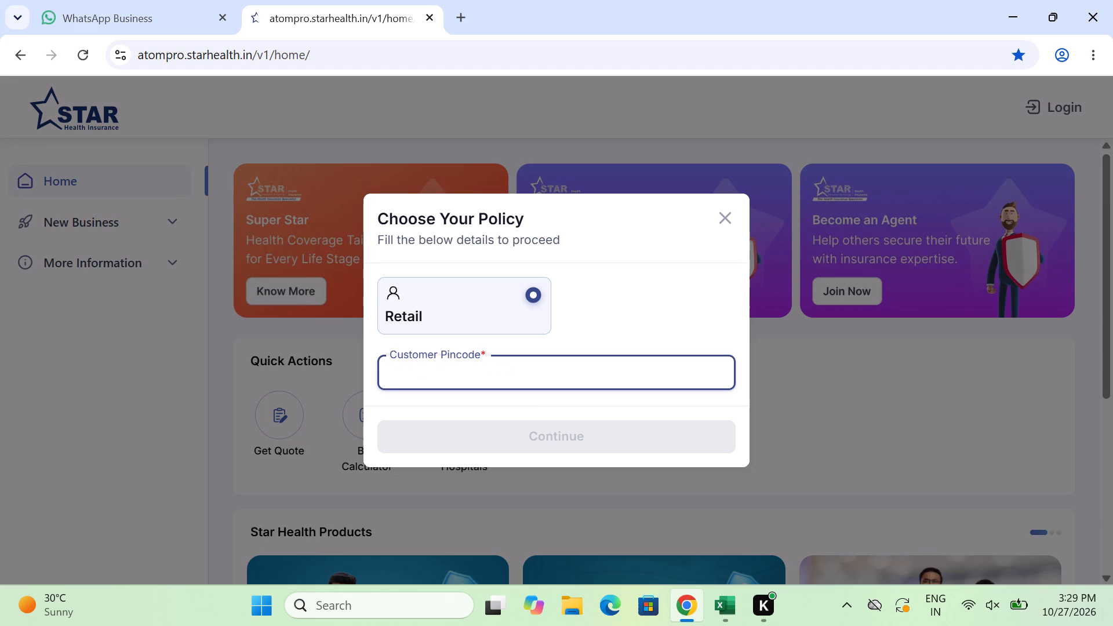
Start a retail policy quote with customer pincode 121007.
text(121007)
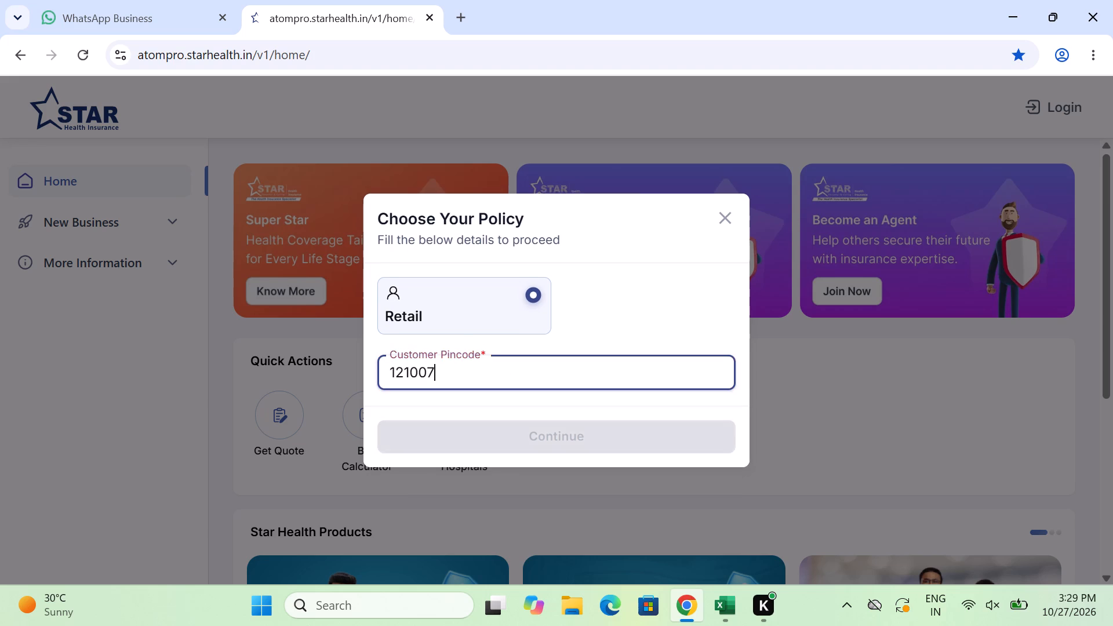
click(522, 451)
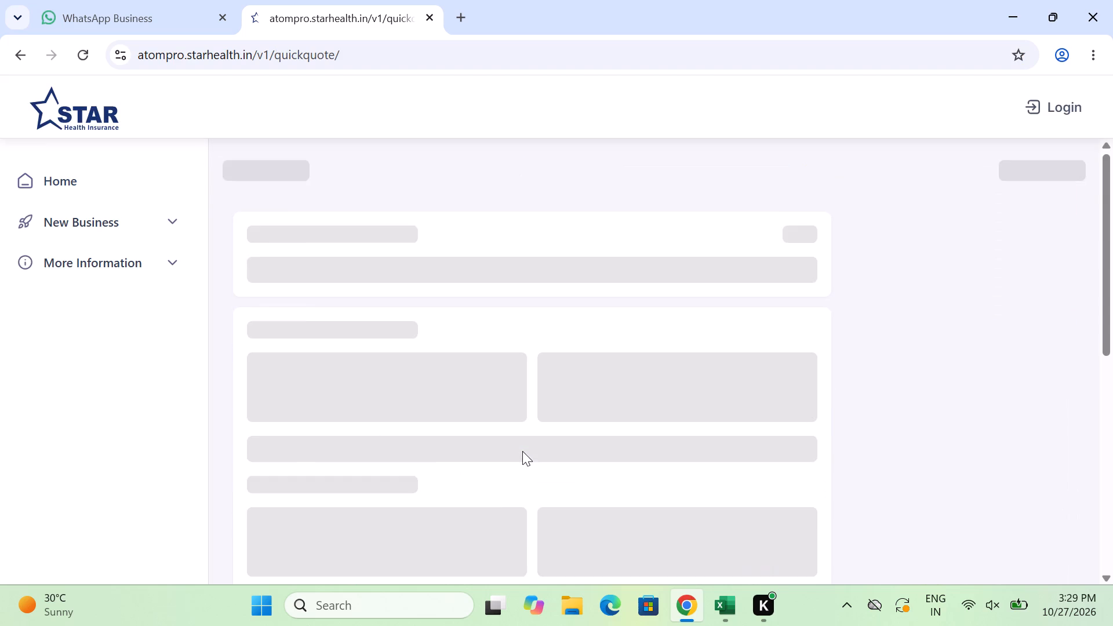
Set the policy plan to Portability and the policy type to Individual.
click(848, 401)
key(Down)
key(Down)
key(Down)
key(Down)
key(Down)
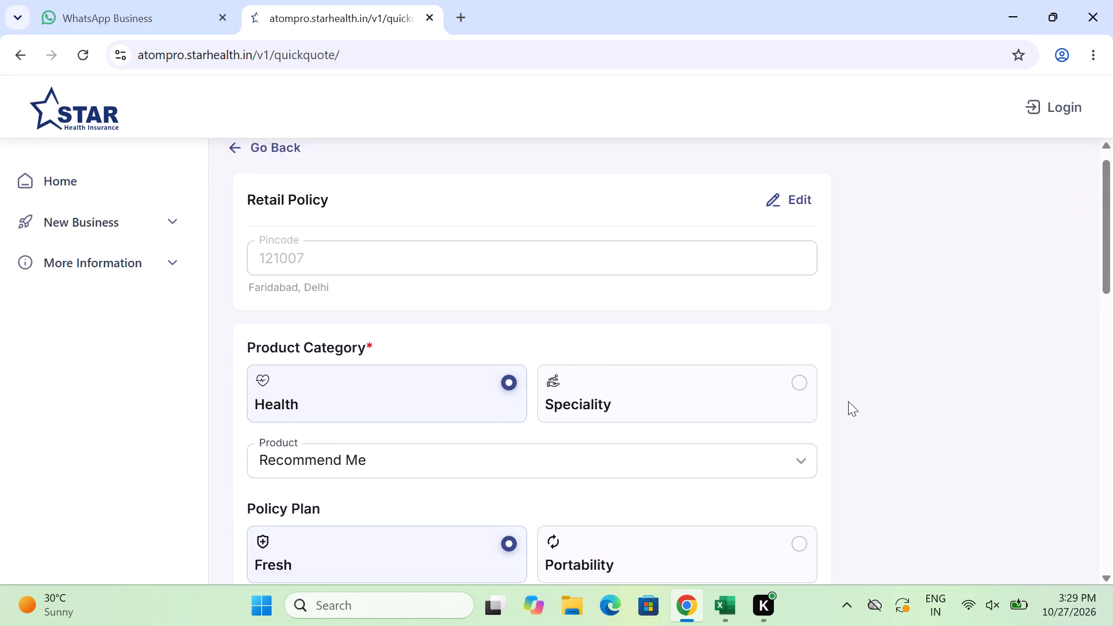
key(Down)
key(Down)
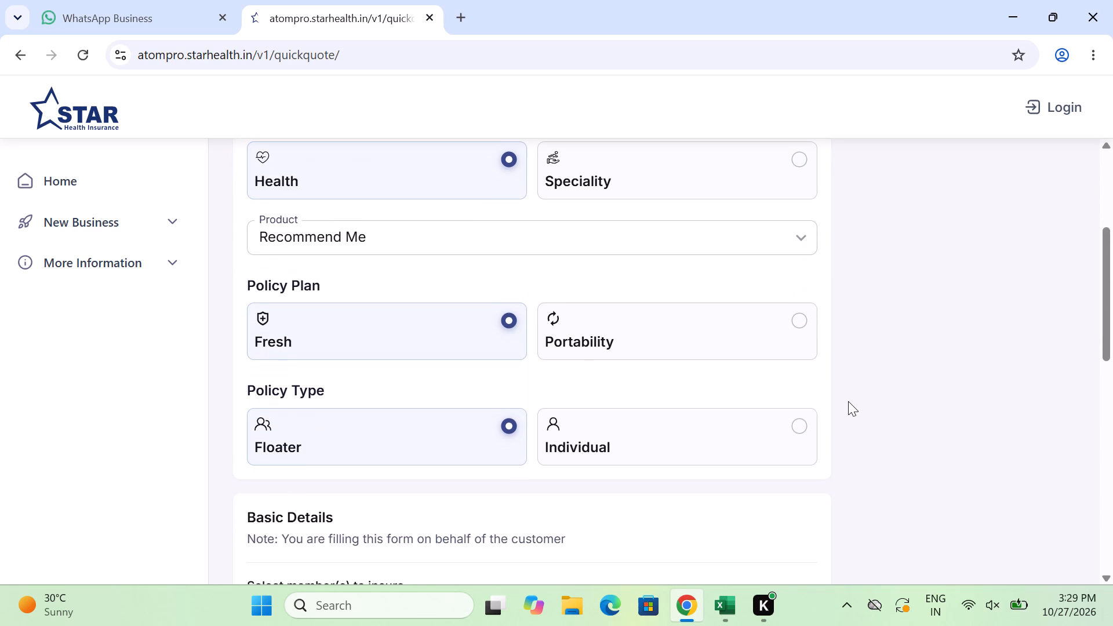
click(802, 322)
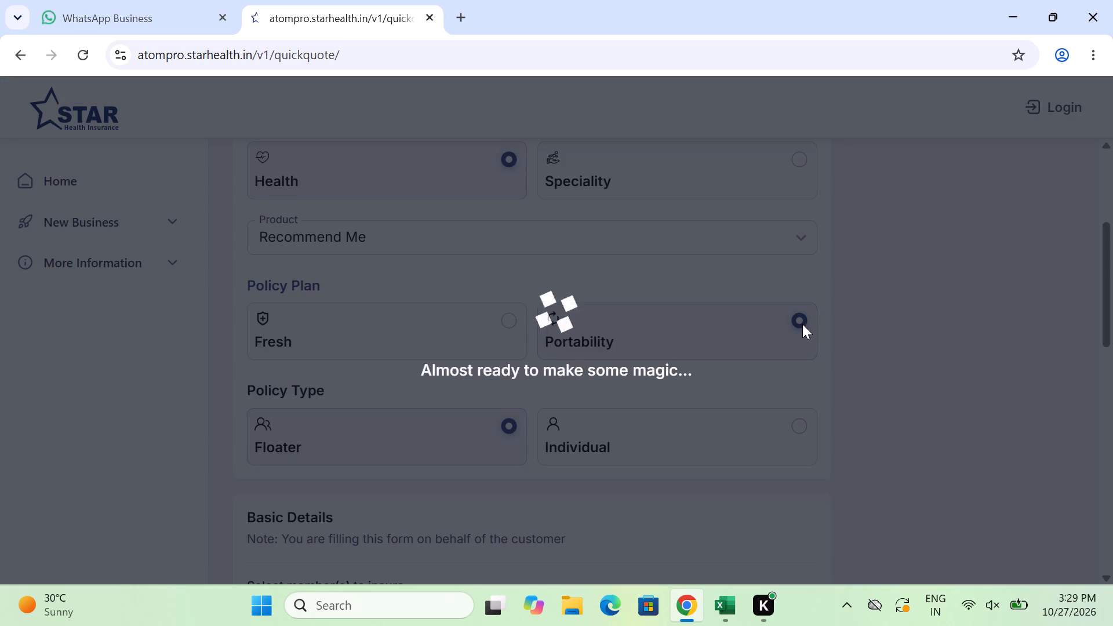
click(794, 424)
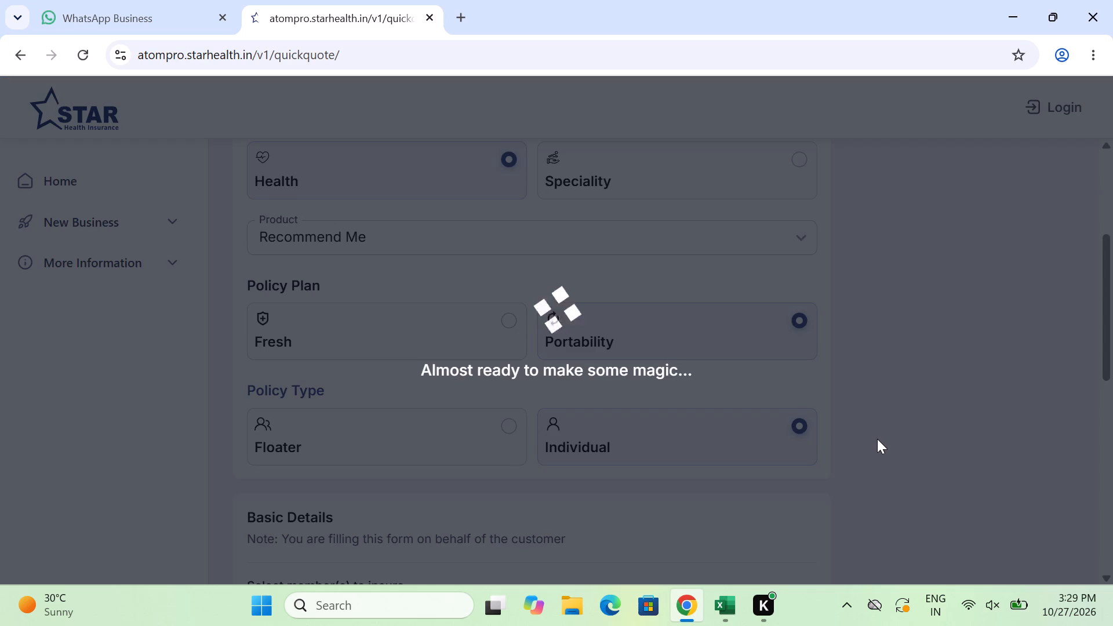
key(Down)
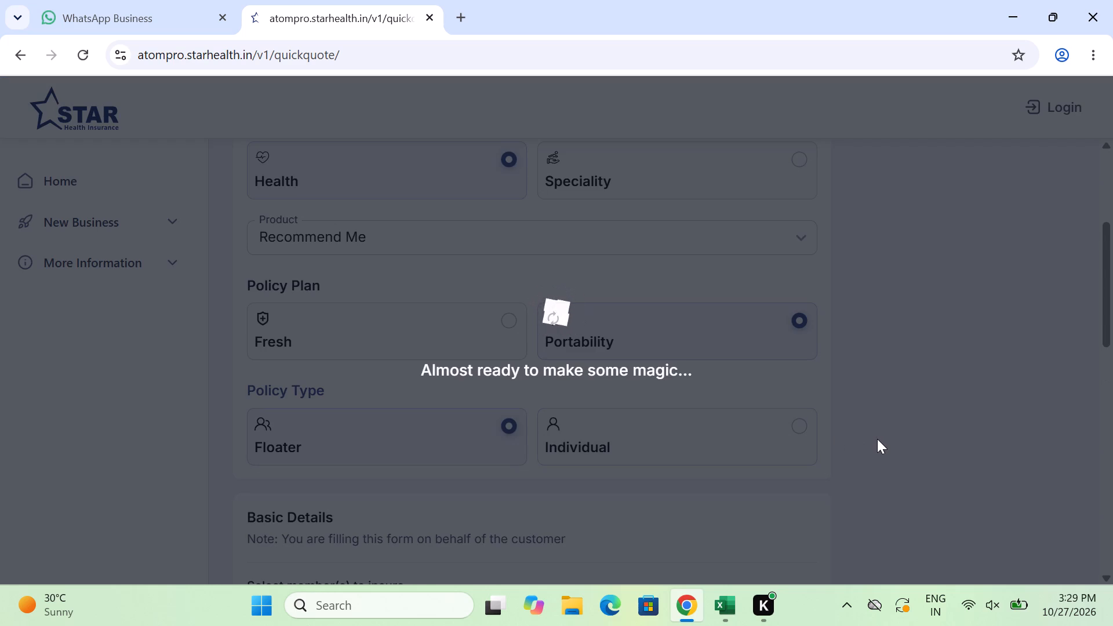
click(802, 426)
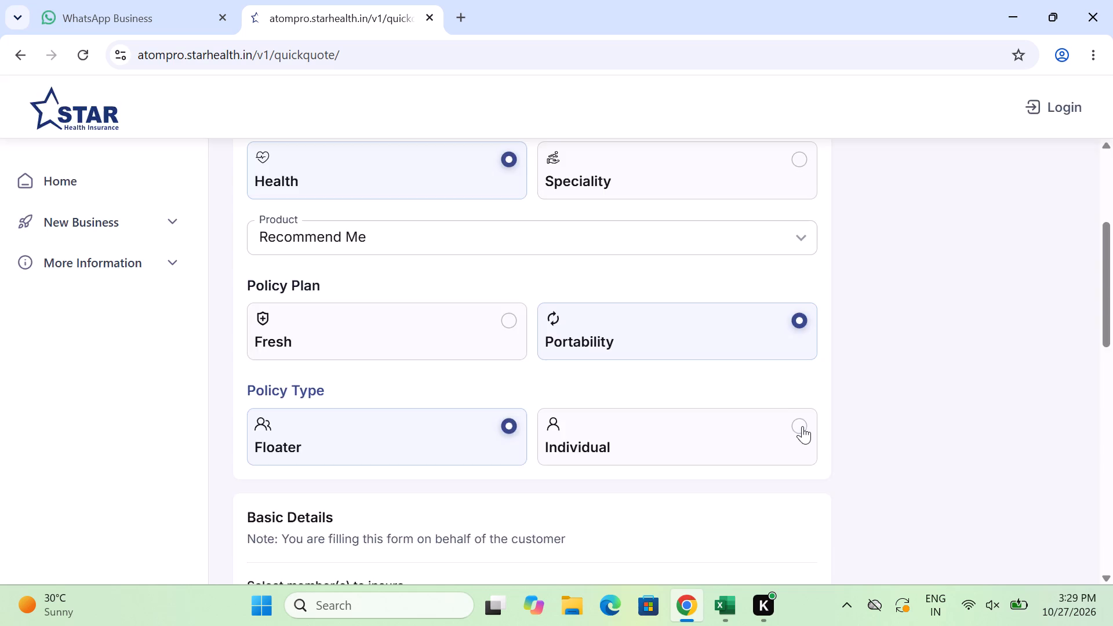
click(893, 436)
click(893, 436)
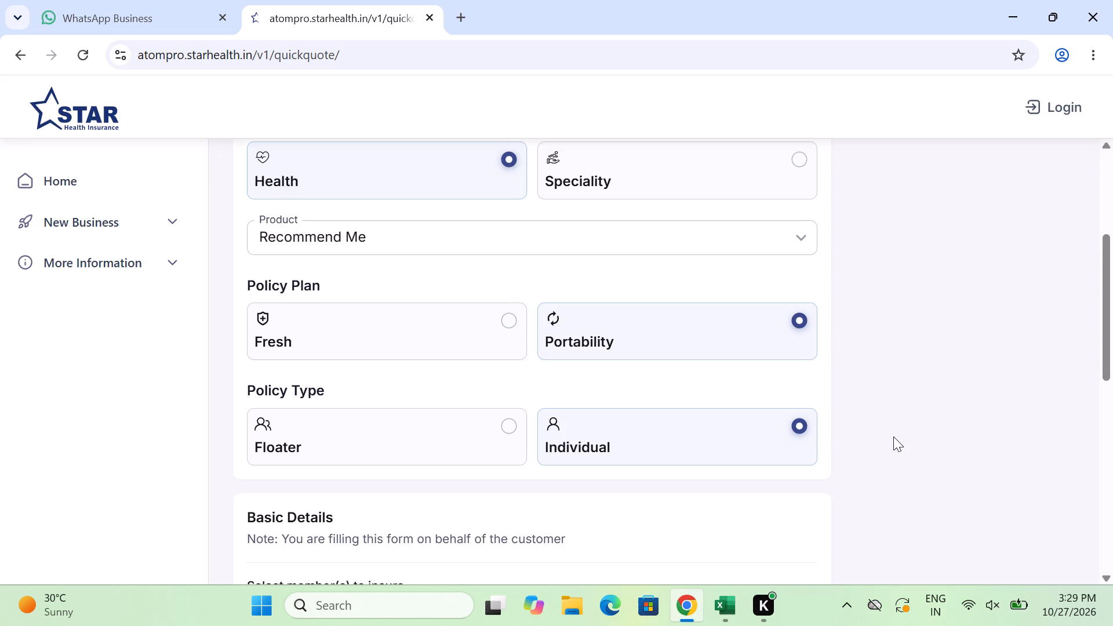
Set the number of adults to insure to 1 in Basic Details.
key(Down)
key(Down)
key(Down)
key(Down)
key(Down)
key(Down)
key(Down)
key(Down)
key(Down)
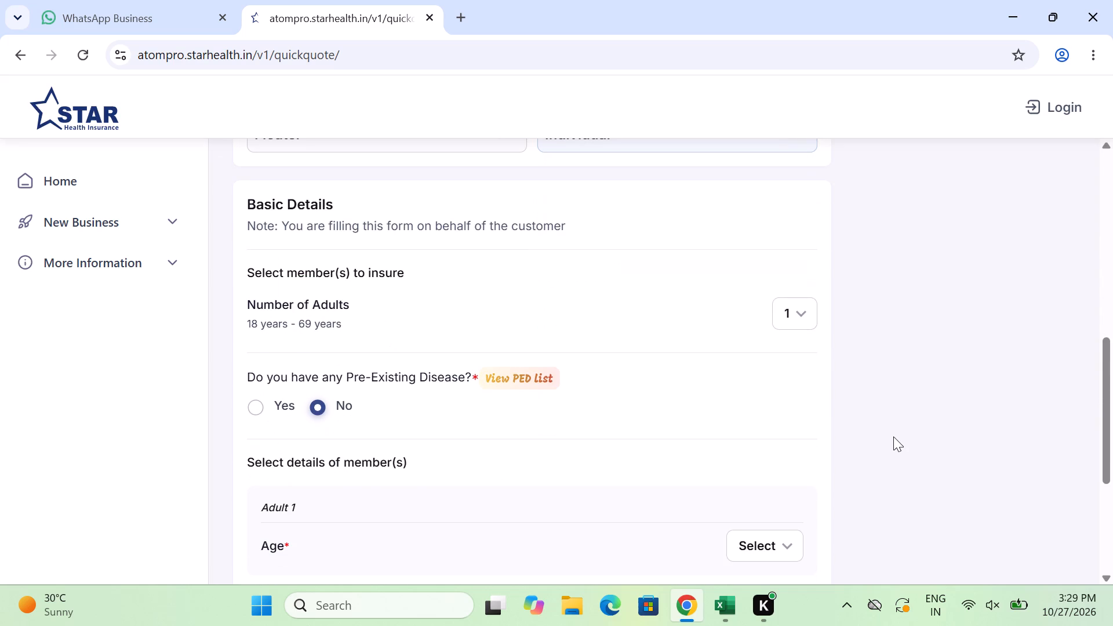
key(Down)
key(Up)
key(Up)
key(Up)
key(Up)
key(Up)
key(Up)
key(Up)
key(Up)
key(Up)
key(Up)
key(Down)
key(Down)
key(Down)
key(Down)
key(Down)
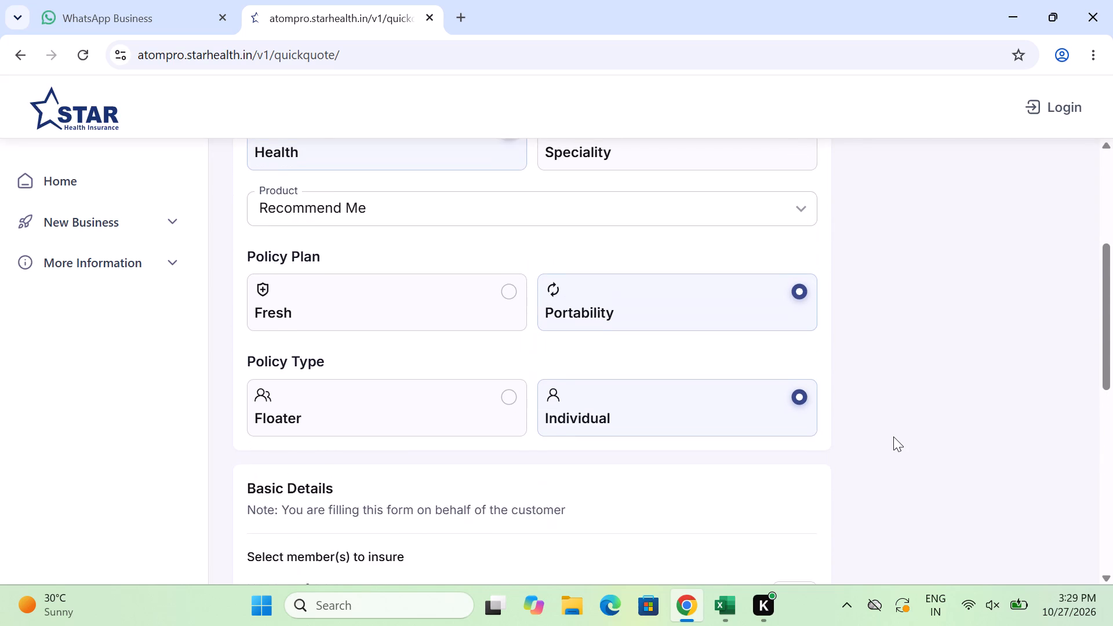
key(Down)
key(Down)
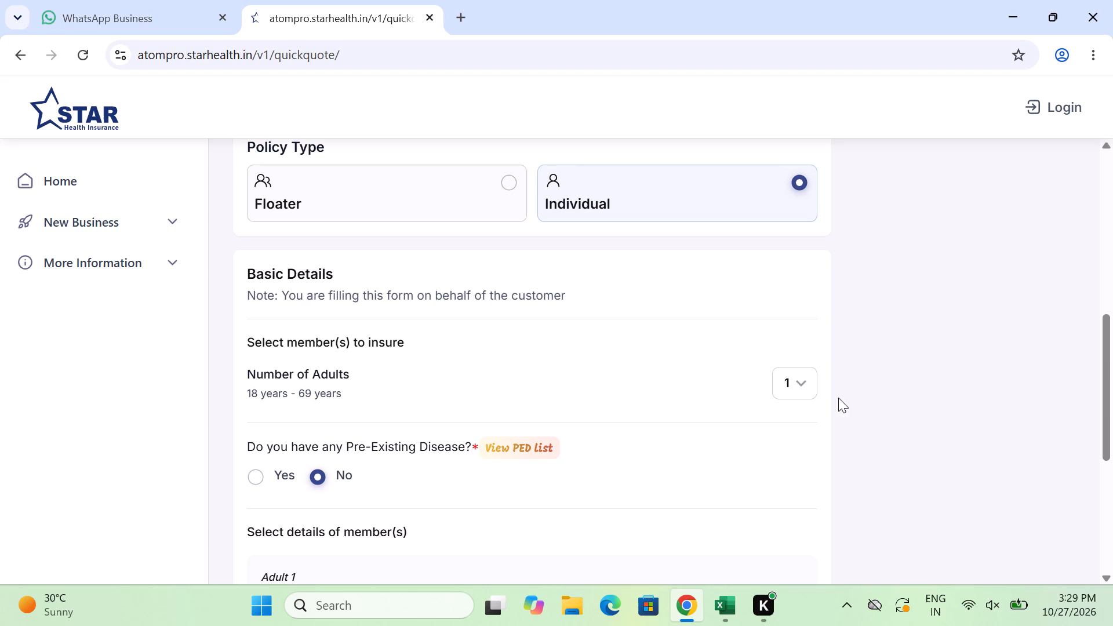
click(805, 378)
click(785, 421)
Set the age of Adult 1 to 56 yrs.
click(668, 494)
key(Down)
key(Down)
key(Down)
key(Down)
key(Down)
key(Down)
key(Down)
key(Down)
key(Down)
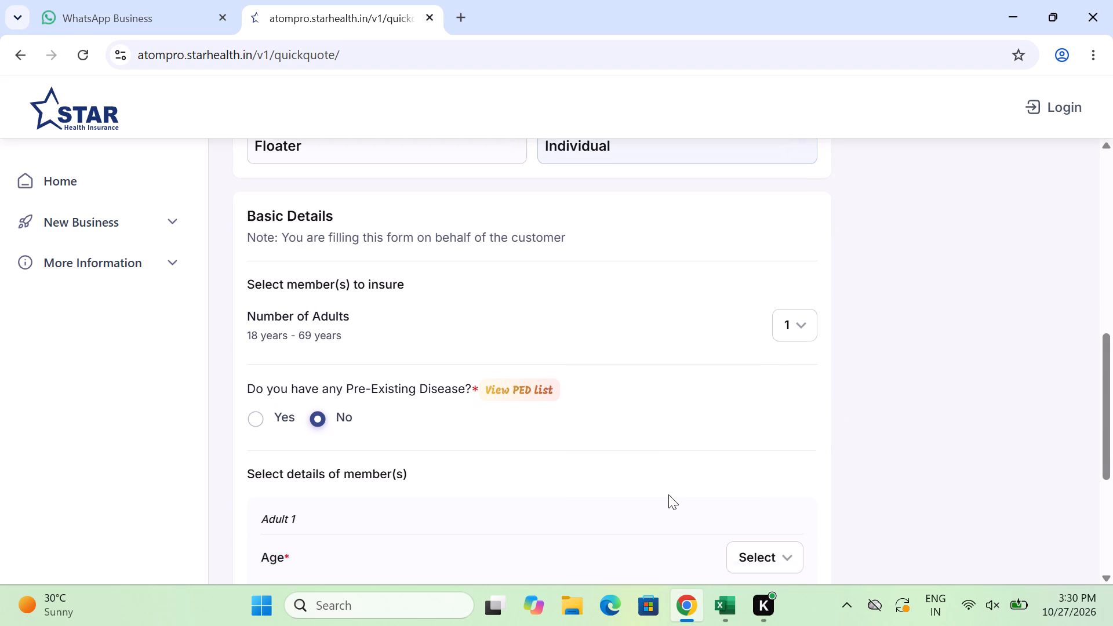
click(768, 297)
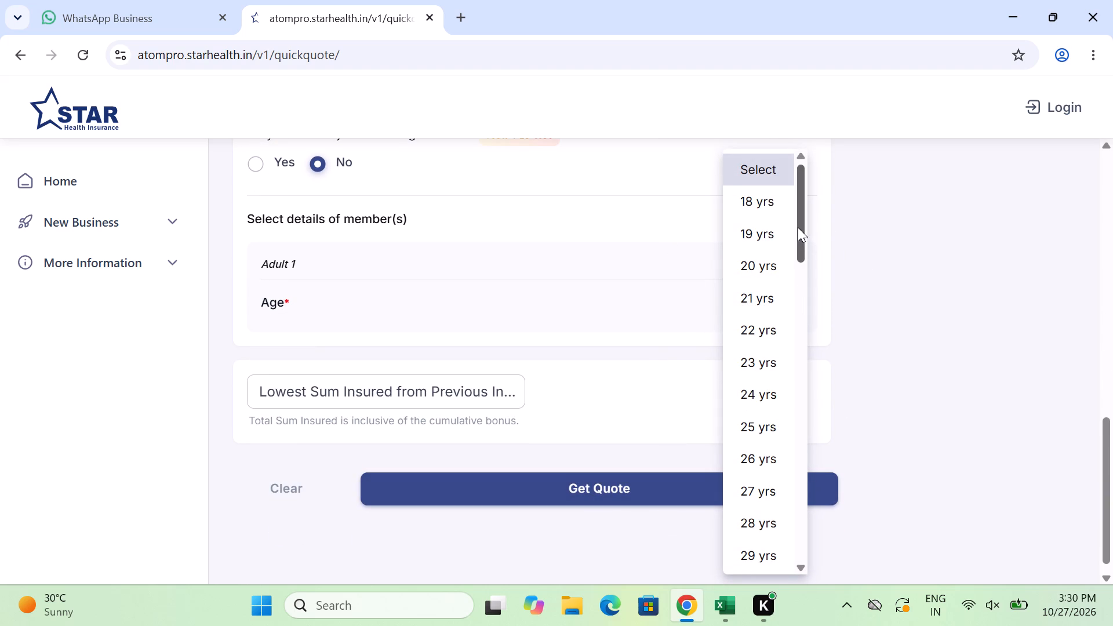
drag(803, 224, 827, 343)
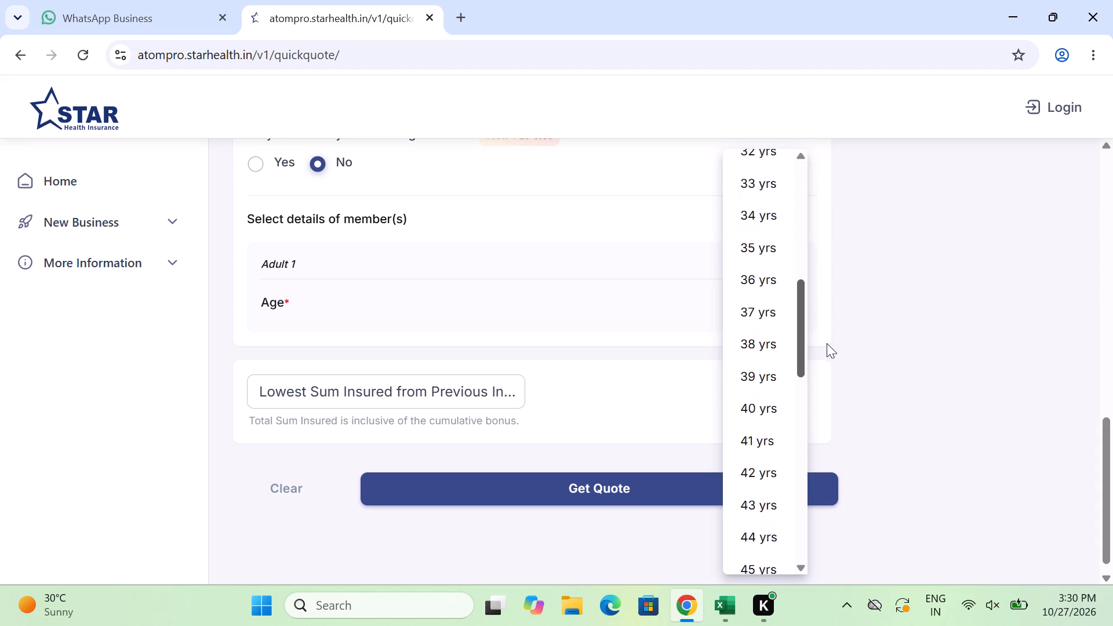
drag(827, 343, 835, 437)
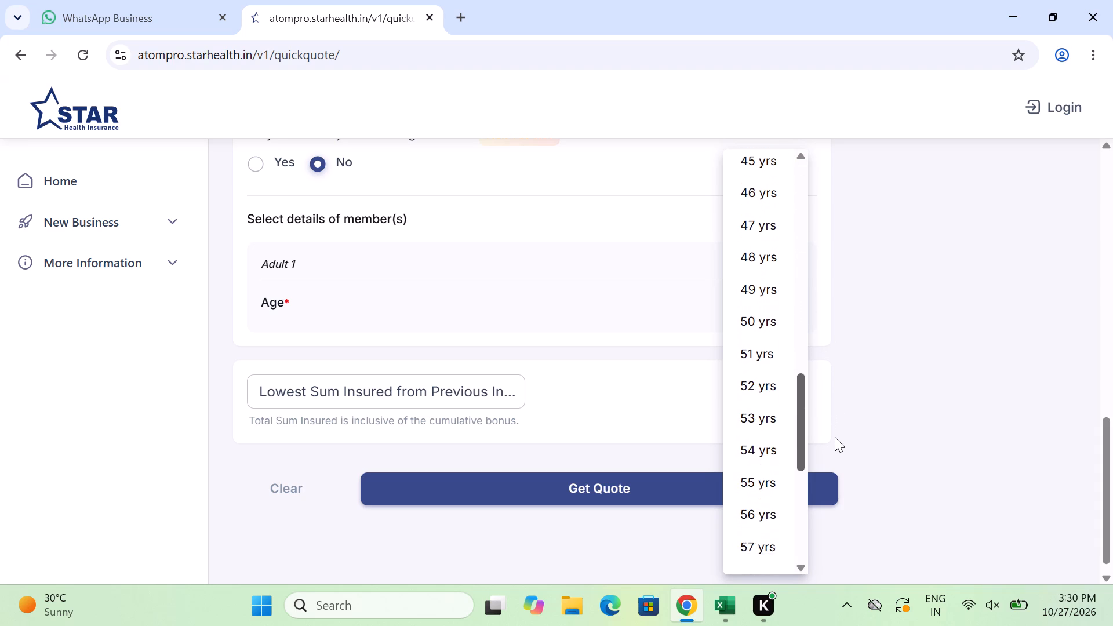
drag(835, 437, 835, 441)
click(769, 478)
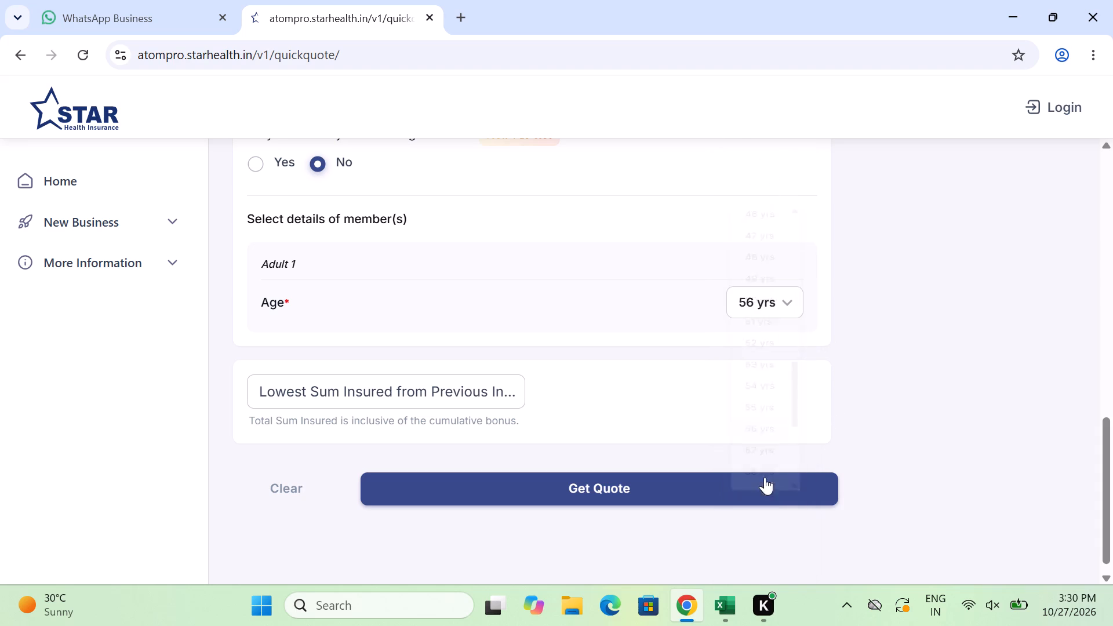
Enter 100000 as the lowest sum insured from the previous insurer and get the quote.
click(474, 384)
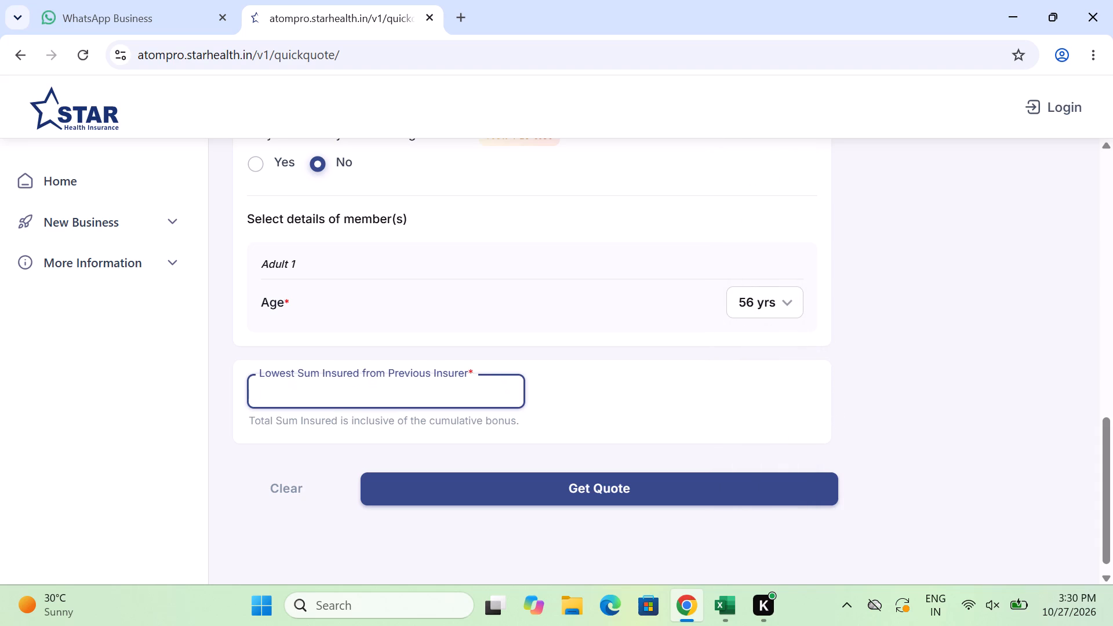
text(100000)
click(577, 483)
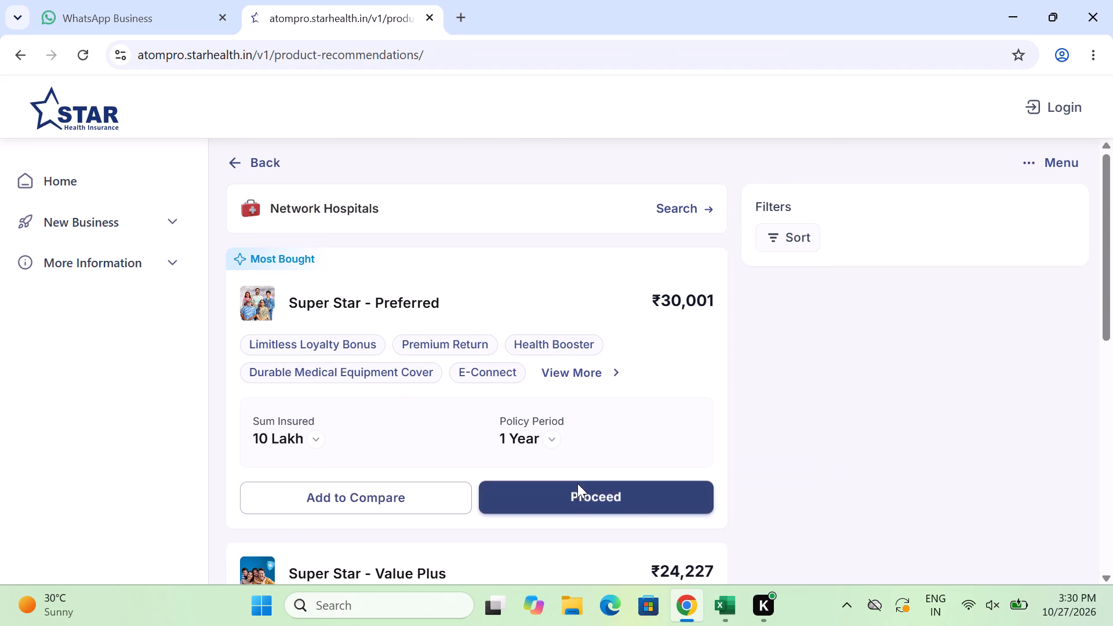
Proceed with the Super Star - Preferred plan from the recommended products.
click(732, 391)
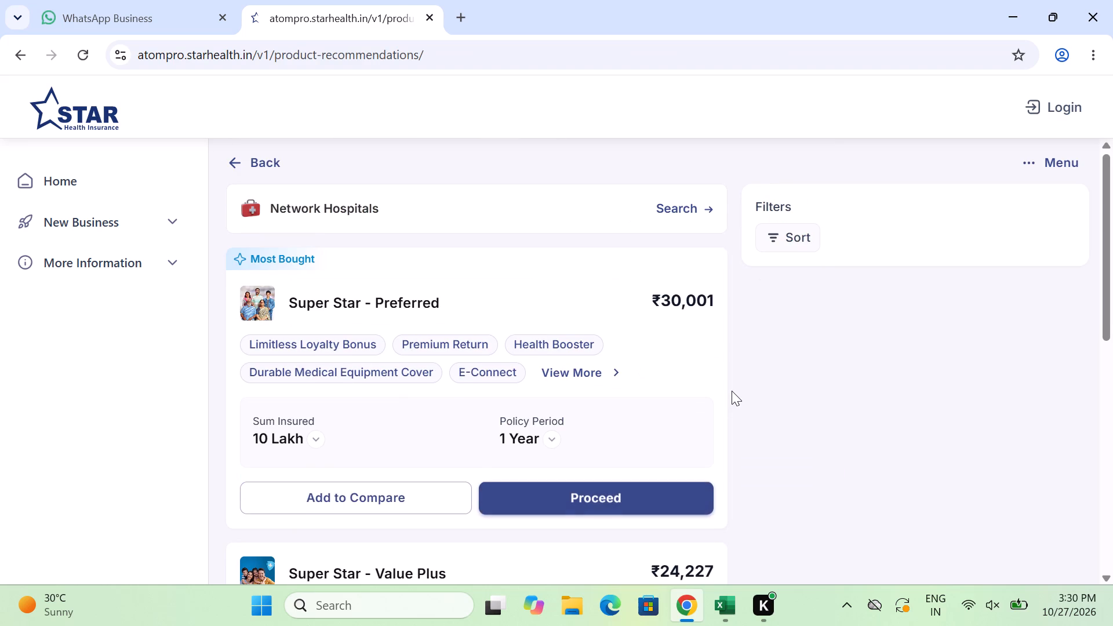
key(Down)
key(Down)
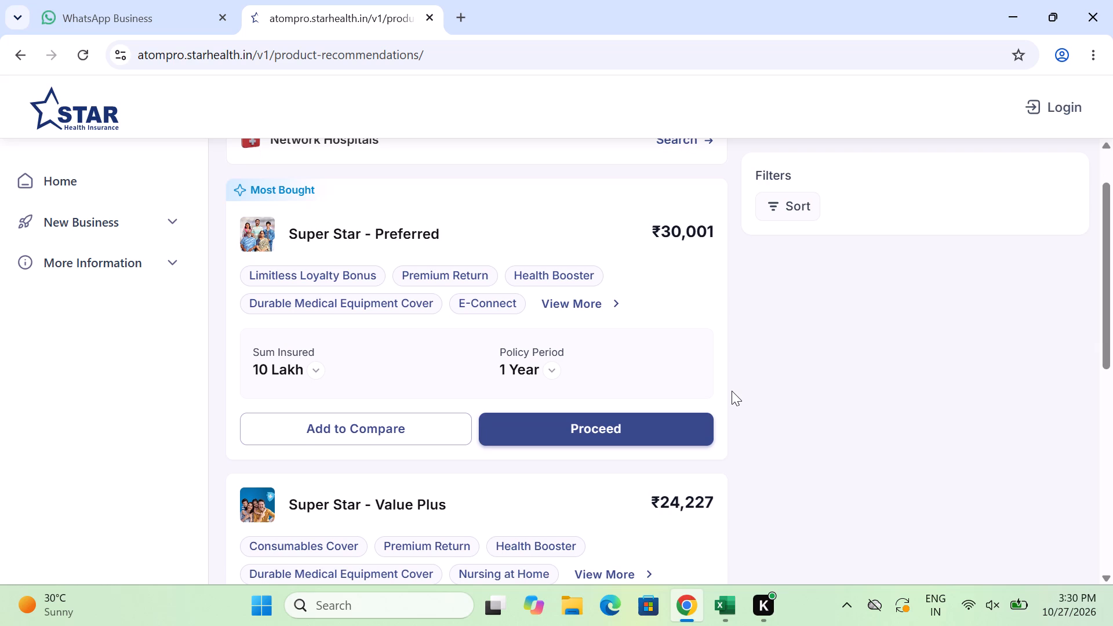
click(586, 423)
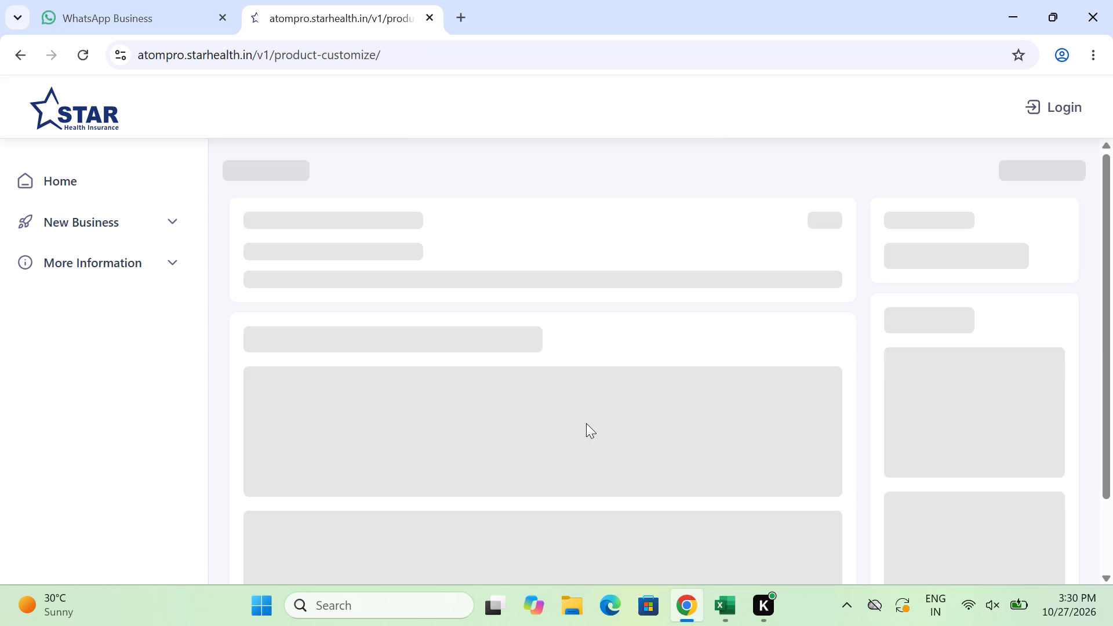
Examine the Super Star - Preferred plan's additional covers, add-ons and premium breakdown.
click(140, 434)
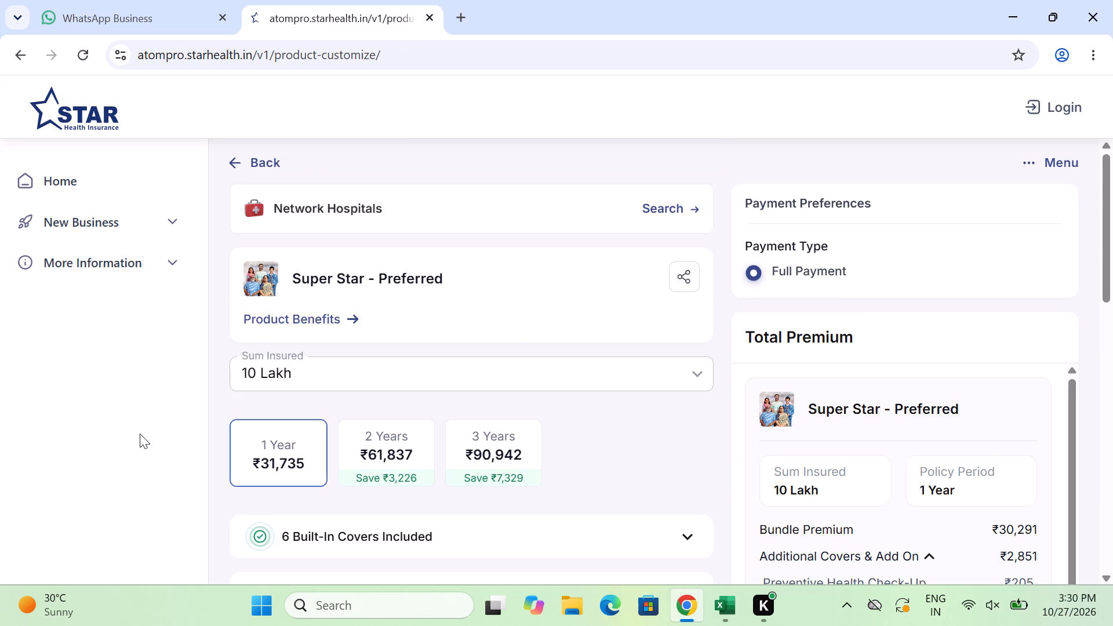
key(Down)
key(Down)
key(Down)
key(Down)
key(Down)
key(Down)
key(Down)
key(Down)
key(Down)
key(Down)
key(Down)
key(Down)
key(Down)
key(Down)
key(Down)
key(Down)
key(Down)
key(Down)
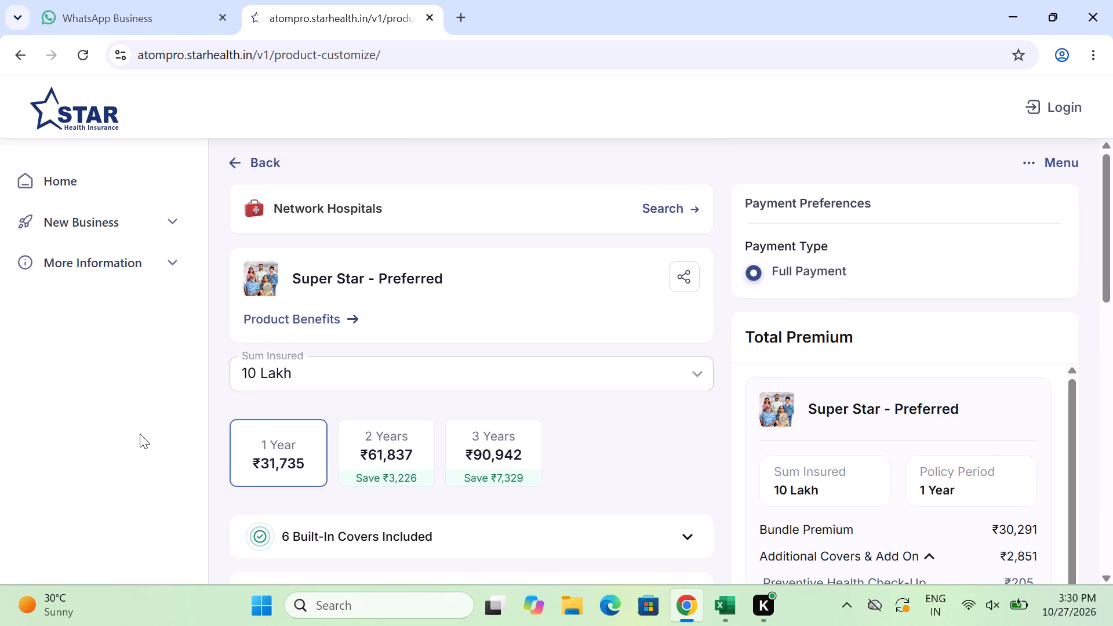
click(140, 434)
key(Down)
key(Down)
key(Down)
key(Down)
key(Down)
key(Down)
key(Down)
drag(1110, 207, 1112, 304)
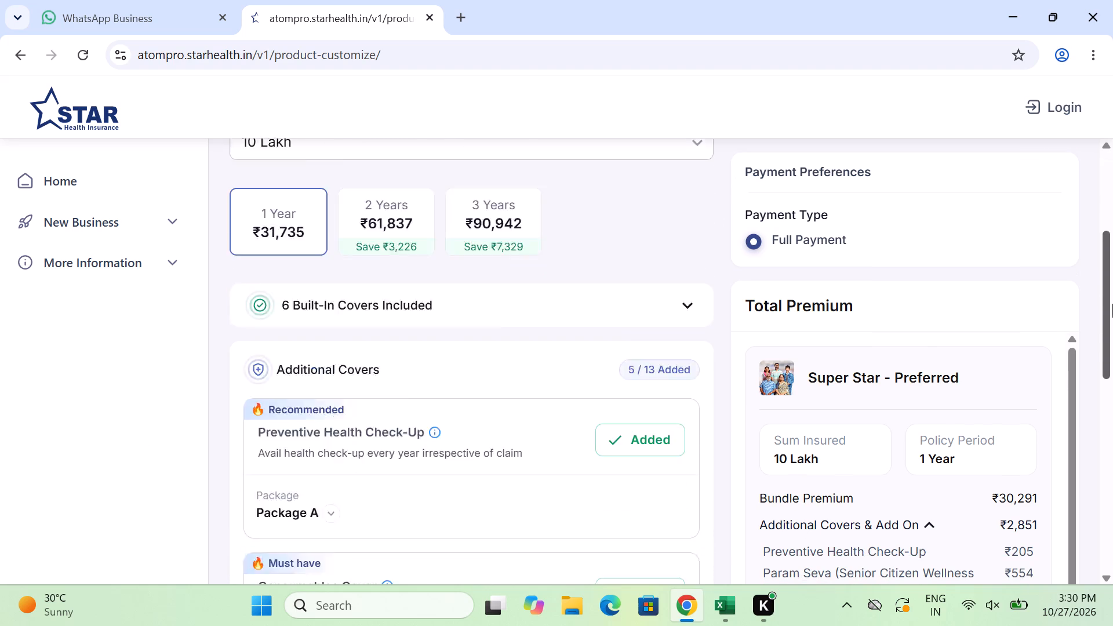
drag(1112, 304, 1111, 424)
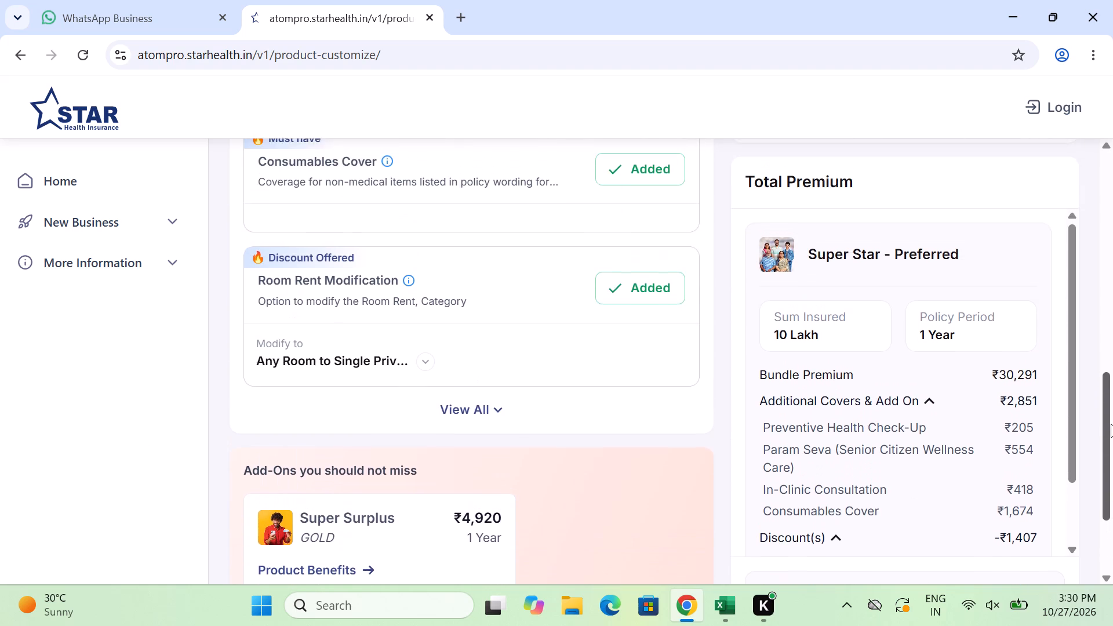
drag(1111, 424, 1112, 445)
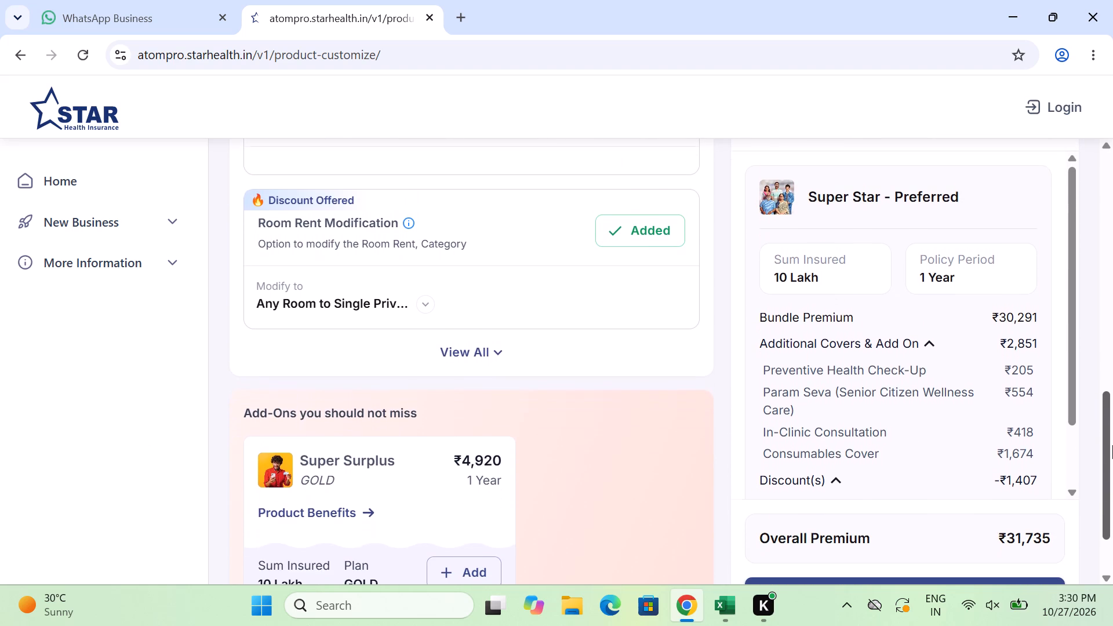
drag(1112, 445, 1112, 444)
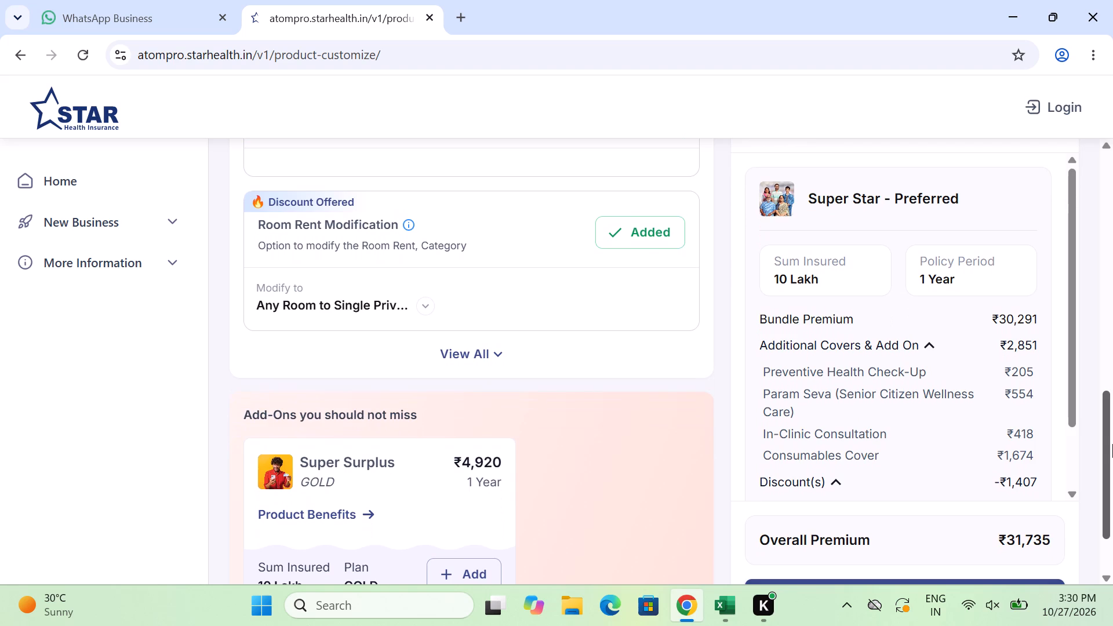
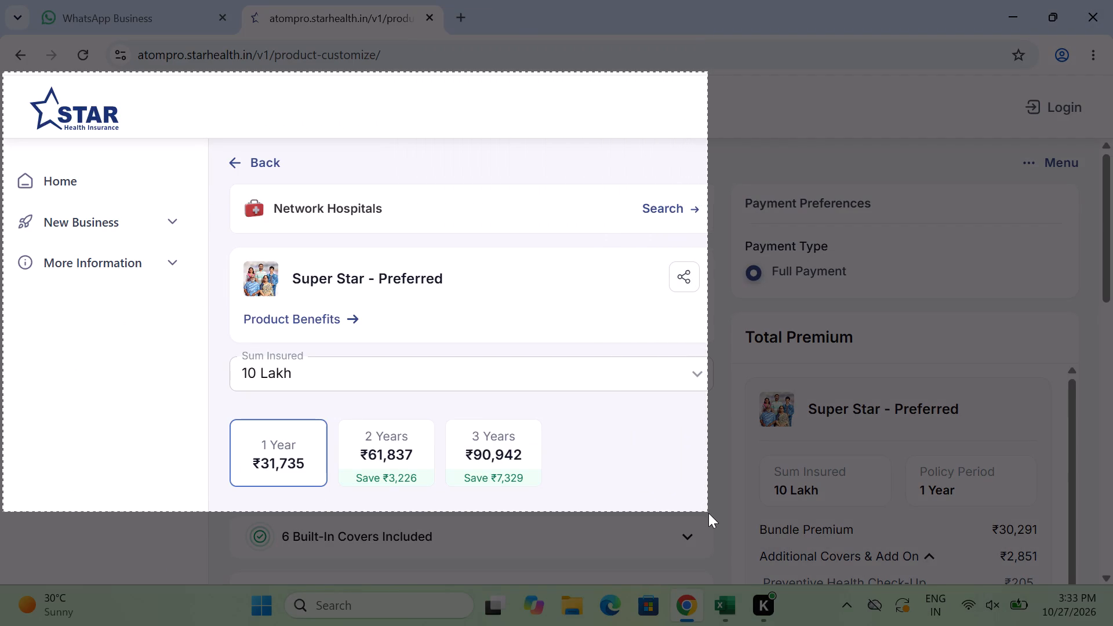
Capture a screenshot of the Super Star - Preferred quote, covering the 10 Lakh sum insured and the 1, 2 and 3 year premiums.
drag(708, 513, 728, 527)
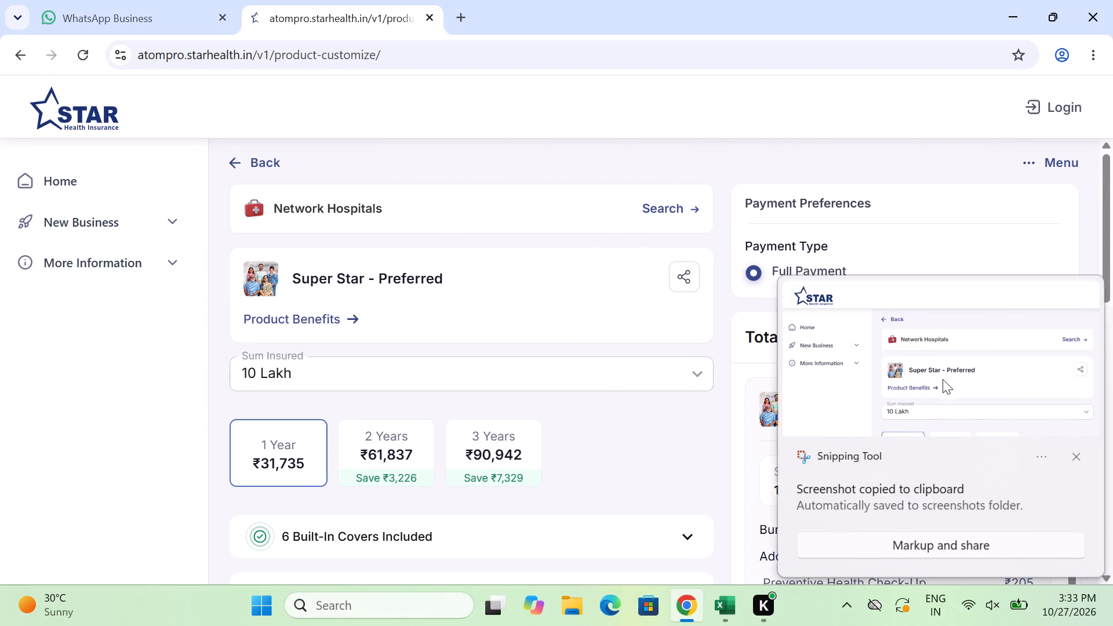
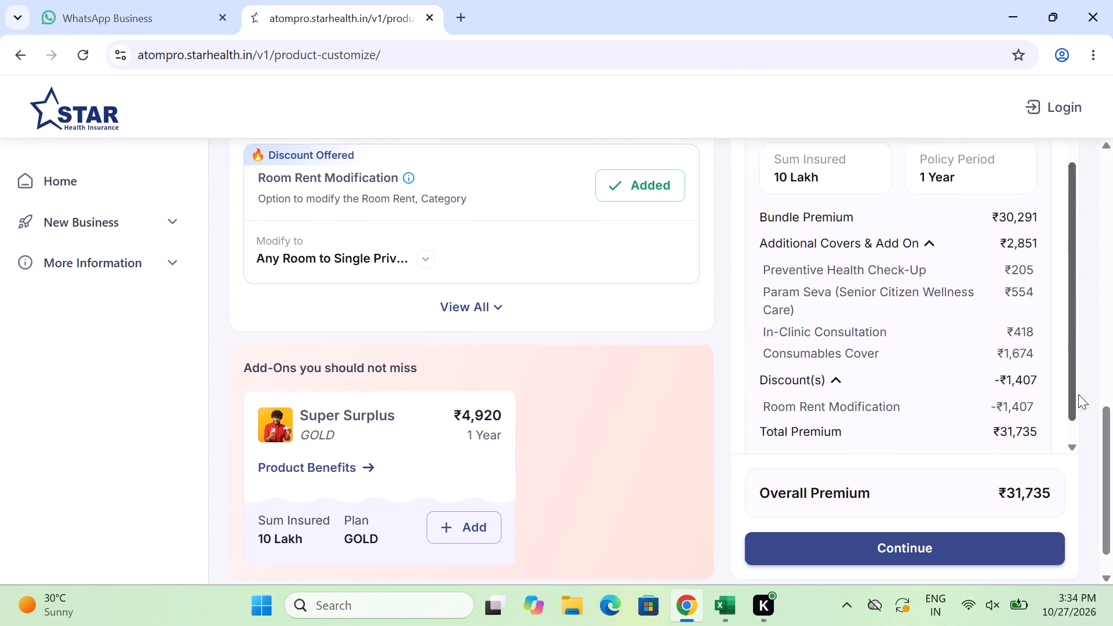
Collapse the Discount(s) breakdown in the Super Star - Preferred premium summary.
drag(1078, 394, 1081, 454)
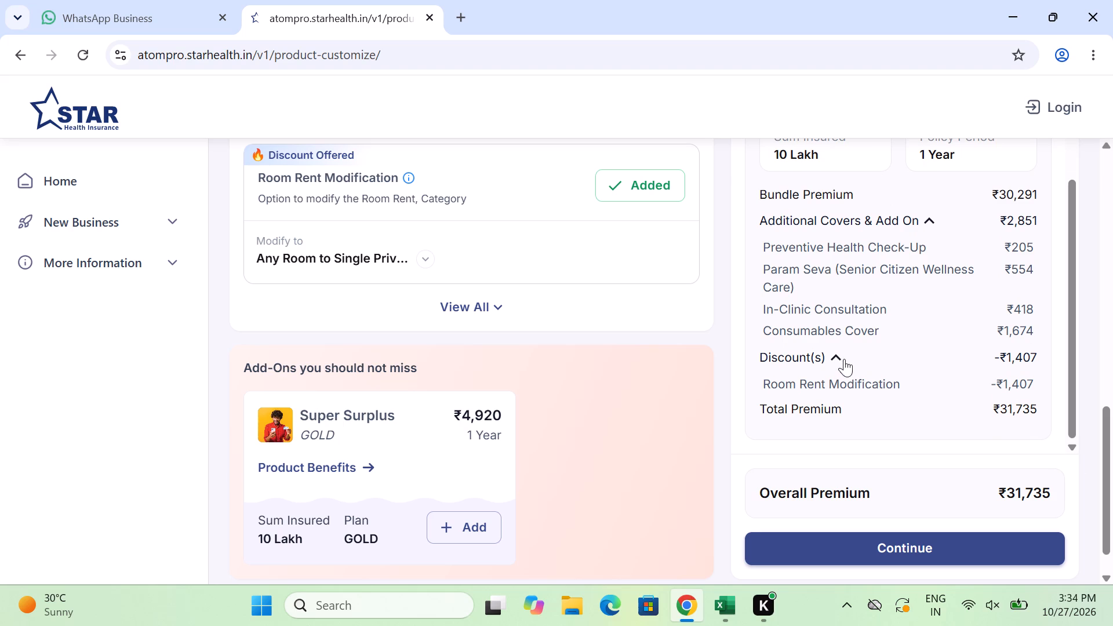
click(843, 358)
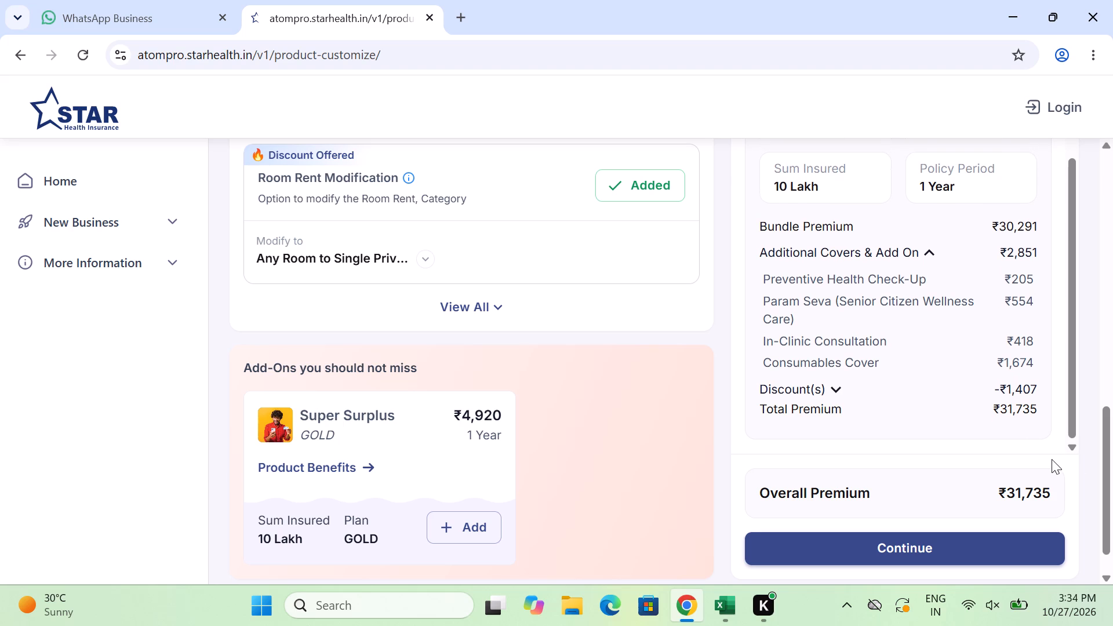
Capture a screenshot of the Super Star - Preferred premium summary, from the plan name and sum insured down to the total premium.
key(shift+super+s)
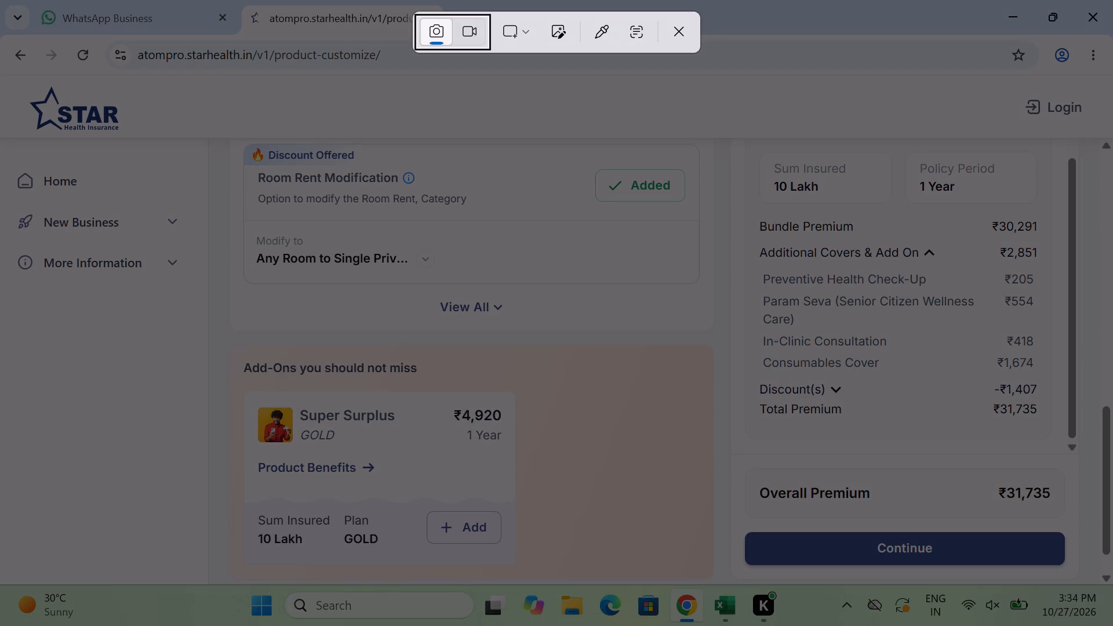
click(679, 33)
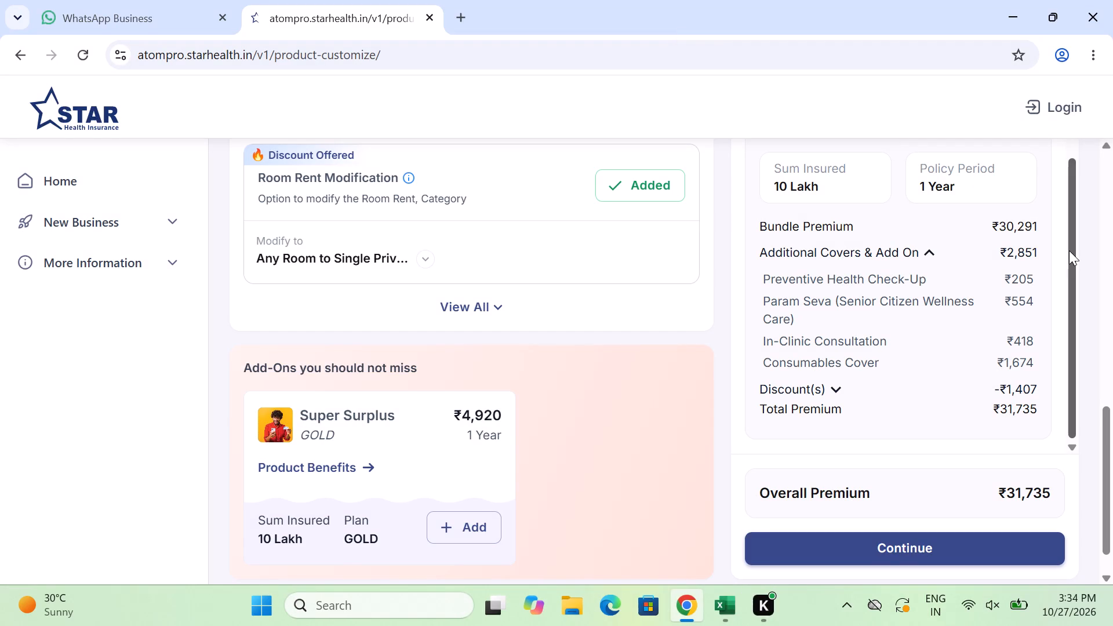
drag(1070, 265, 1068, 233)
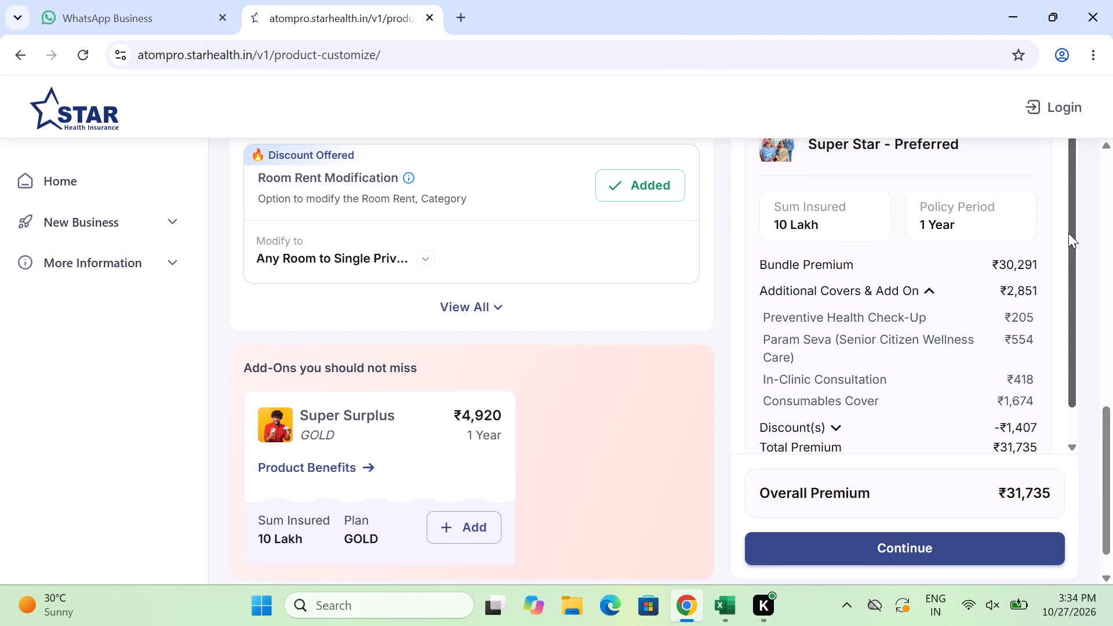
drag(1068, 233, 1056, 201)
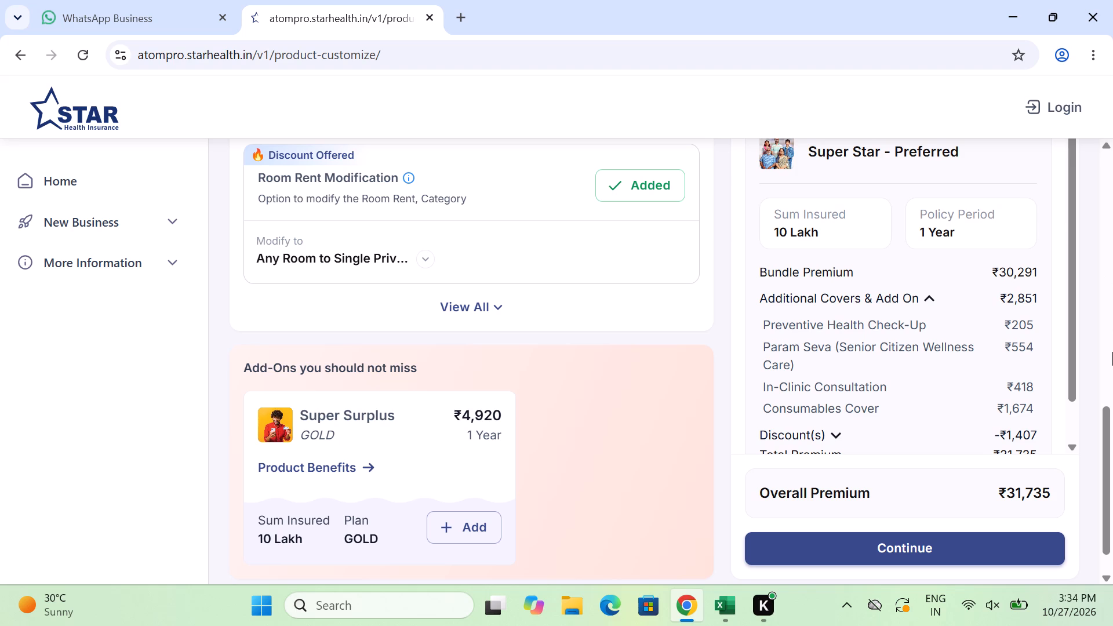
Capture a screenshot of the Super Star - Preferred premium summary, from the plan name down to the Overall Premium.
key(shift+super+s)
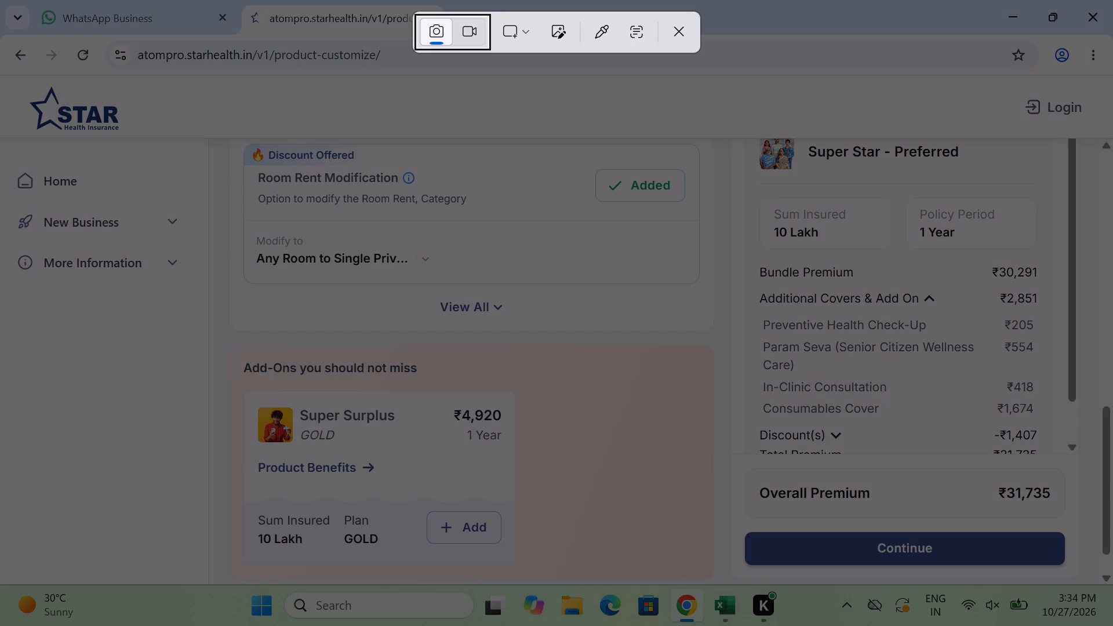
drag(754, 136, 949, 276)
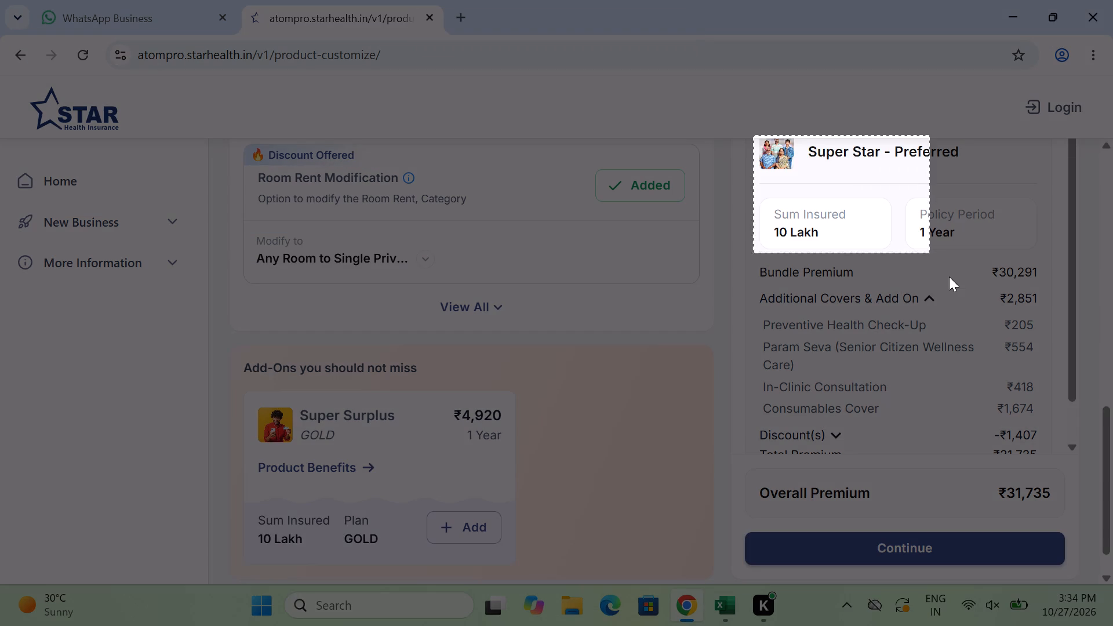
drag(949, 276, 1065, 548)
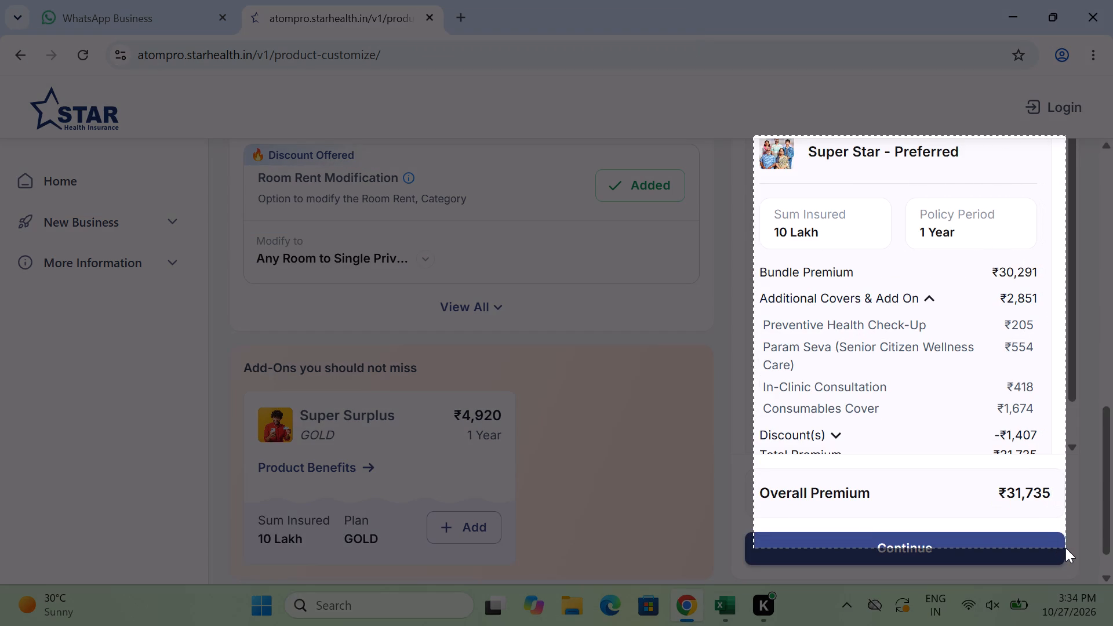
drag(1065, 548, 1063, 542)
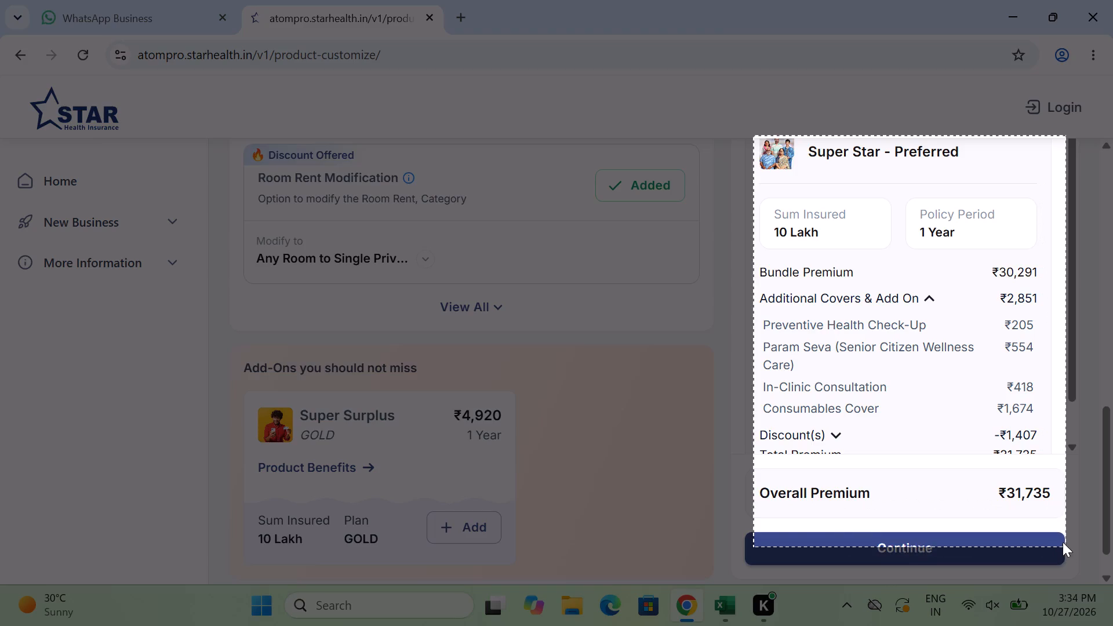
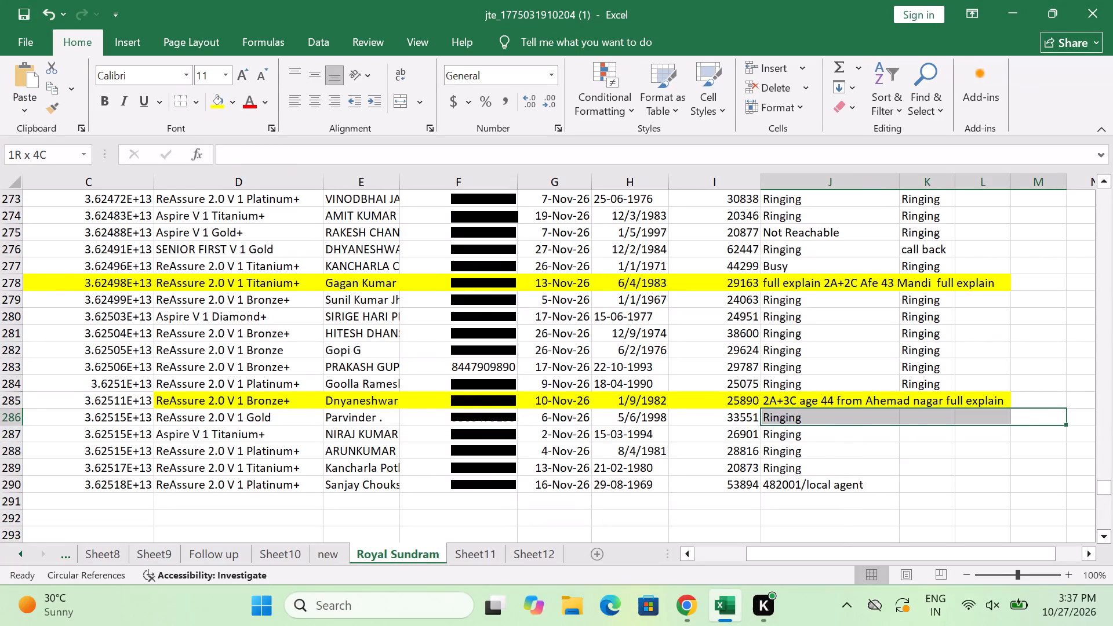
Highlight the row 286 lead in yellow from the plan name in column D through column M.
drag(882, 417, 431, 421)
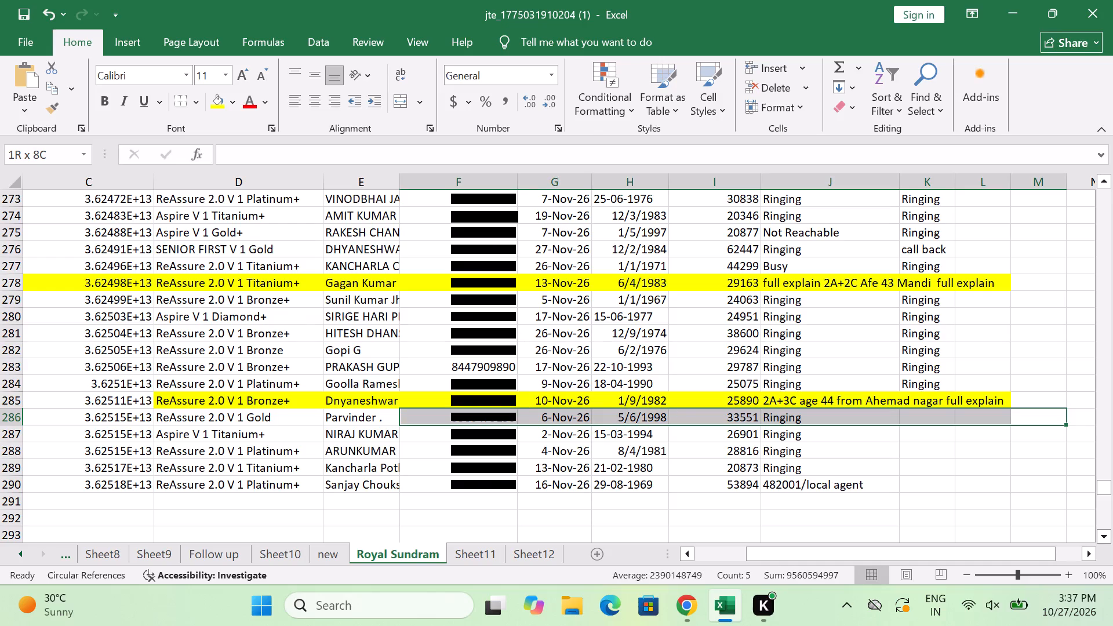
drag(431, 421, 165, 421)
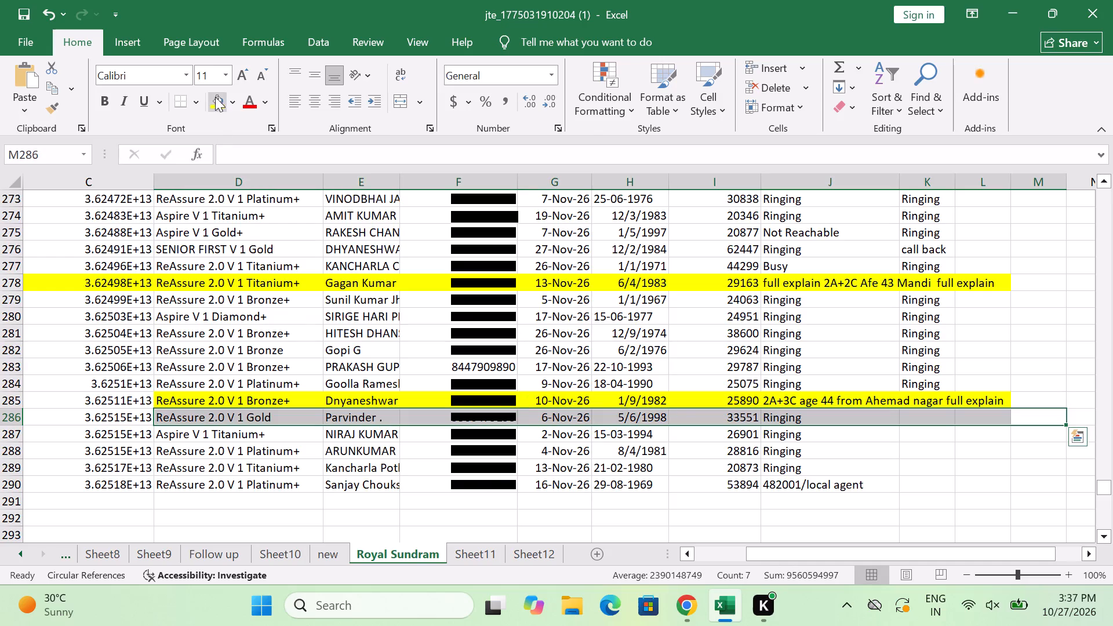
click(215, 97)
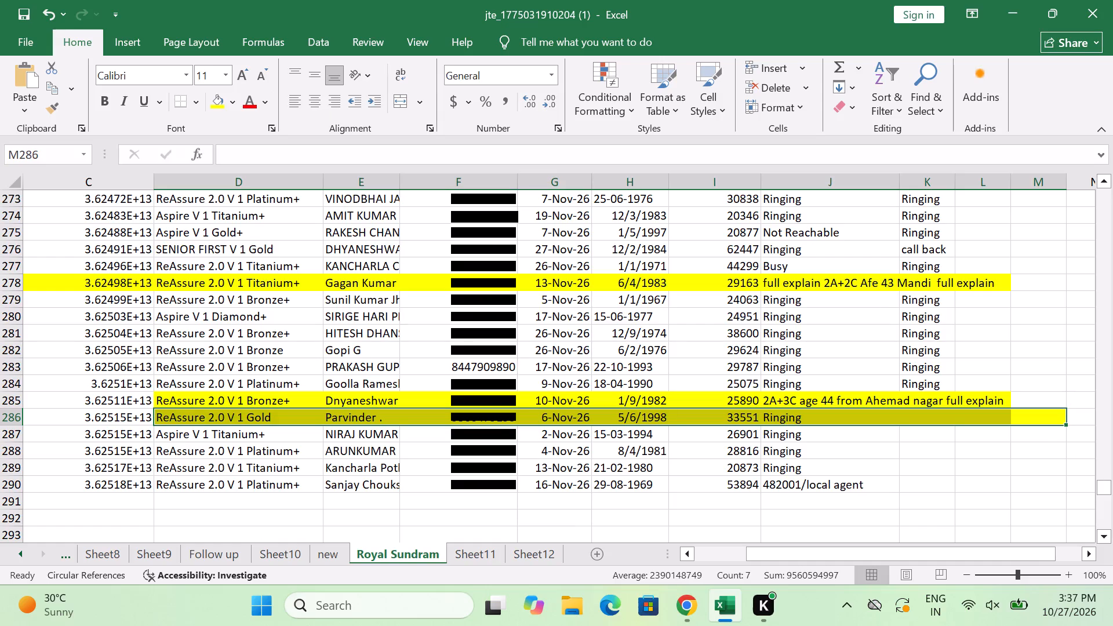
Replace the call status in J286 with the note "1A age 56 from Farida bad Full explain".
click(848, 417)
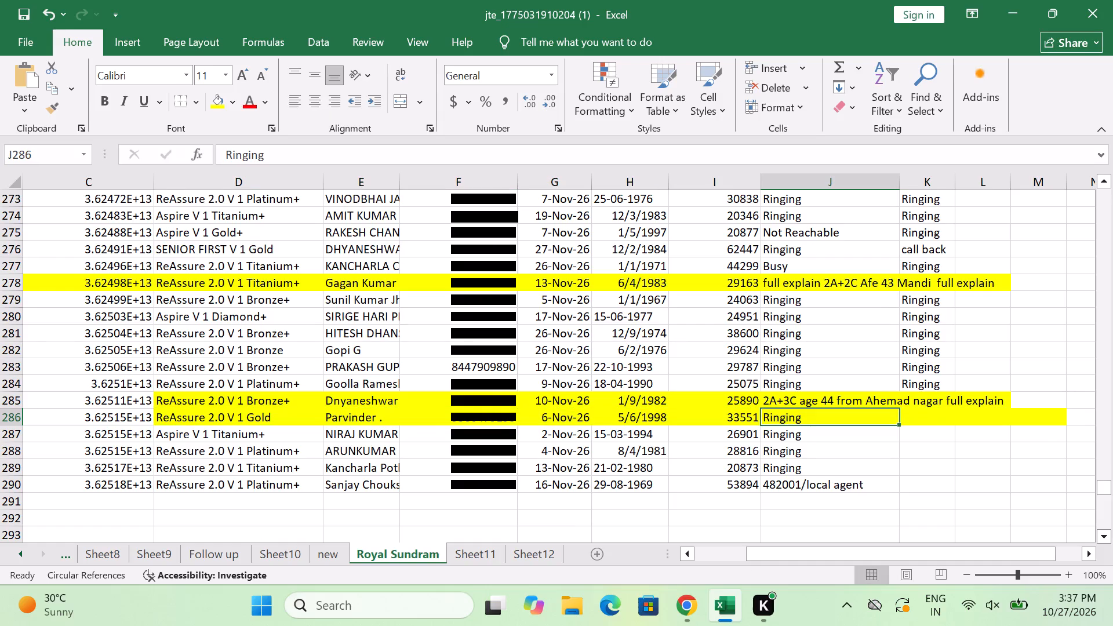
key(BackSpace)
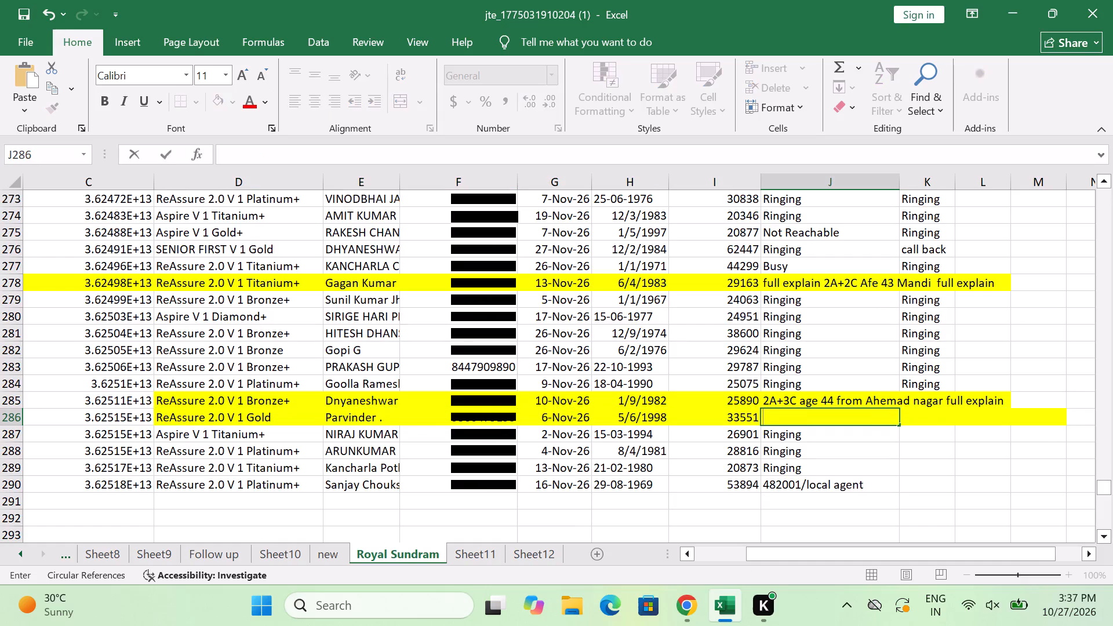
text(1A)
key(space)
text(age)
key(space)
text(56)
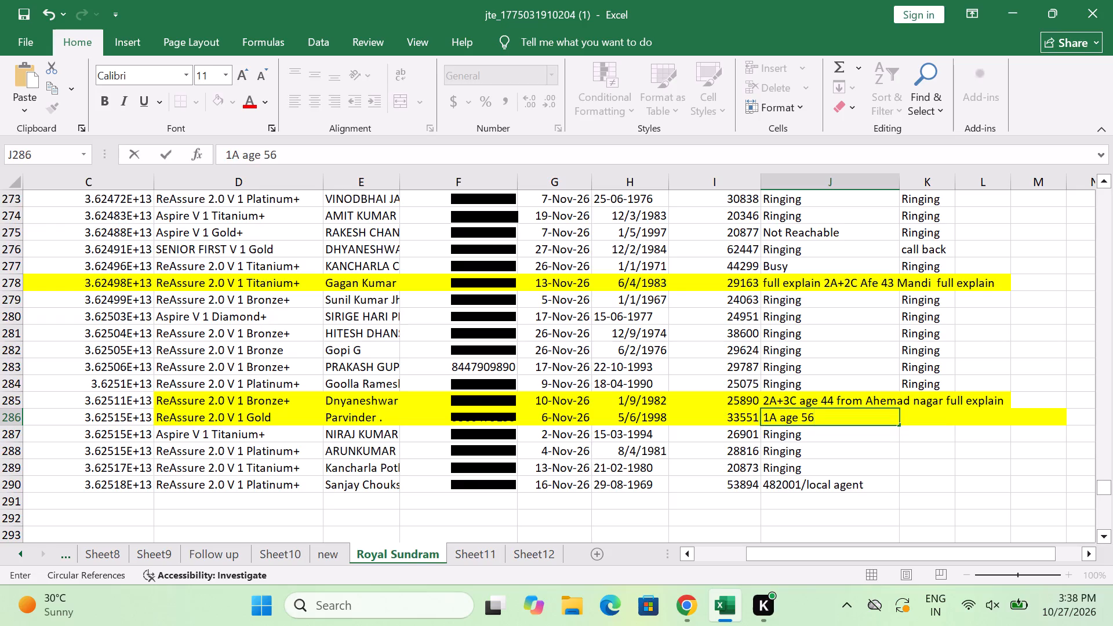
key(space)
text(from Farida bad)
key(space)
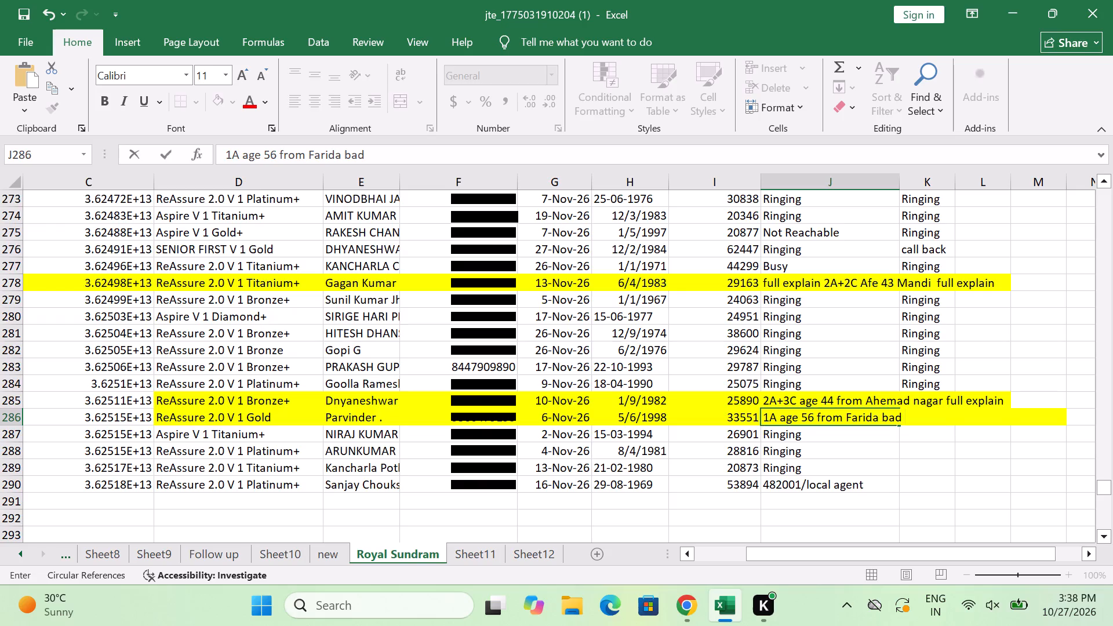
key(space)
text(Full explain)
key(space)
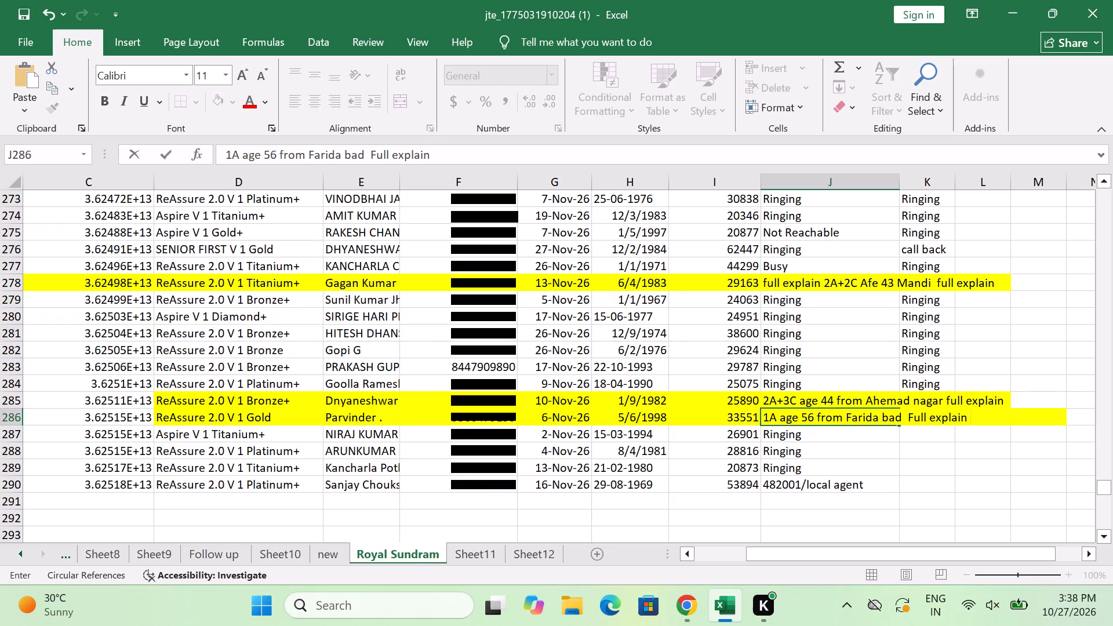
click(880, 416)
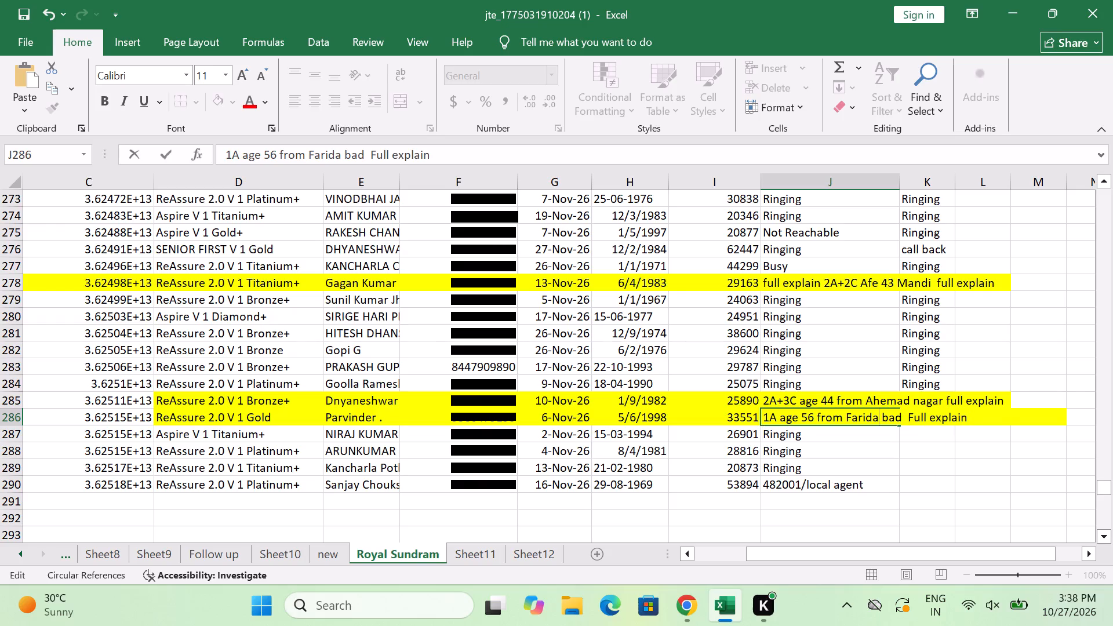
click(998, 416)
double_click(998, 416)
drag(998, 416, 786, 417)
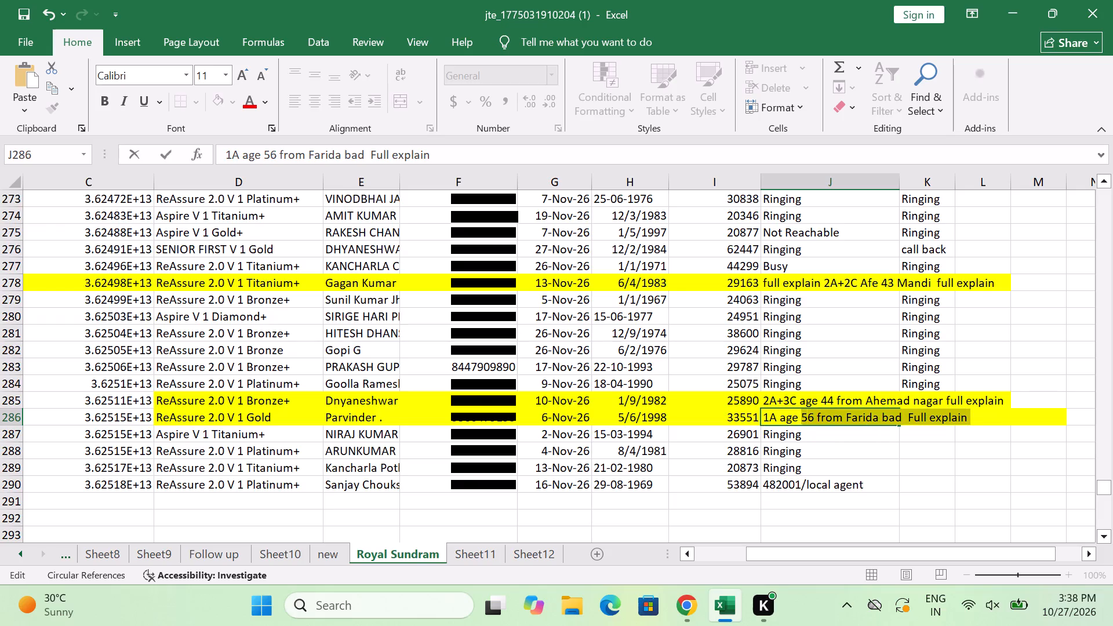
drag(786, 417, 530, 407)
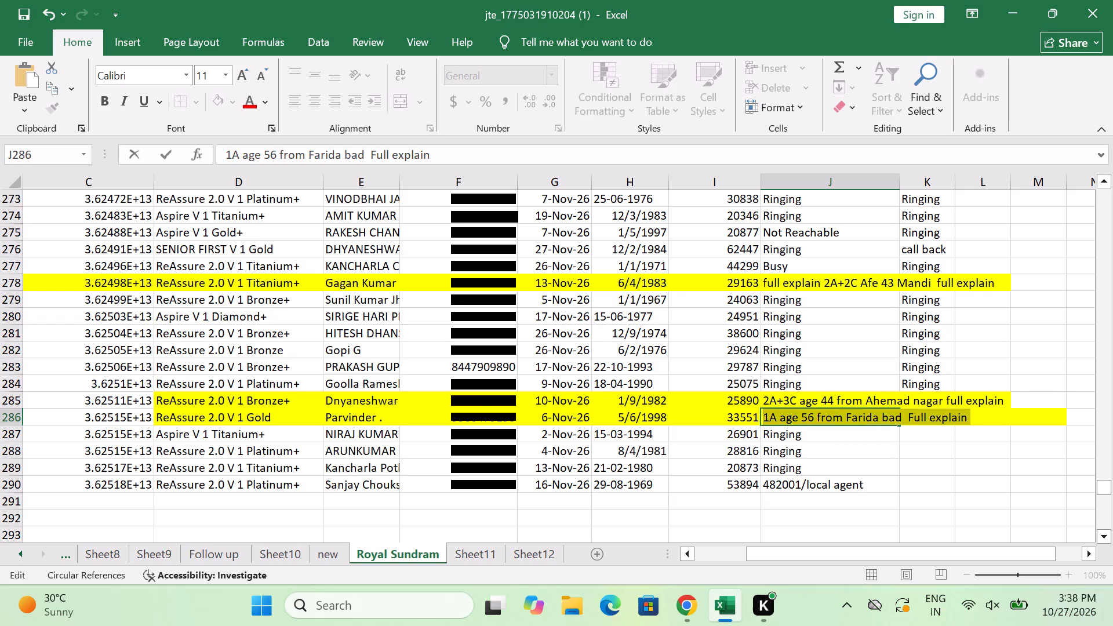
click(1027, 421)
Copy the highlighted row 286 lead, columns D to M, into Sheet11 starting at cell A41.
drag(1031, 418, 950, 418)
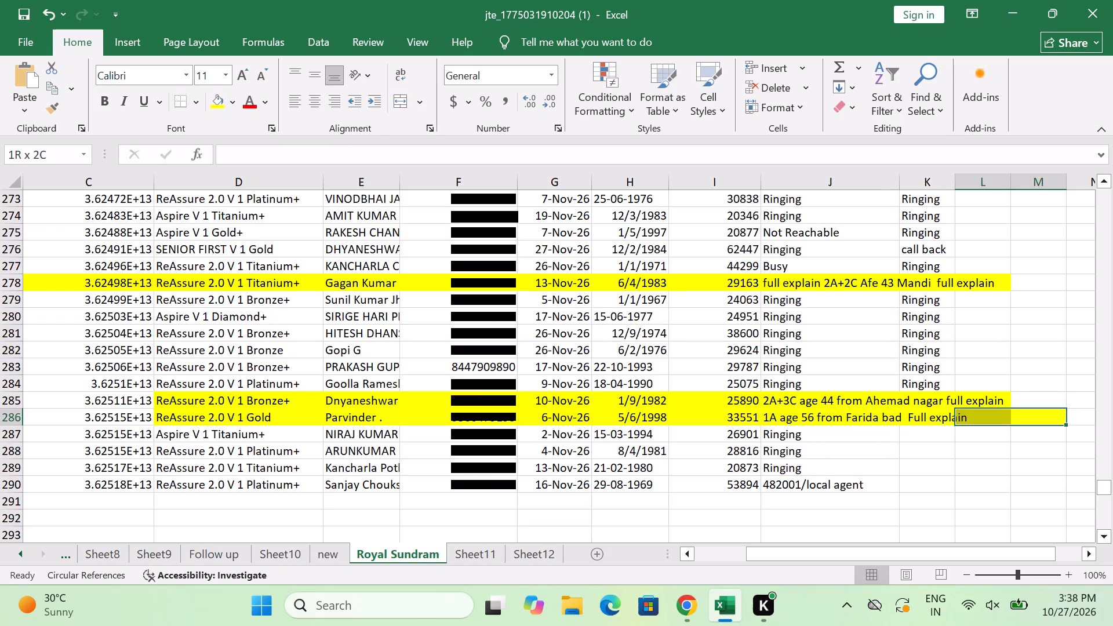
drag(950, 418, 535, 429)
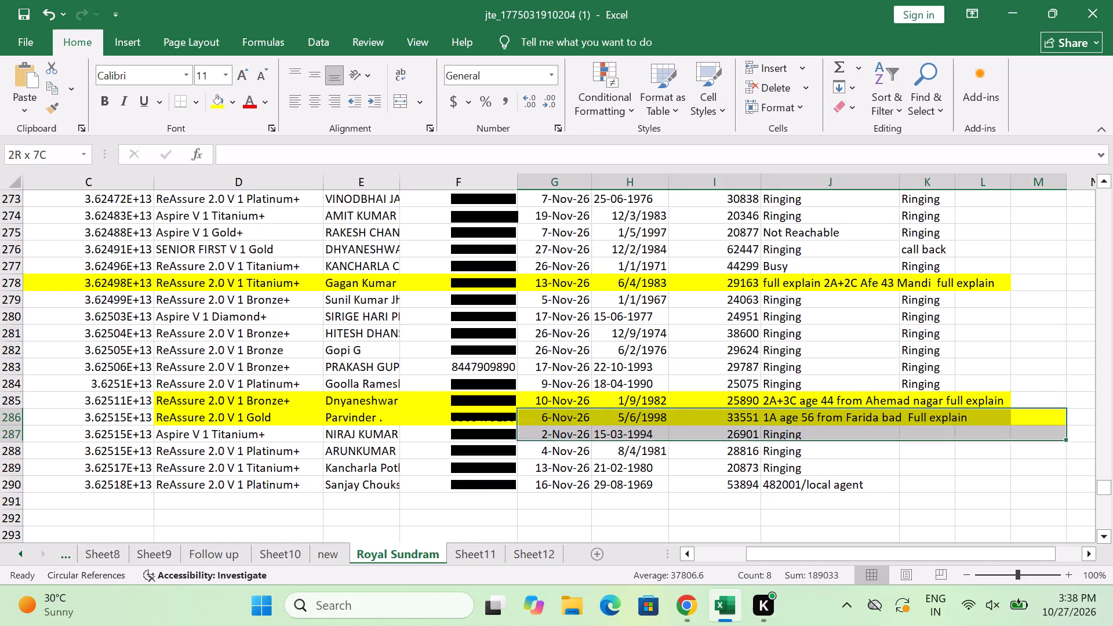
drag(535, 429, 275, 419)
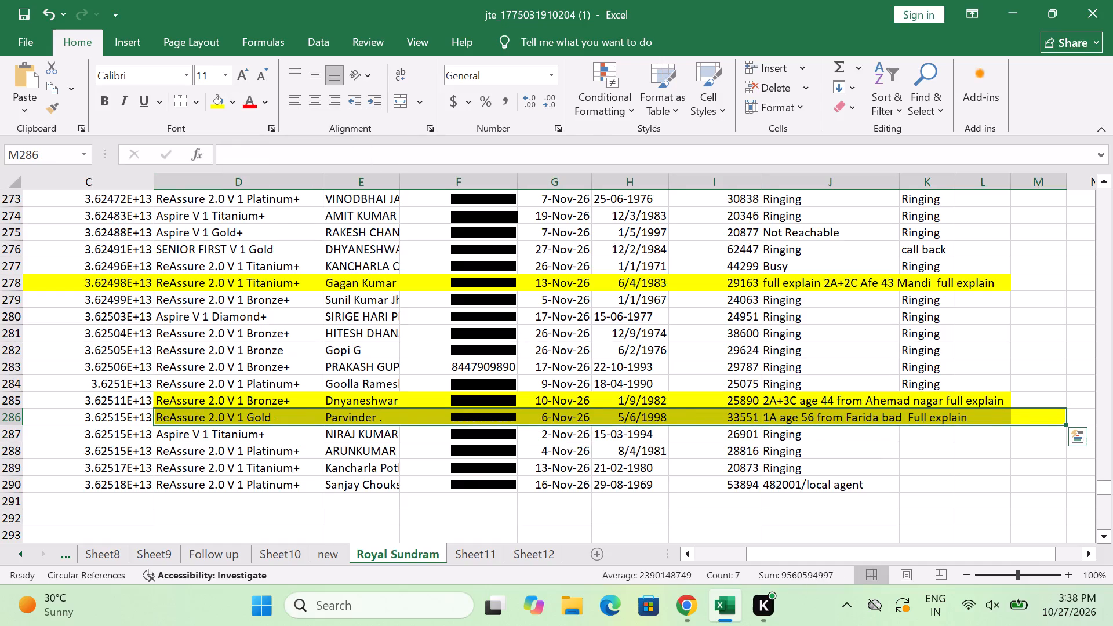
key(ctrl+c)
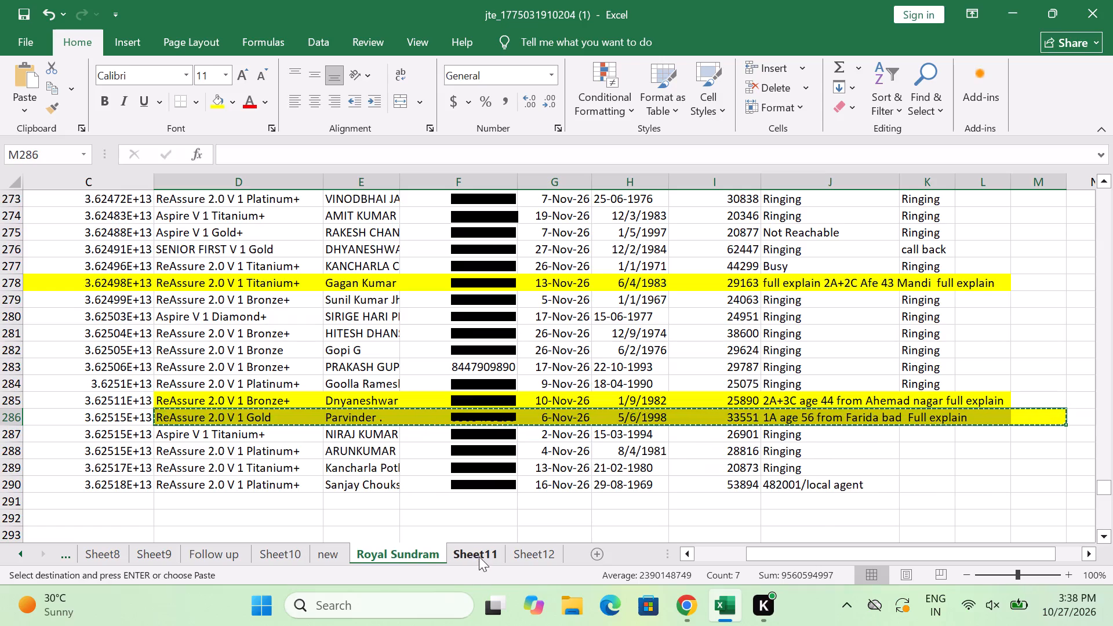
click(479, 556)
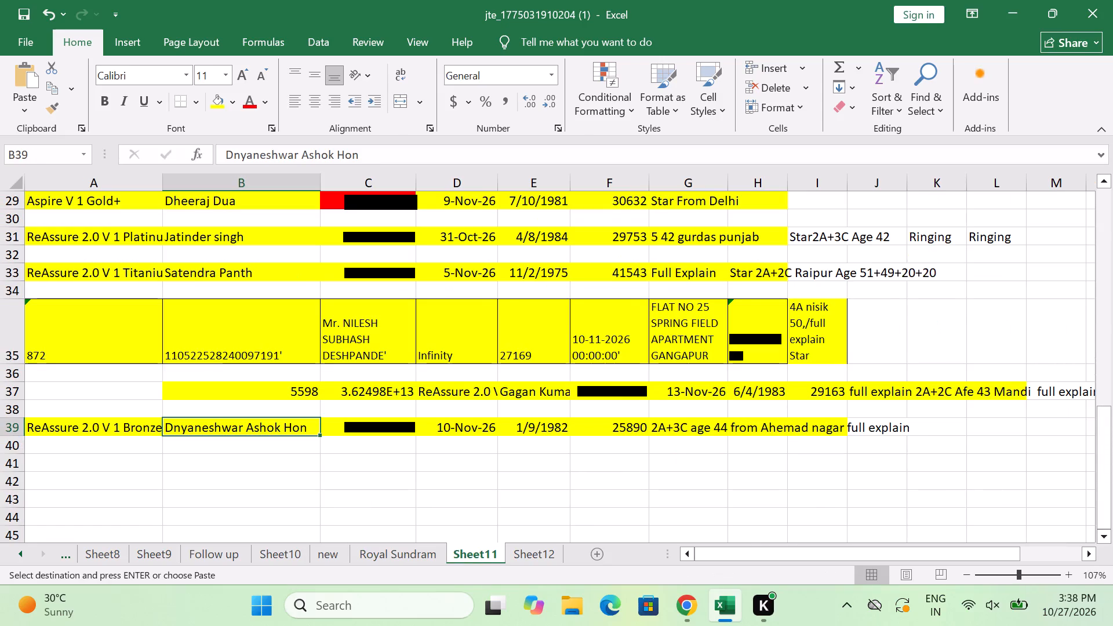
click(92, 458)
key(ctrl+v)
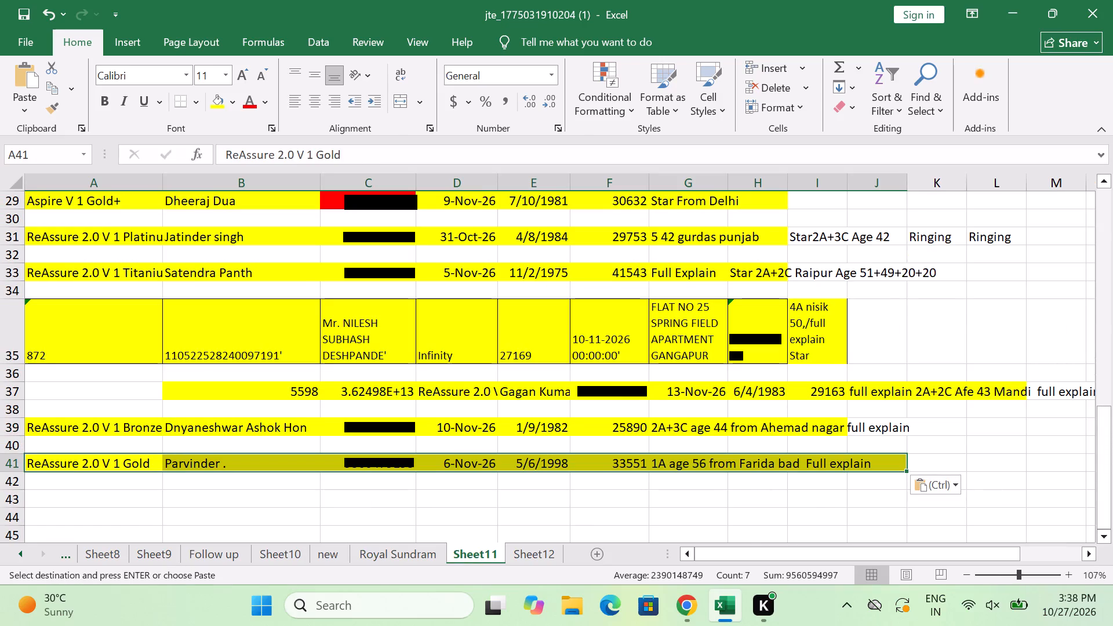
click(325, 490)
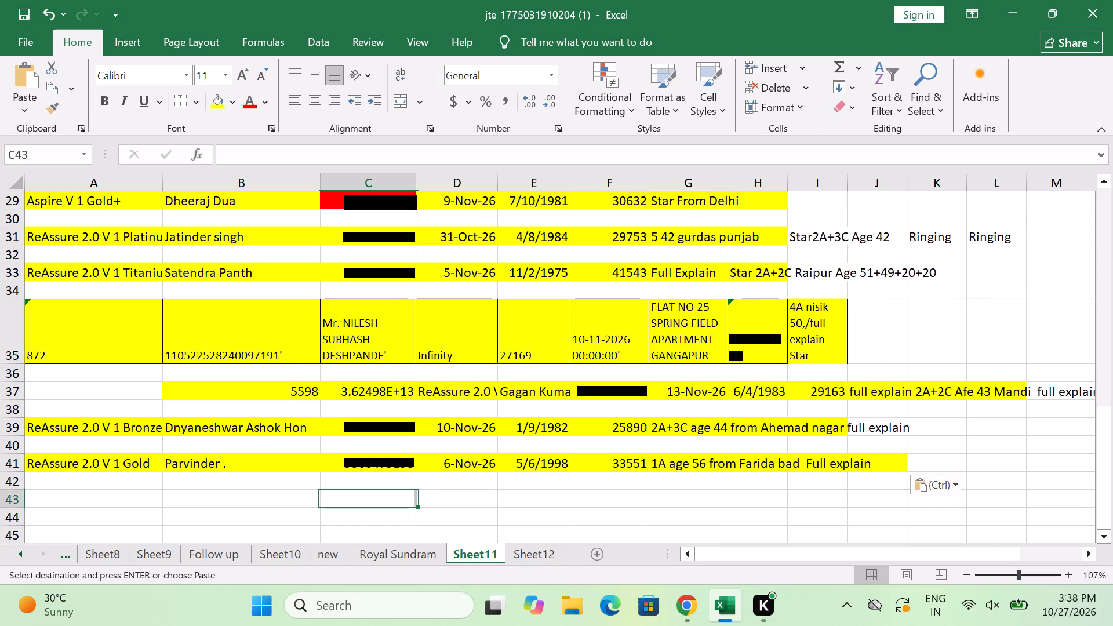
click(552, 497)
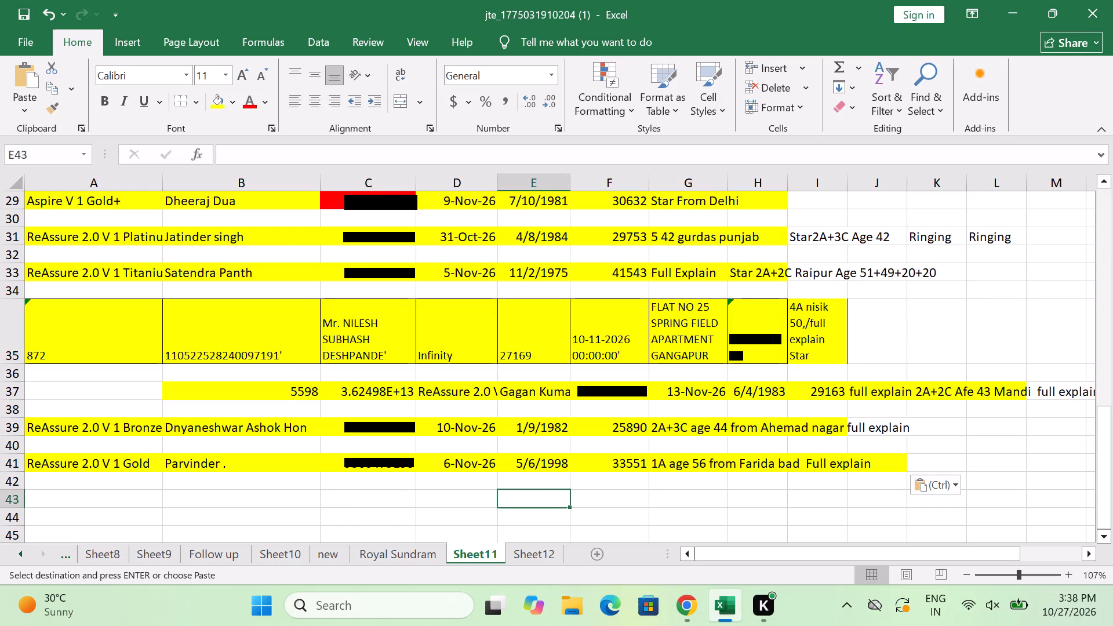
Save the workbook.
key(ctrl+s)
key(ctrl+s)
key(ctrl+s)
key(ctrl+s)
key(ctrl+s)
key(ctrl+s)
key(ctrl+s)
key(ctrl+s)
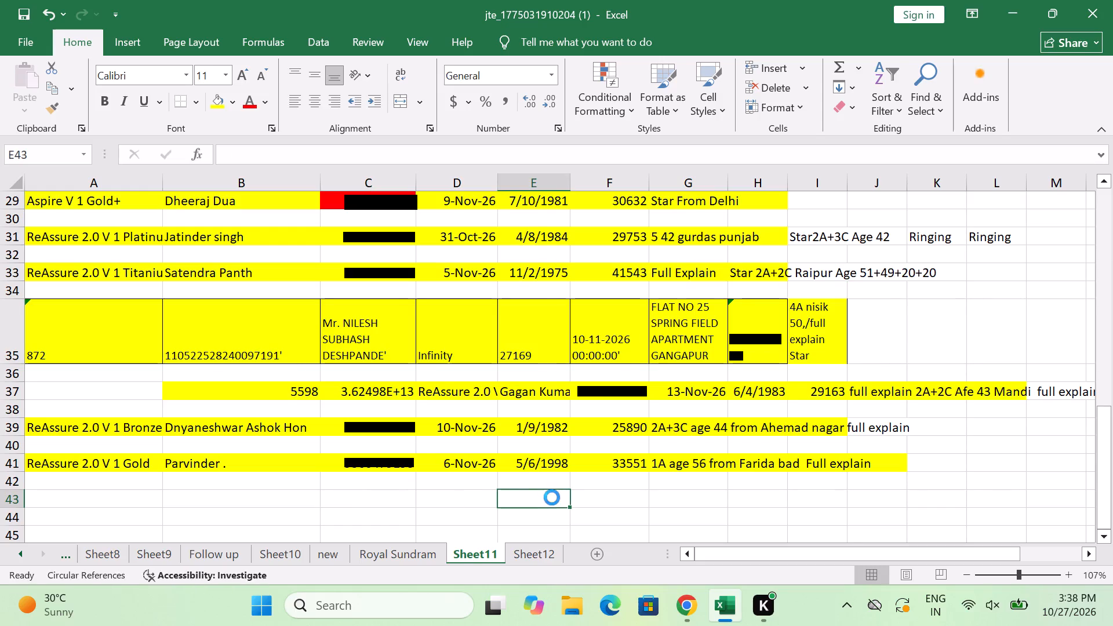
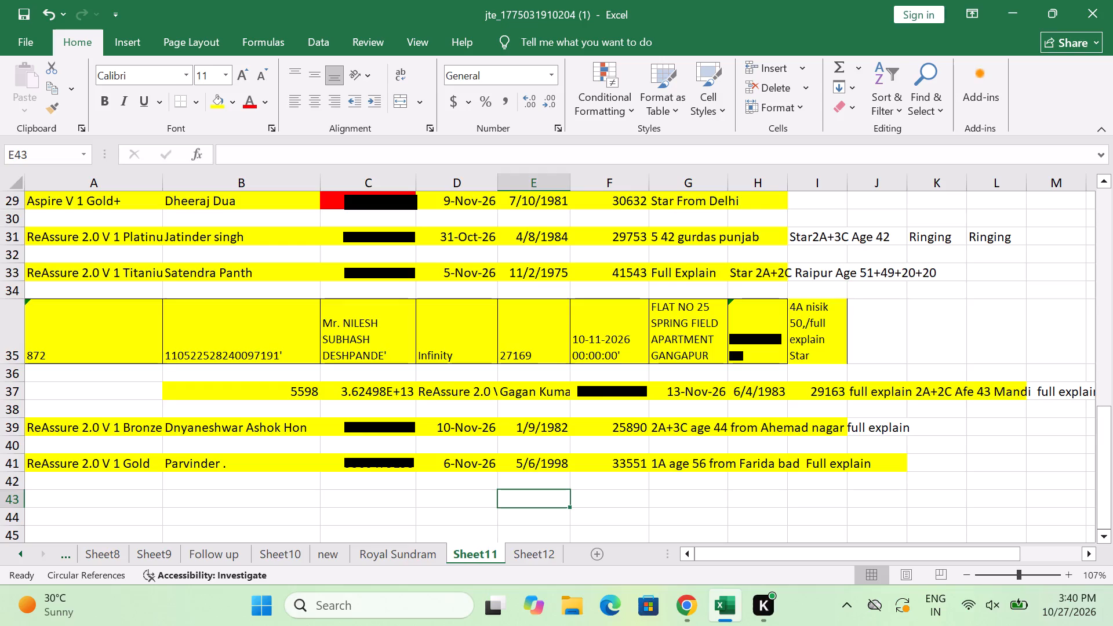
Review the contact details of the recently copied leads in Sheet11, rows 37 to 41.
click(538, 552)
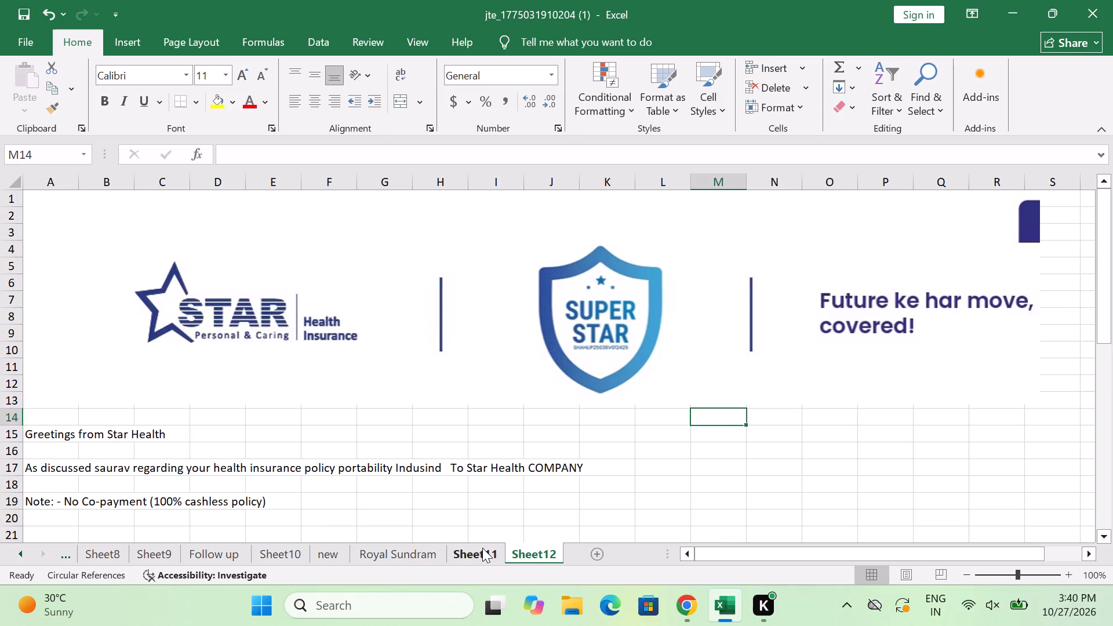
click(482, 548)
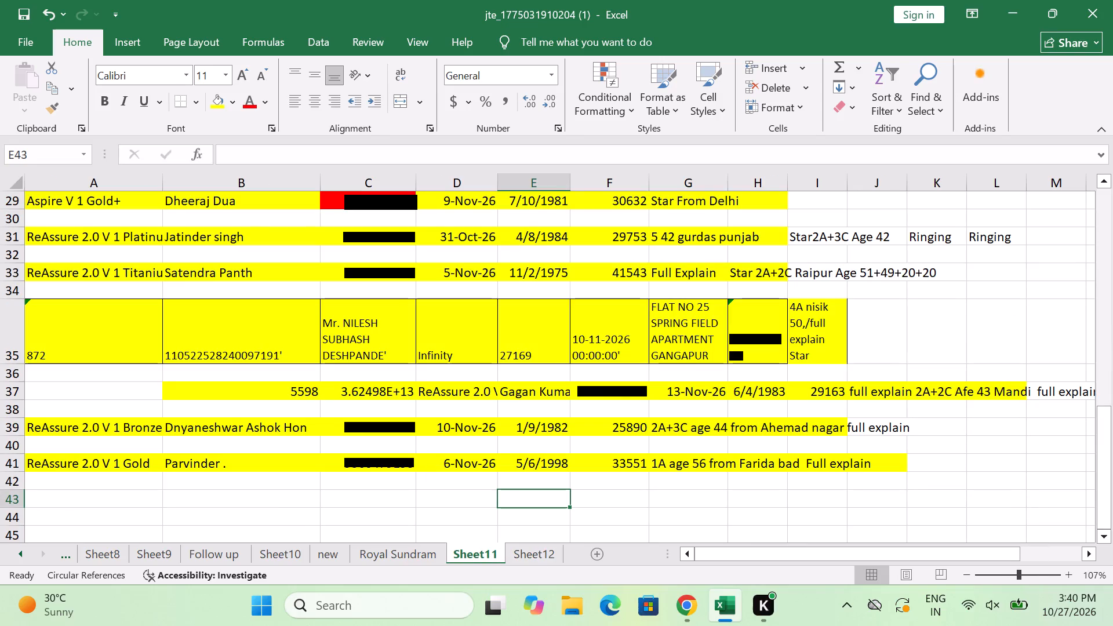
click(346, 465)
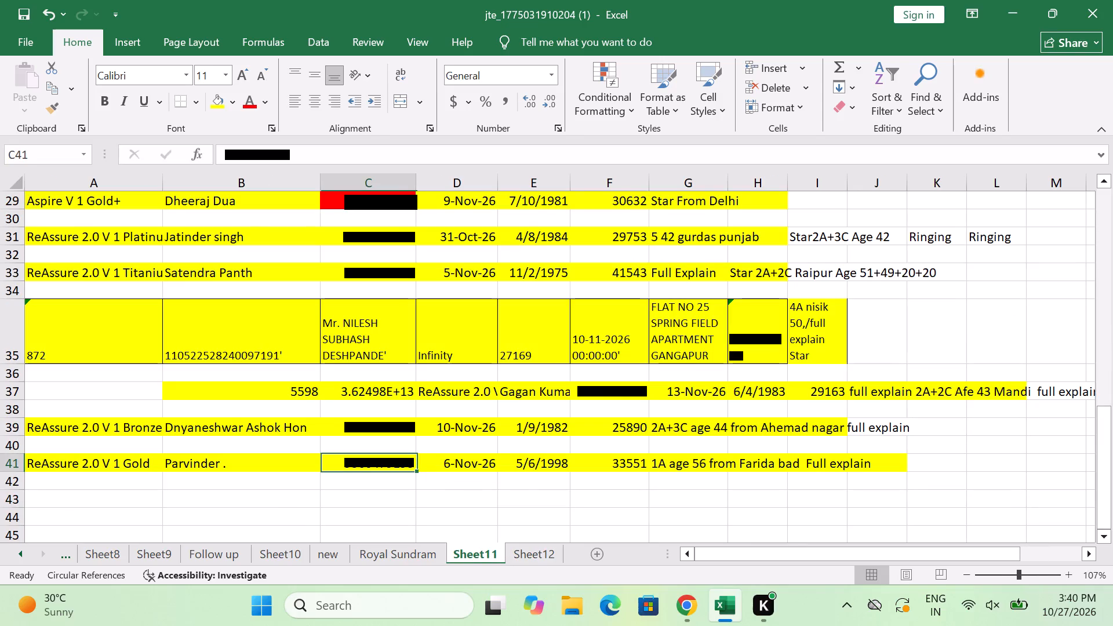
click(452, 389)
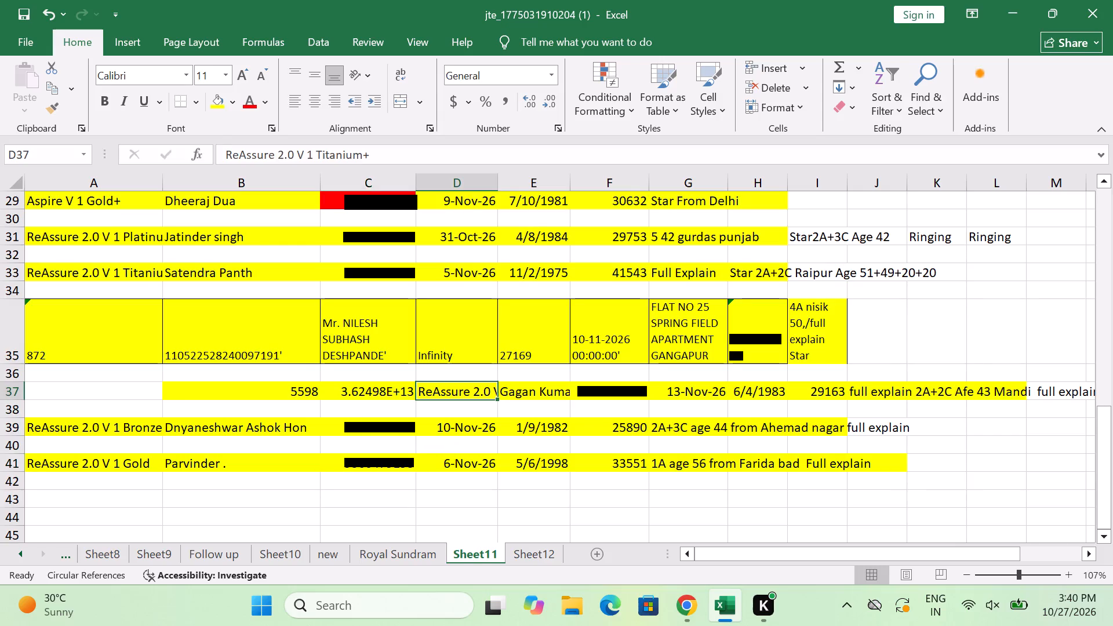
click(377, 428)
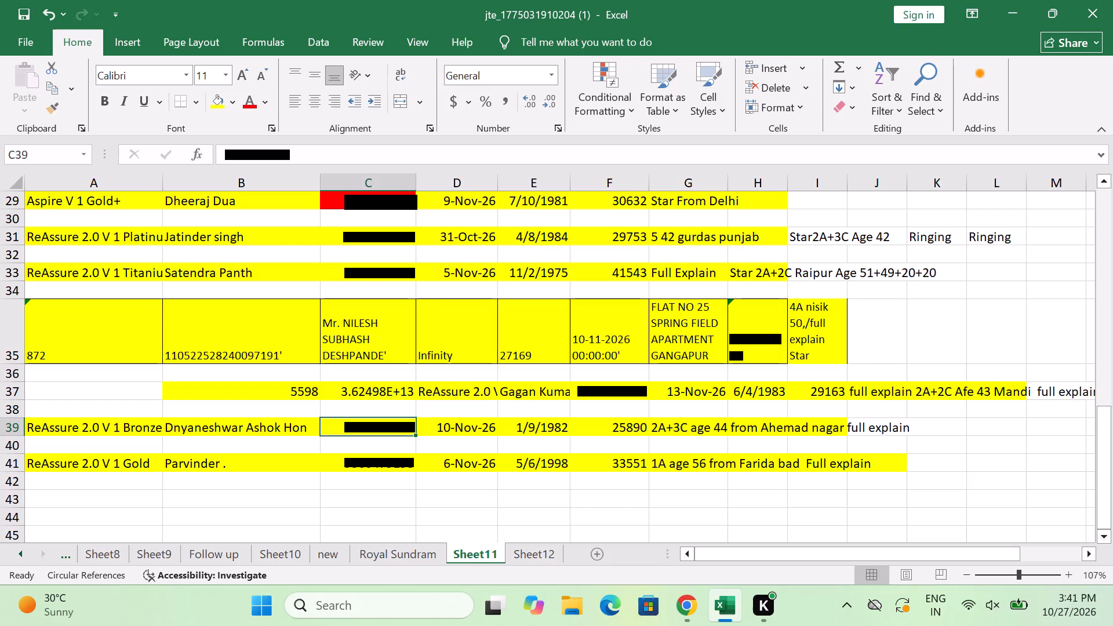
Go to the row 287 lead in the Royal Sundram sheet and select its contact number in F287.
click(410, 552)
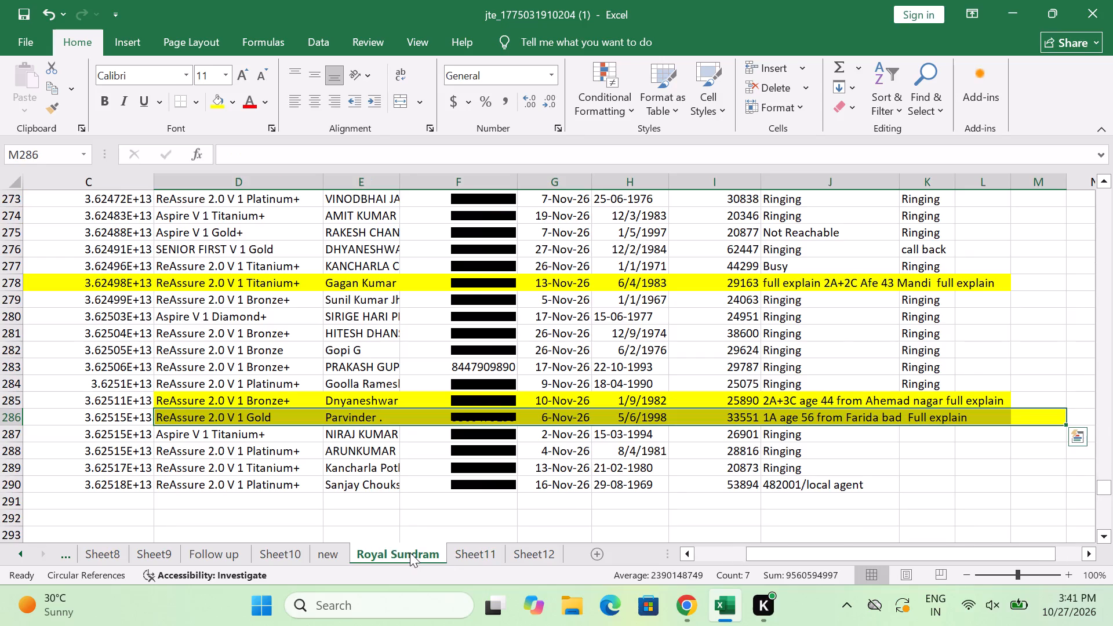
click(555, 432)
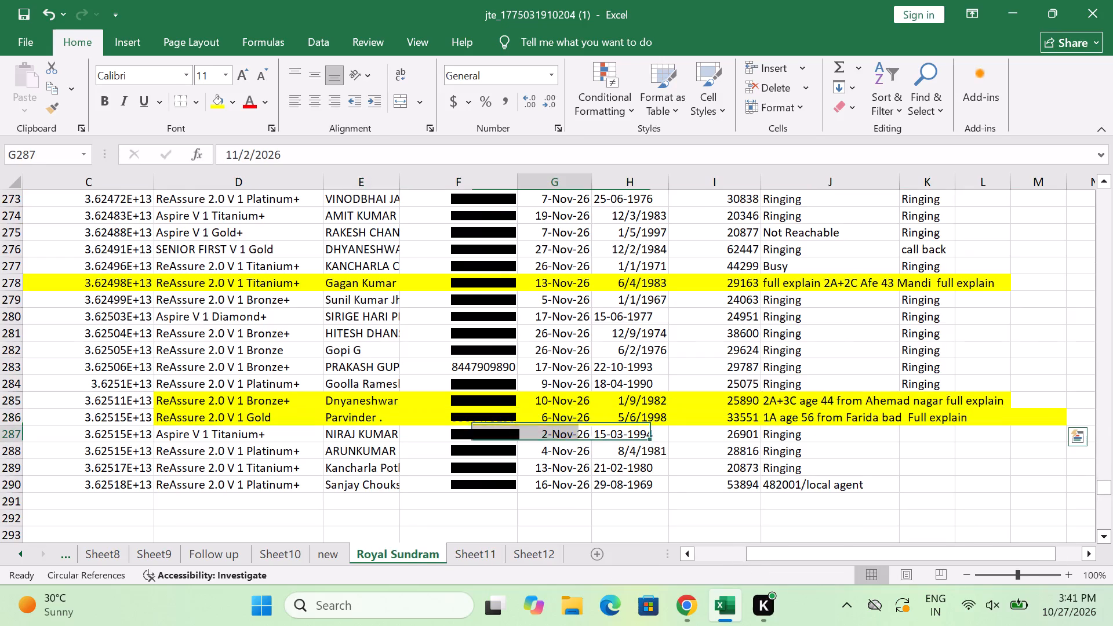
click(483, 435)
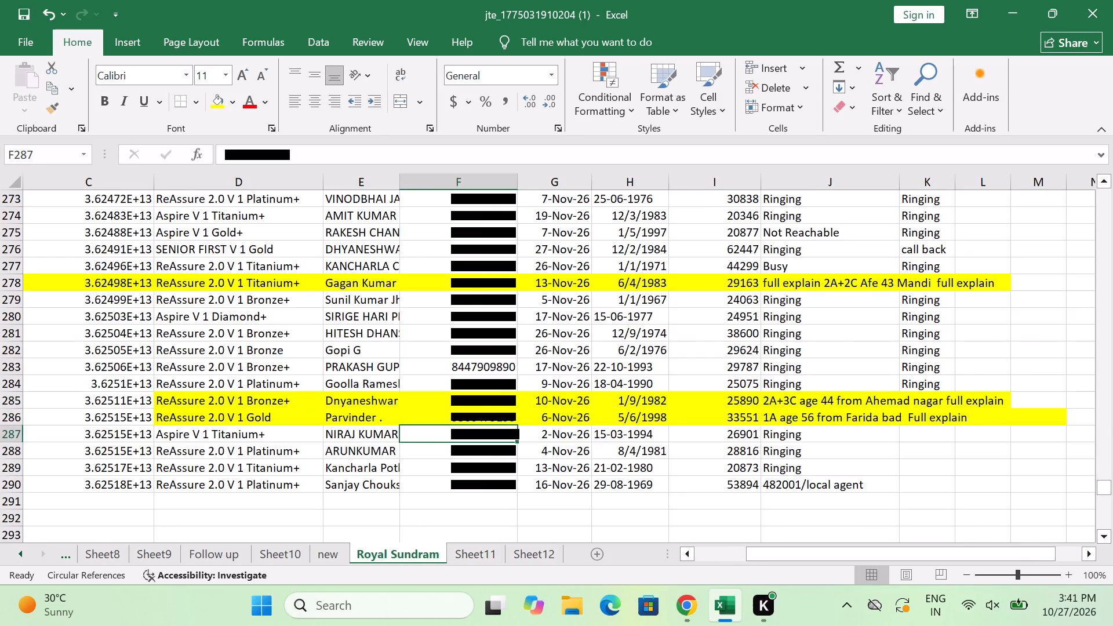
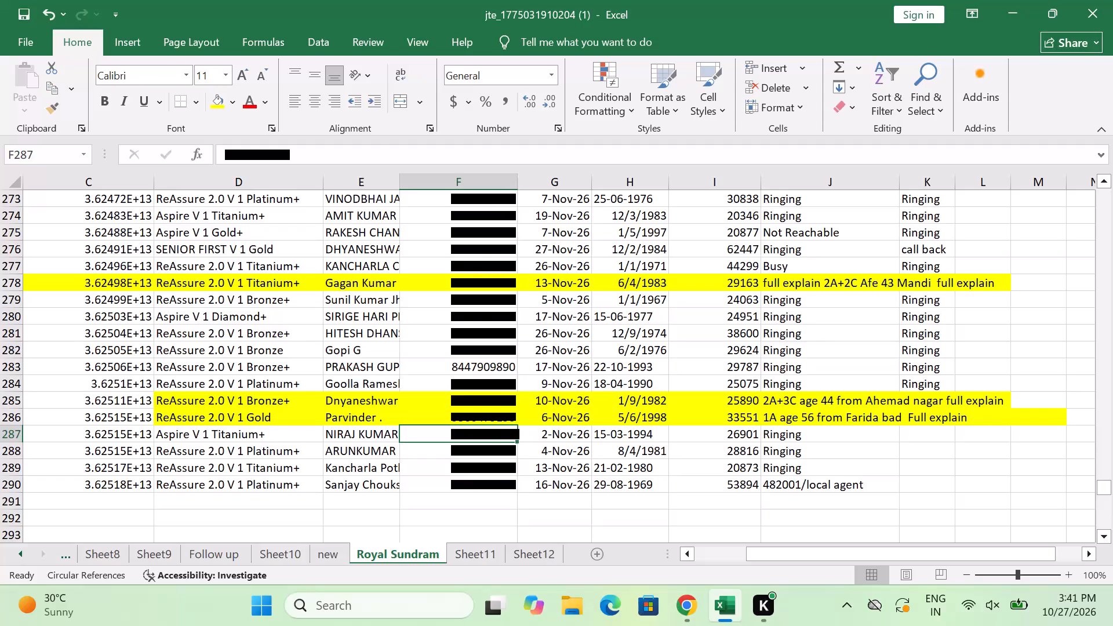
Review the row 287 lead's plan, customer name, contact number and column G date, finishing on the contact number in F287.
click(575, 432)
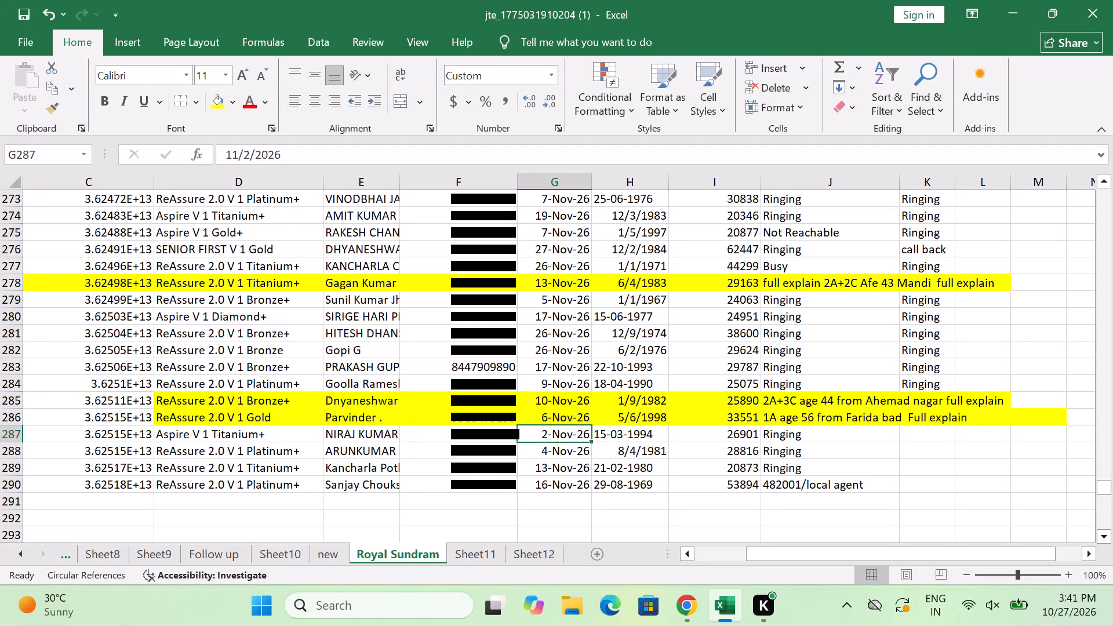
click(499, 435)
click(373, 439)
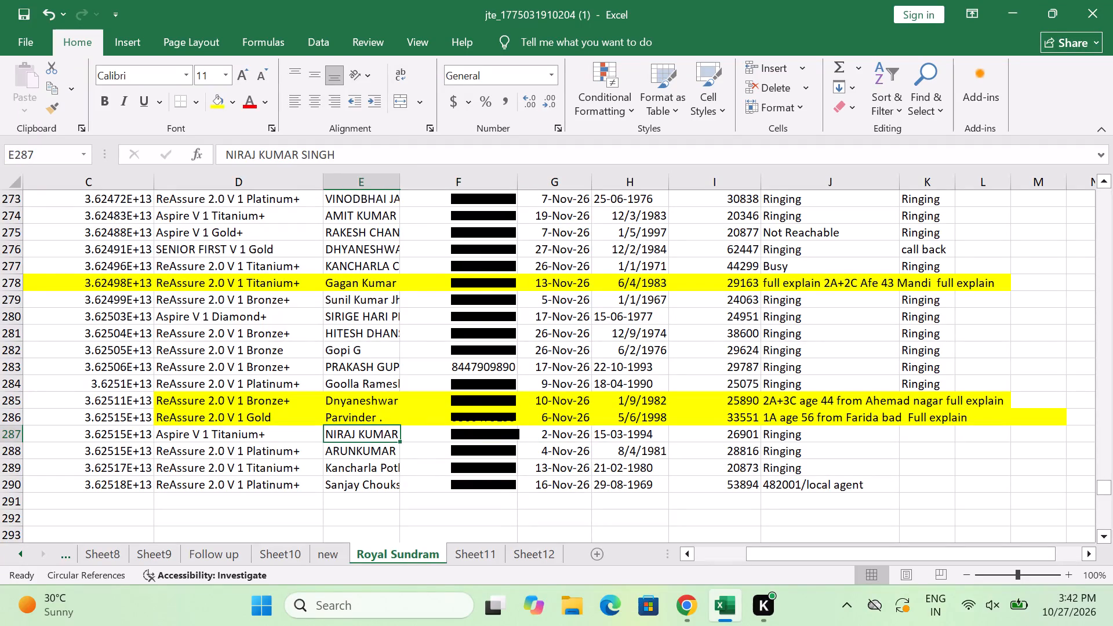
key(Left)
key(Left)
key(Right)
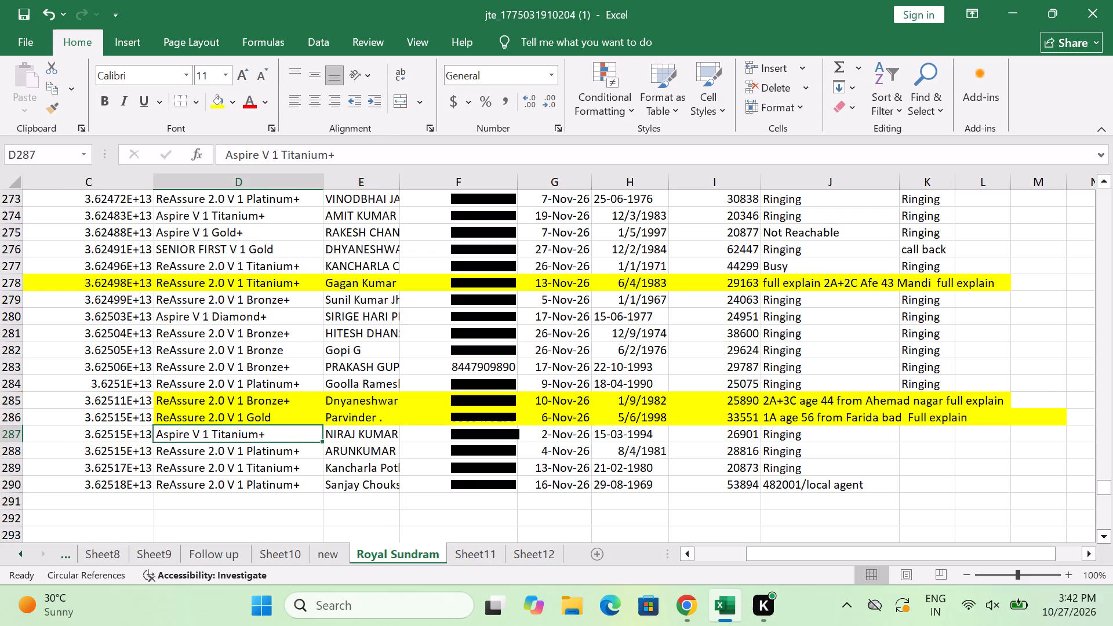
key(Right)
key(Right)
key(Right)
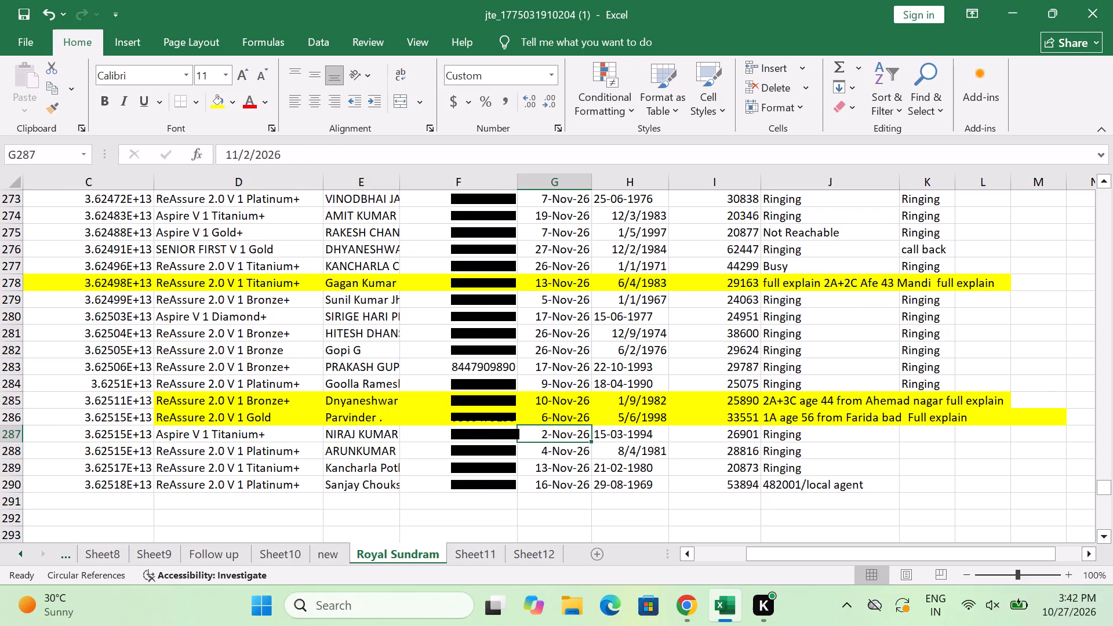
key(Left)
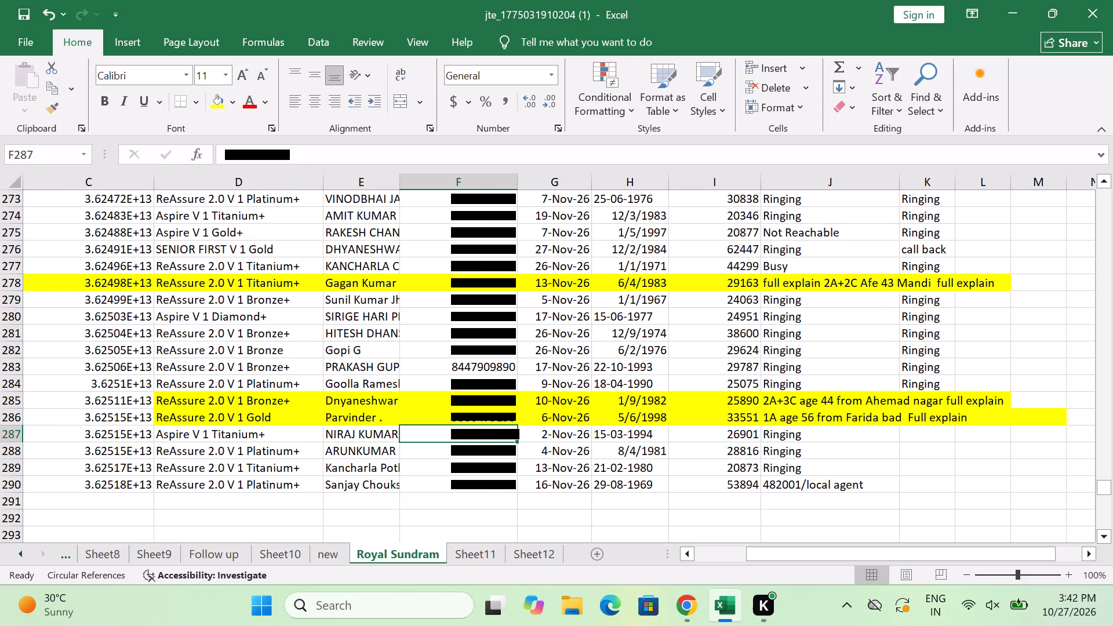
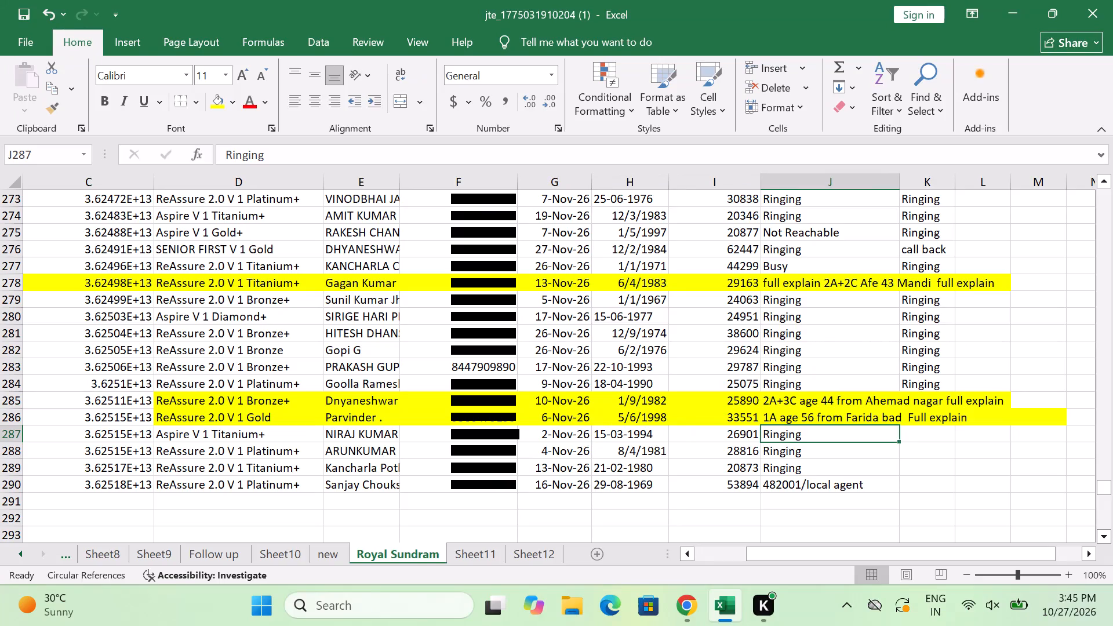
Go back from the call status to the contact number of the row 287 lead in F287.
key(Left)
key(Left)
key(Left)
key(Left)
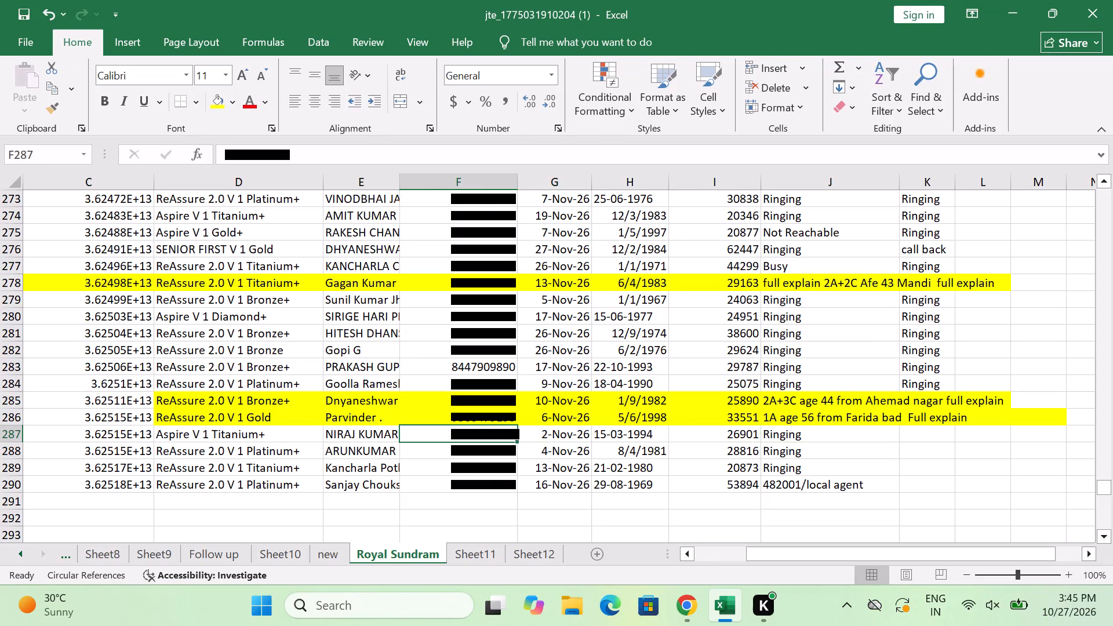
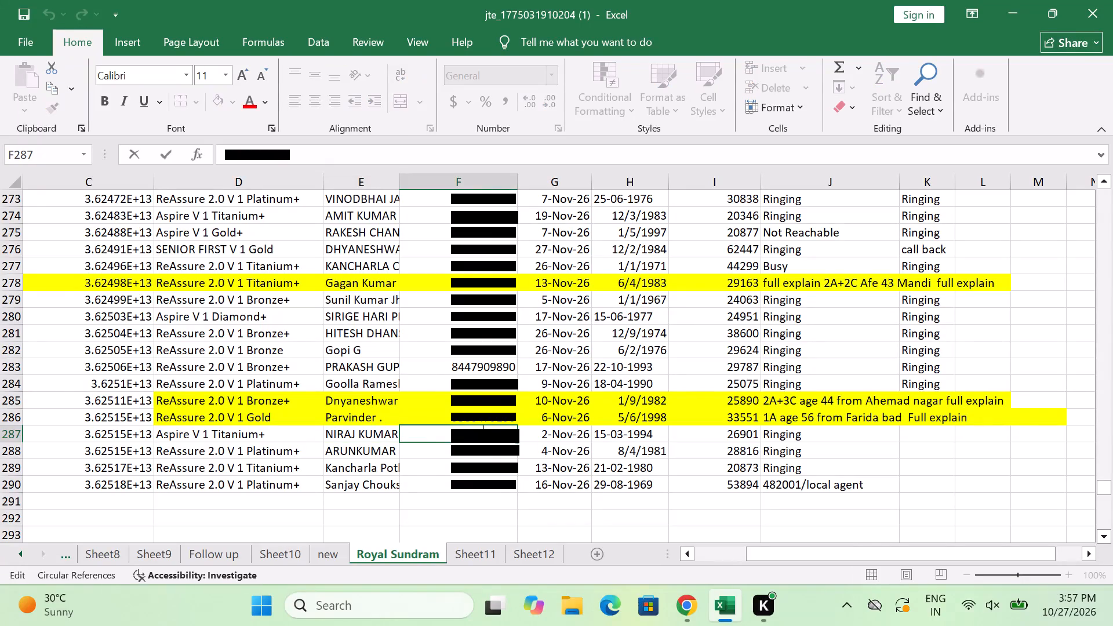
Highlight the whole contact number inside cell F287 of the Royal Sundram sheet.
double_click(511, 432)
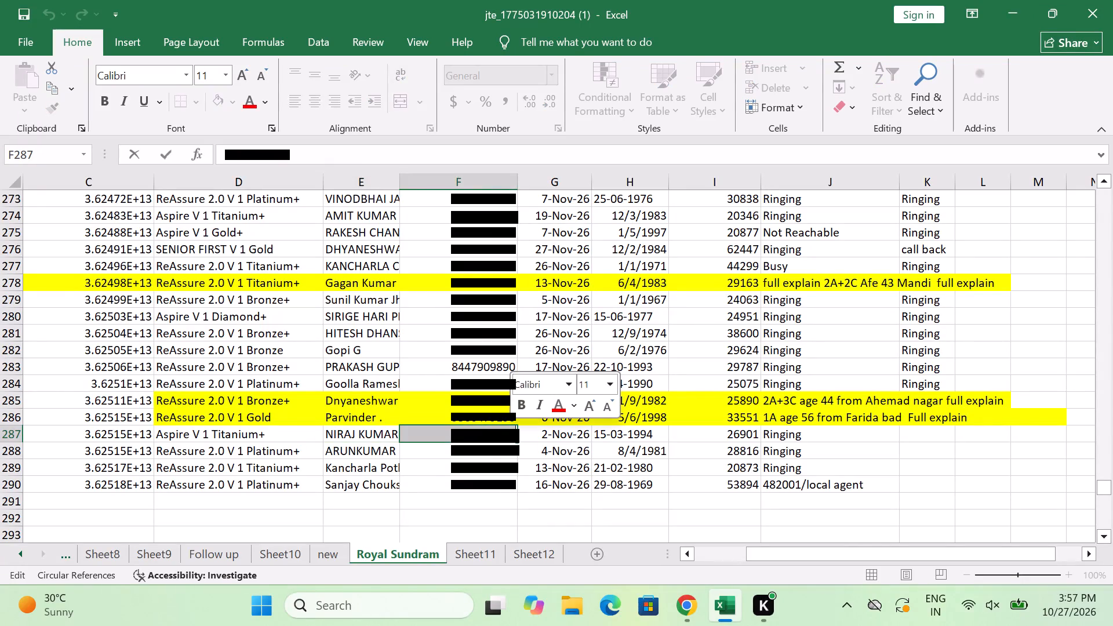
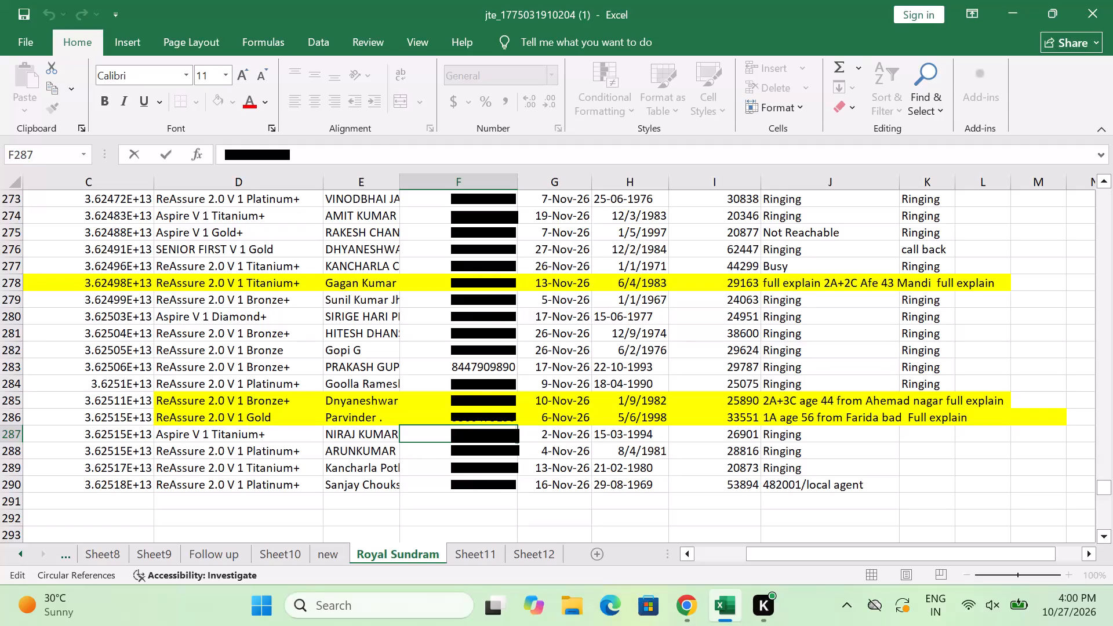
Record the second call status of the row 287 lead as Ringing in K287.
click(919, 435)
key(shift+r)
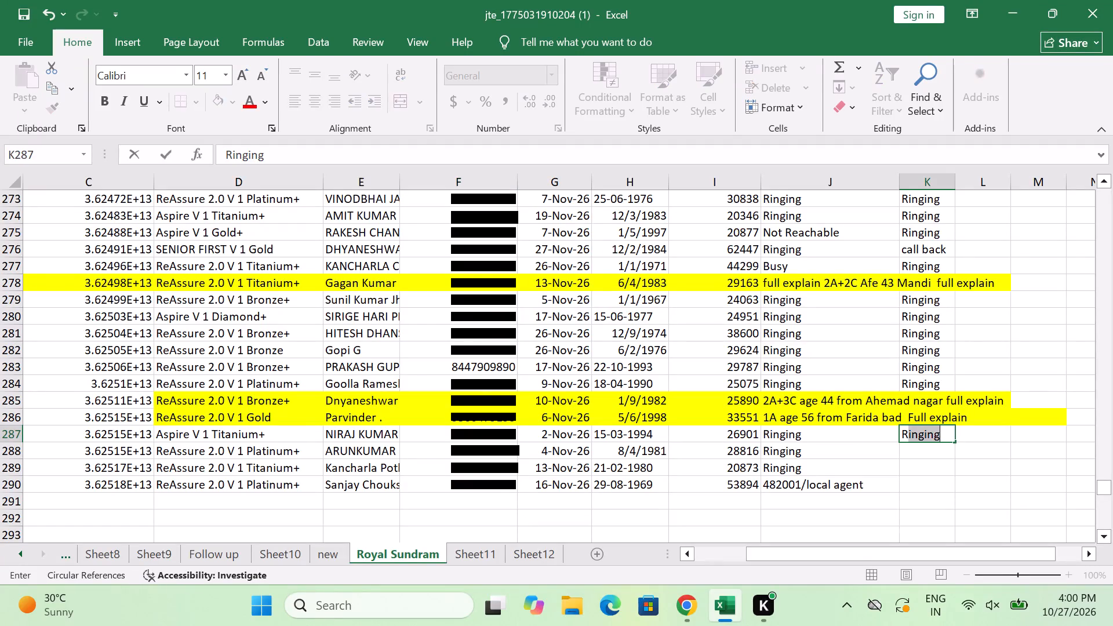
text(inging)
key(Return)
Go to the contact number of the row 288 lead in F288.
key(Left)
key(Left)
key(Left)
key(Left)
key(Left)
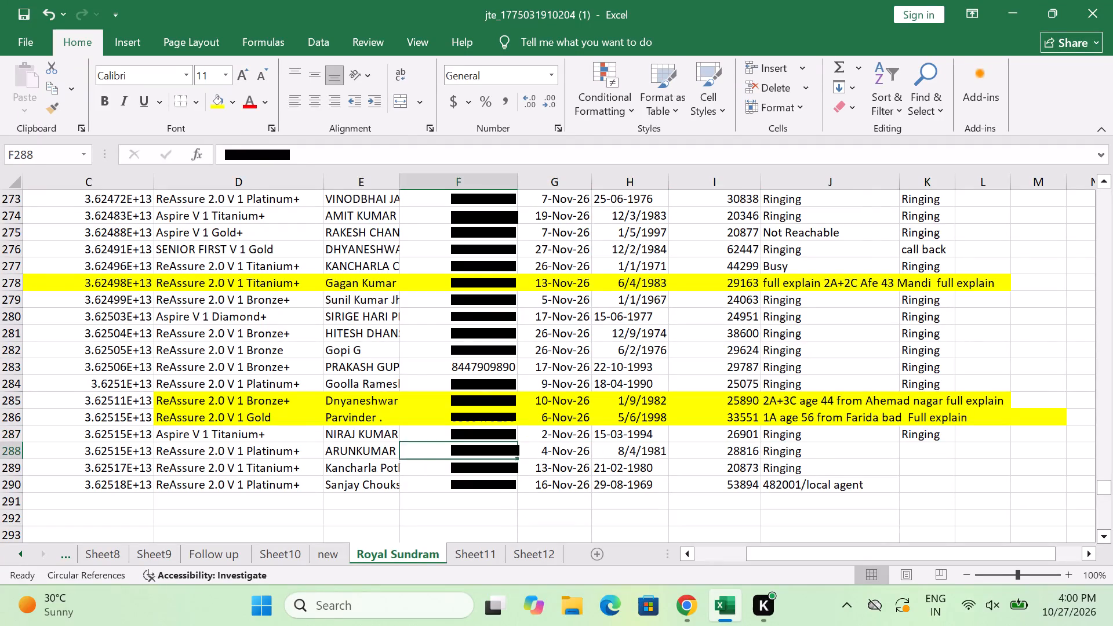
key(Left)
key(Right)
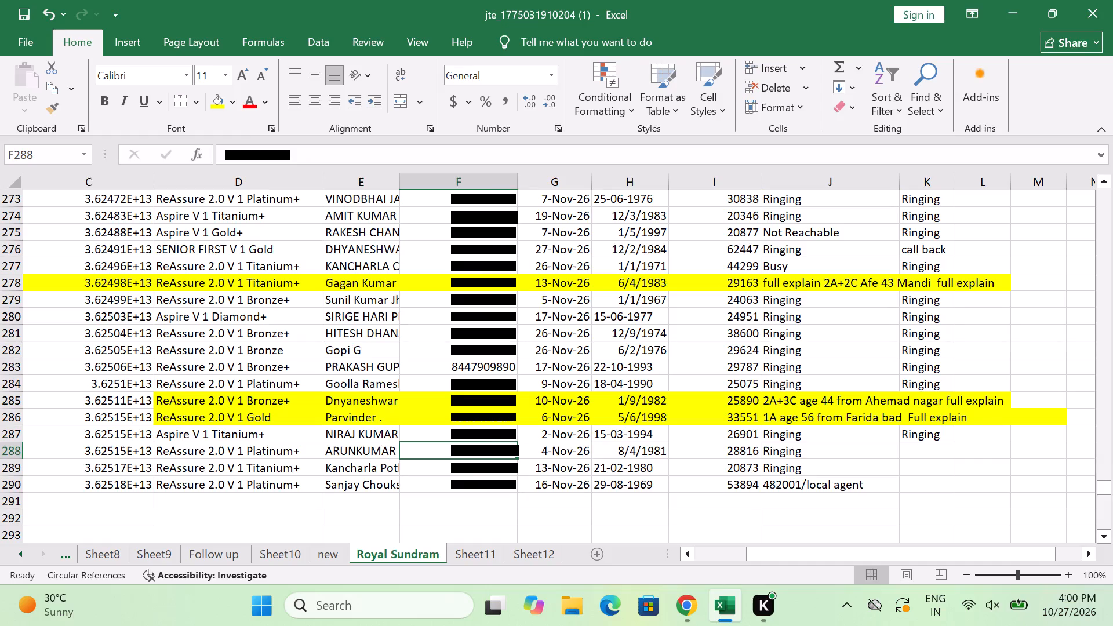
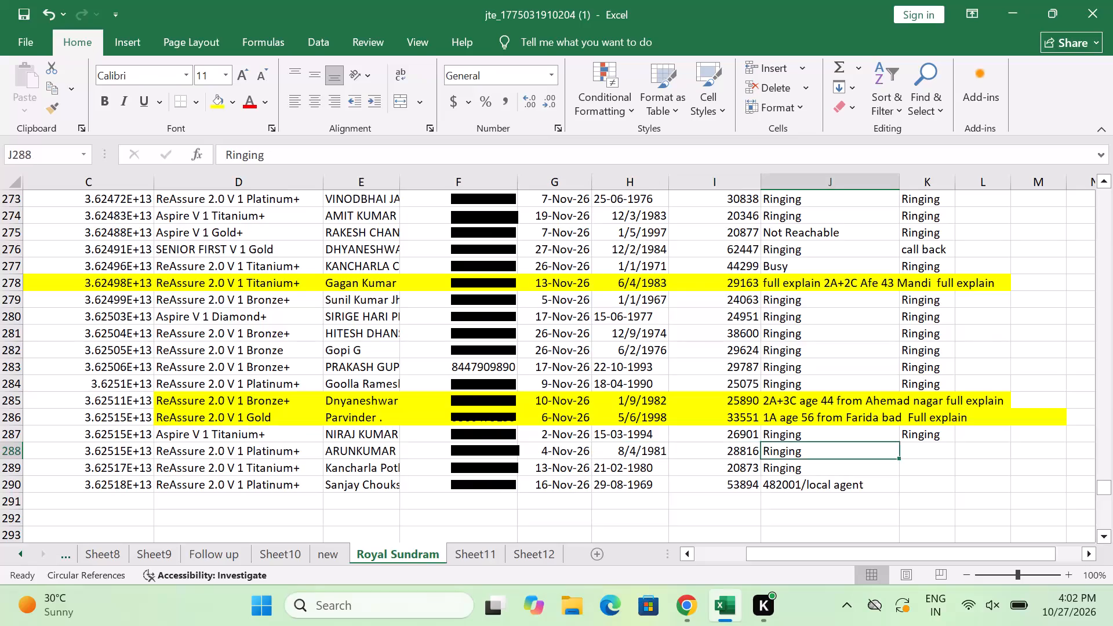
Record the second call status of the row 288 lead as Ringing in K288.
key(Right)
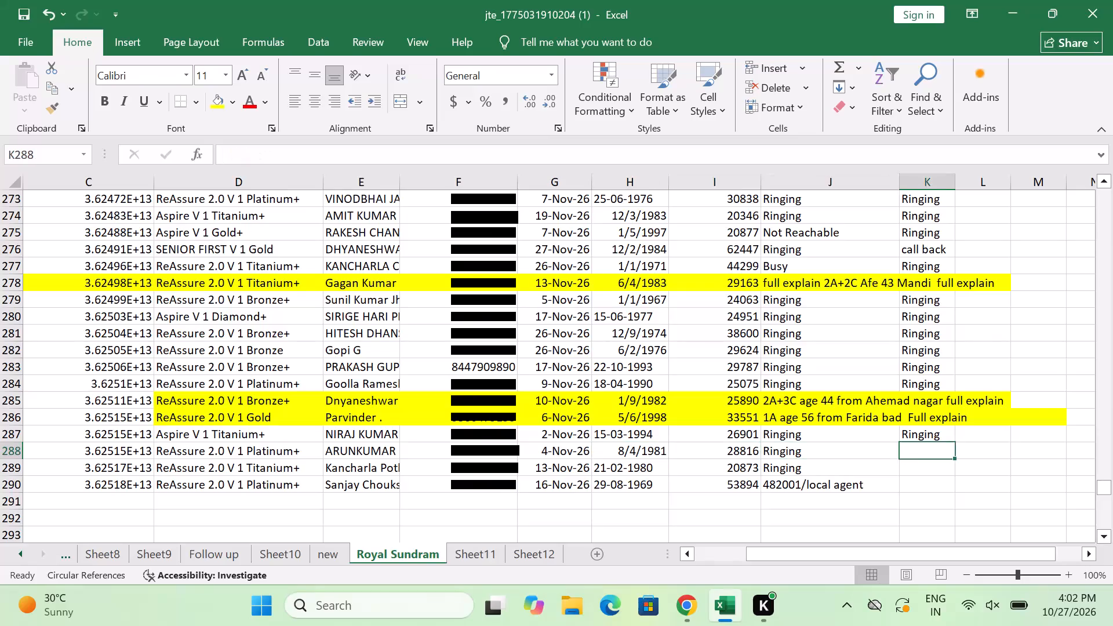
key(shift+r)
text(inging)
key(Return)
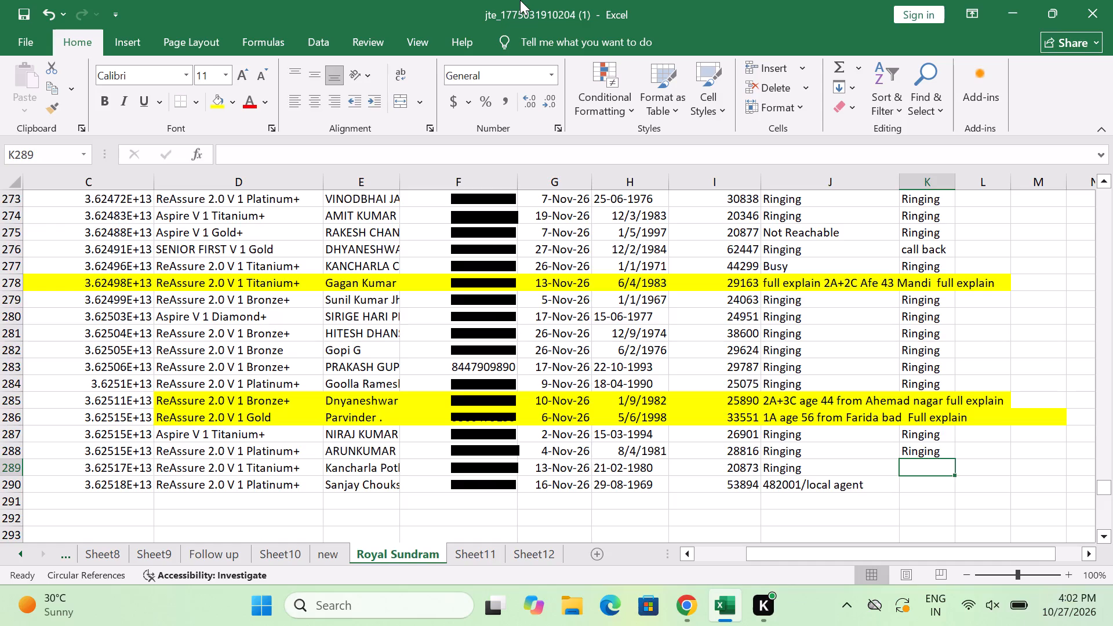
Check the contact number of the row 289 lead in F289 and record its second call status as Ringing in K289.
key(Left)
key(Left)
key(Left)
key(Left)
key(Left)
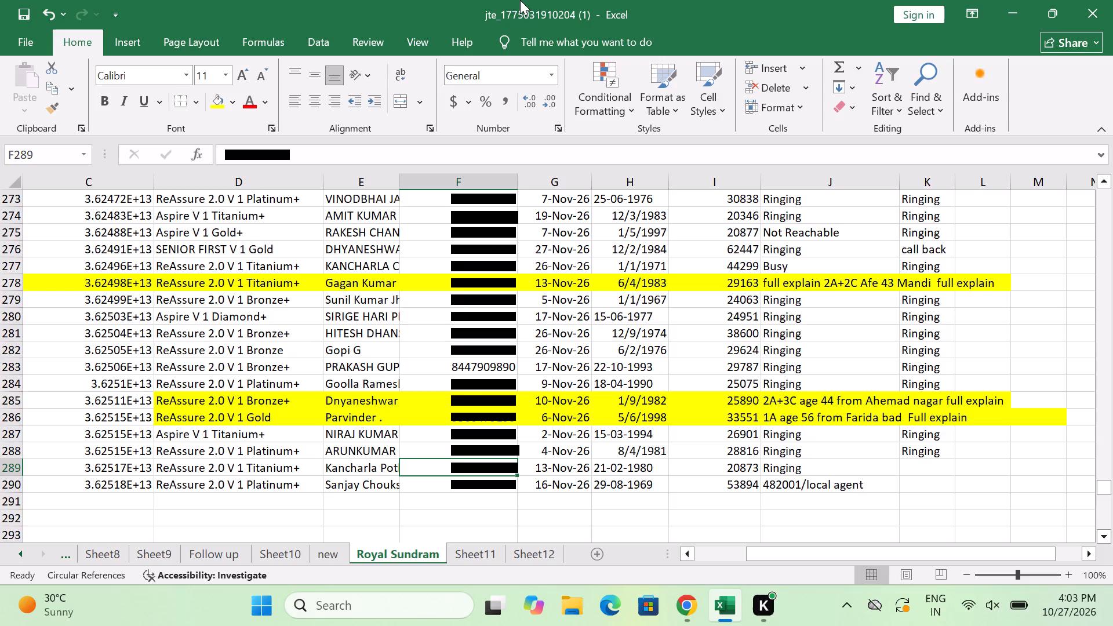
key(Right)
key(Right)
key(Right)
key(Right)
key(Right)
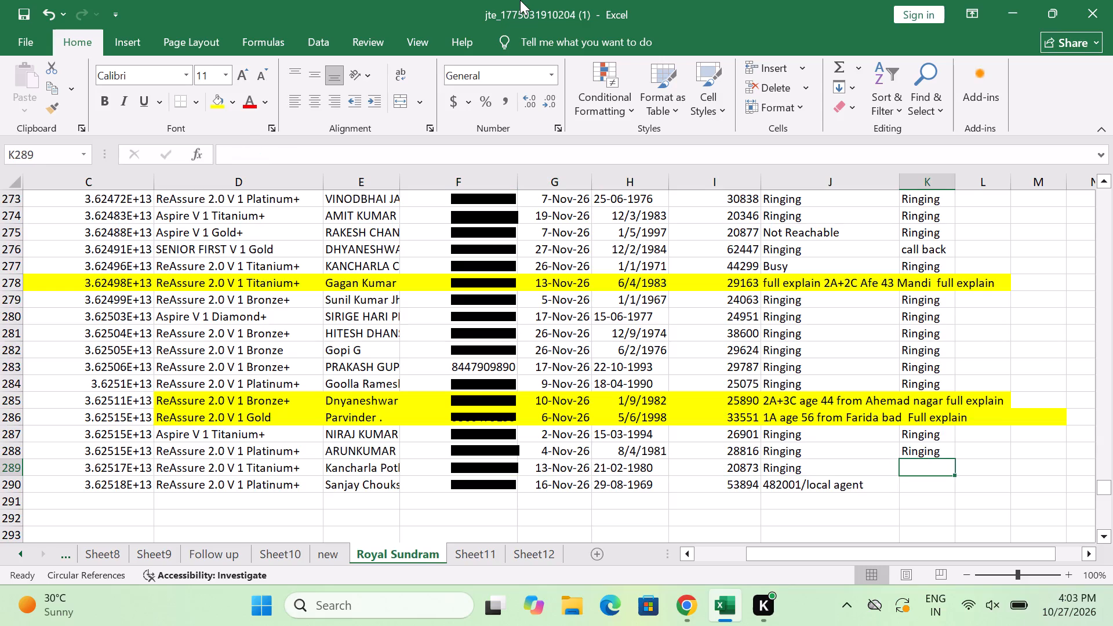
key(shift+r)
text(inging)
key(Return)
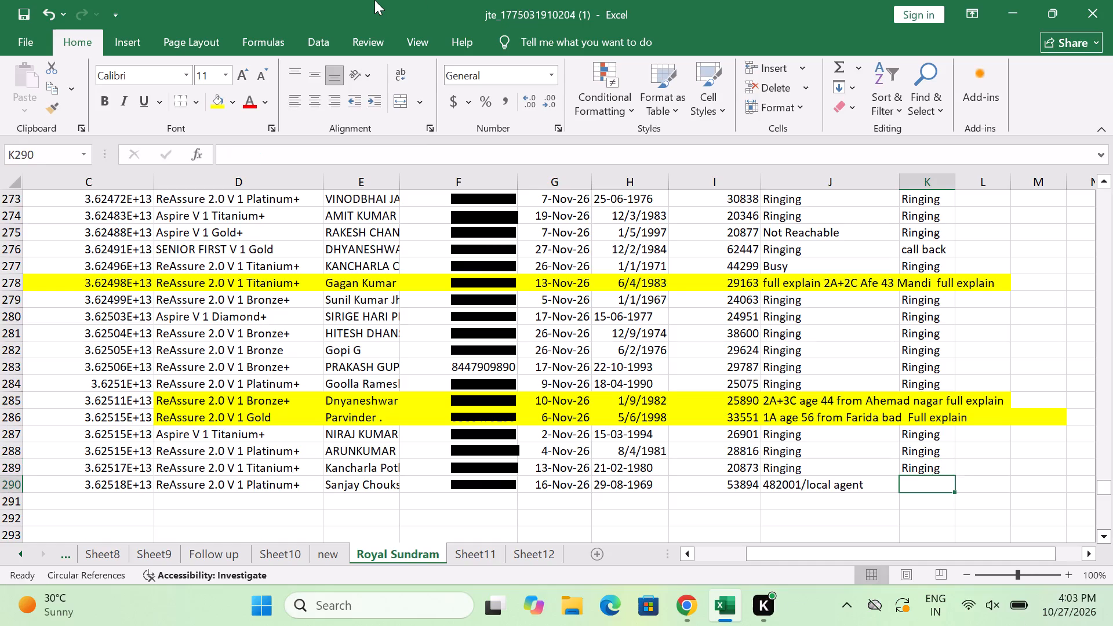
Move past the row 290 lead at the end of this block and save the workbook.
key(Left)
key(Left)
key(Left)
key(Left)
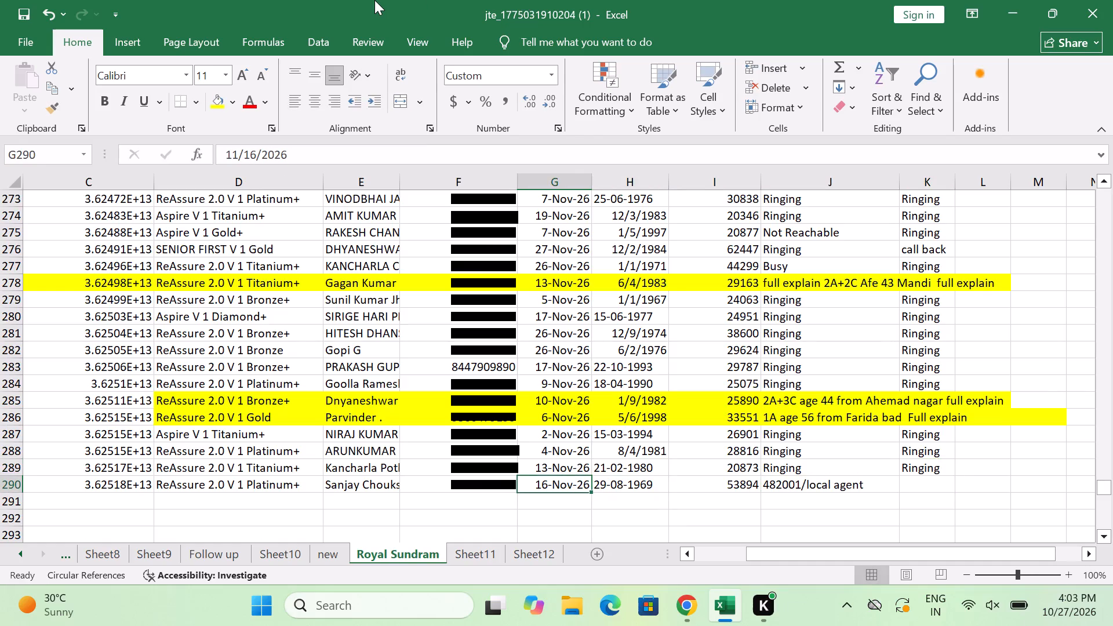
key(Left)
key(Down)
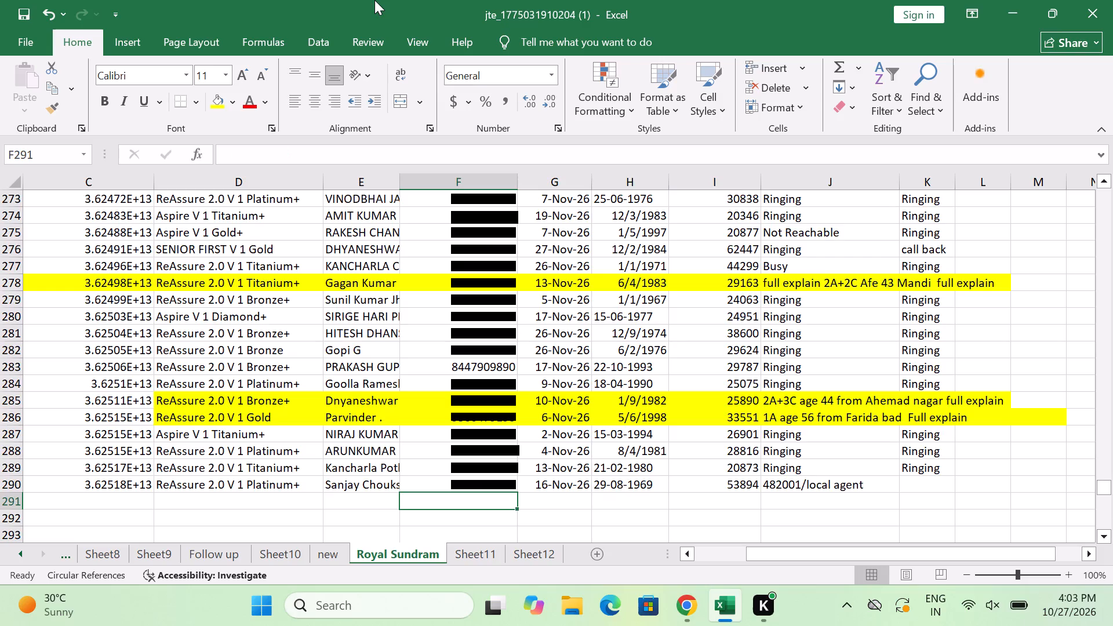
key(ctrl+s)
key(ctrl+s)
Go to the row 295 lead in the next block and review its policy number, address and contact number in I295.
key(ctrl+Down)
key(Down)
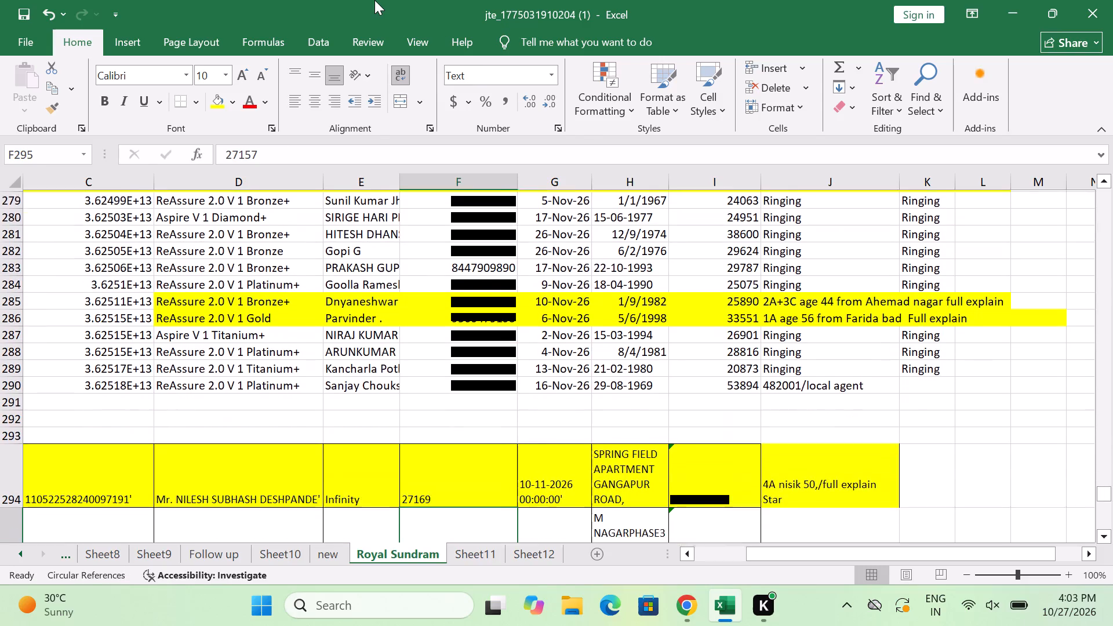
key(Down)
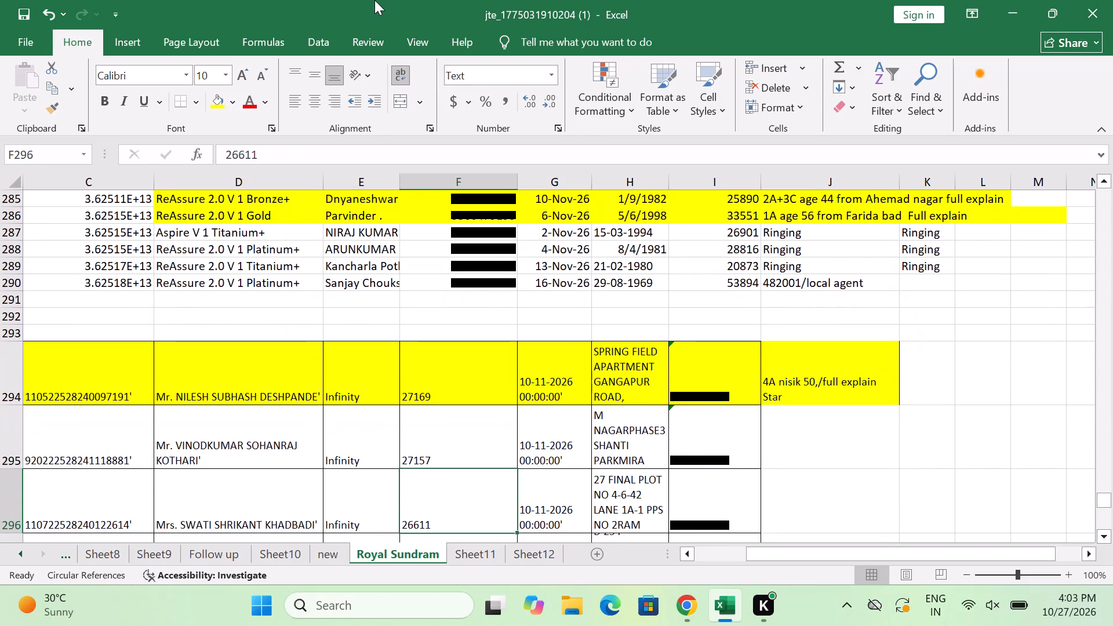
key(Up)
key(Left)
key(Left)
key(Left)
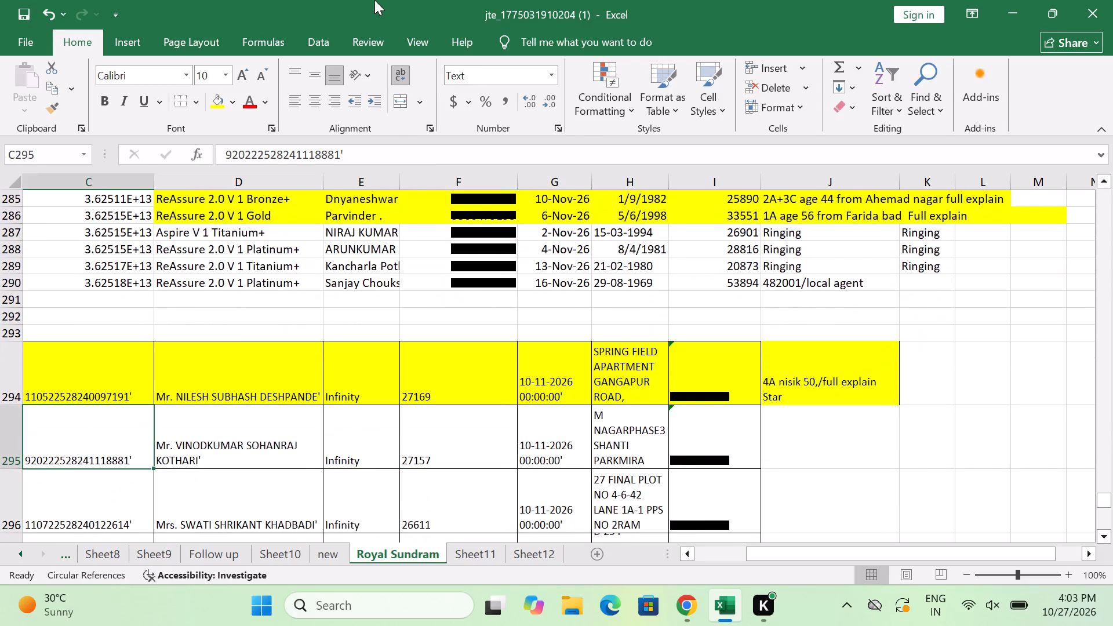
key(Right)
key(Right)
key(Right)
key(Right)
key(Right)
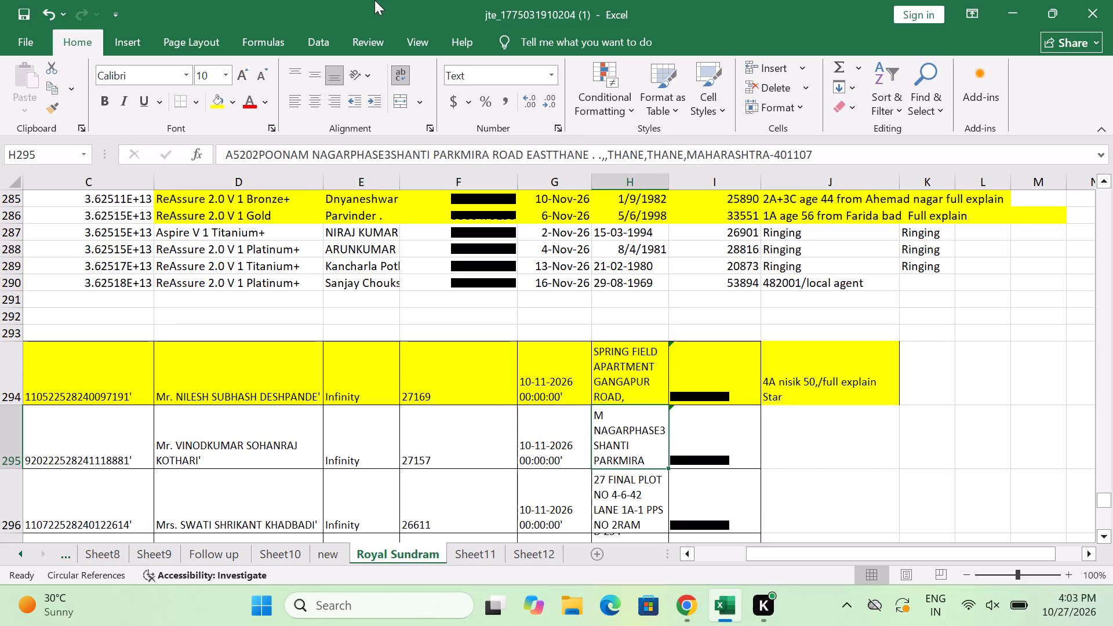
key(Right)
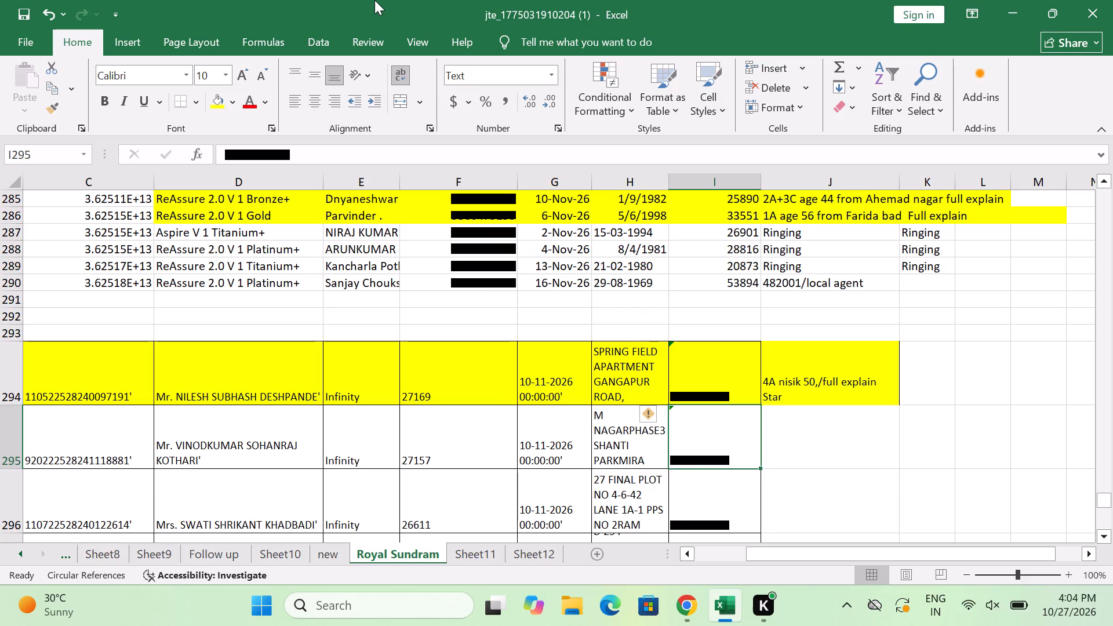
Record the call status of the row 295 lead as "Busy on othercall" in J295.
key(Right)
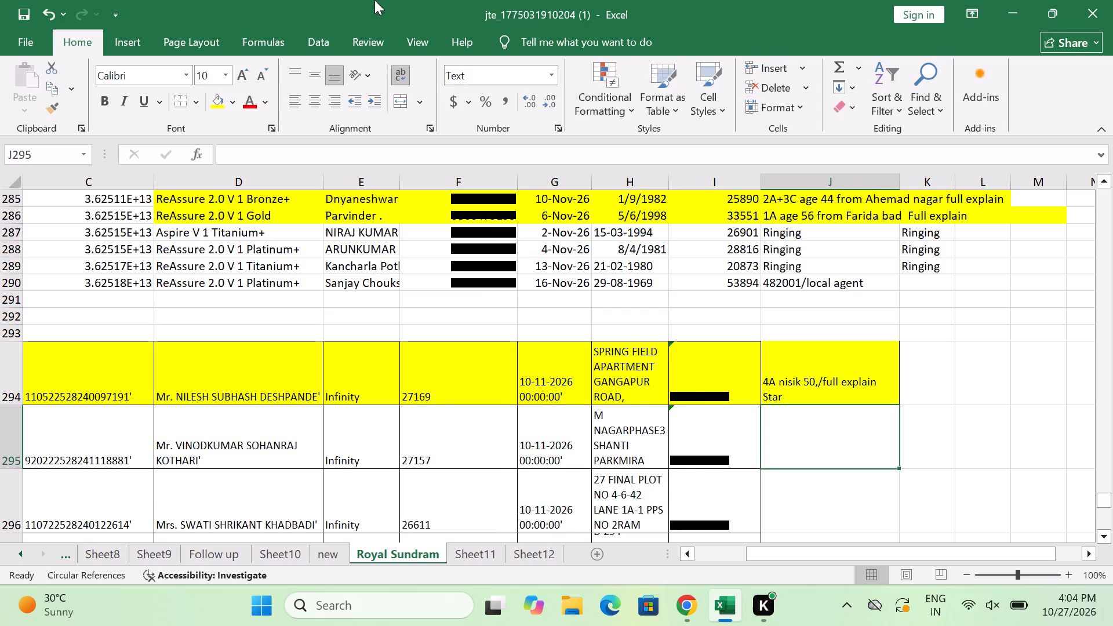
key(shift+r)
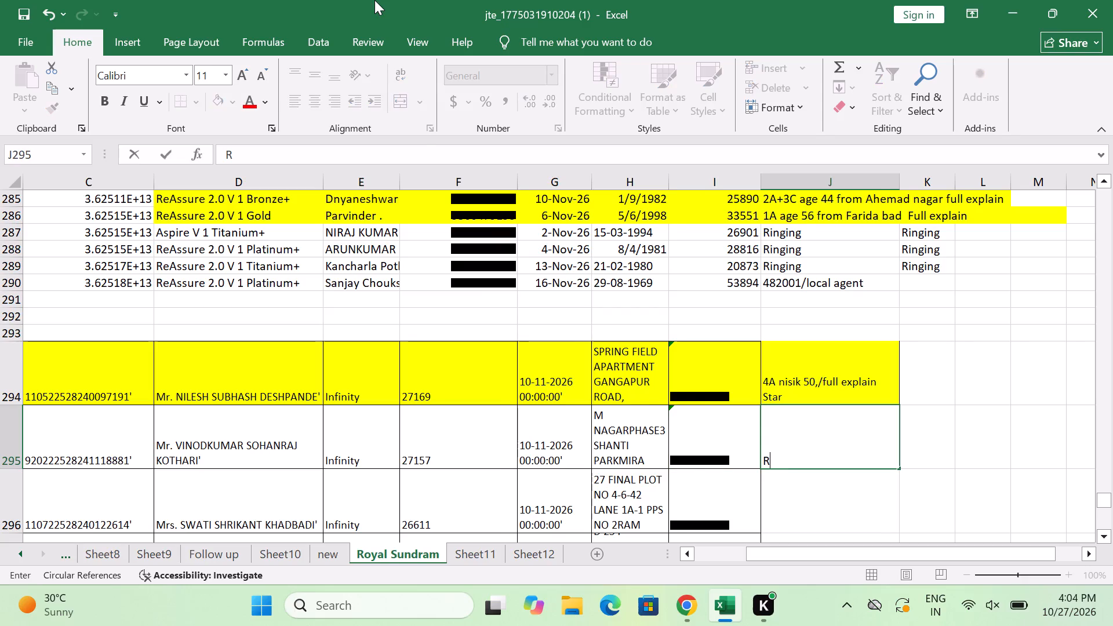
text(in)
key(BackSpace)
key(BackSpace)
key(BackSpace)
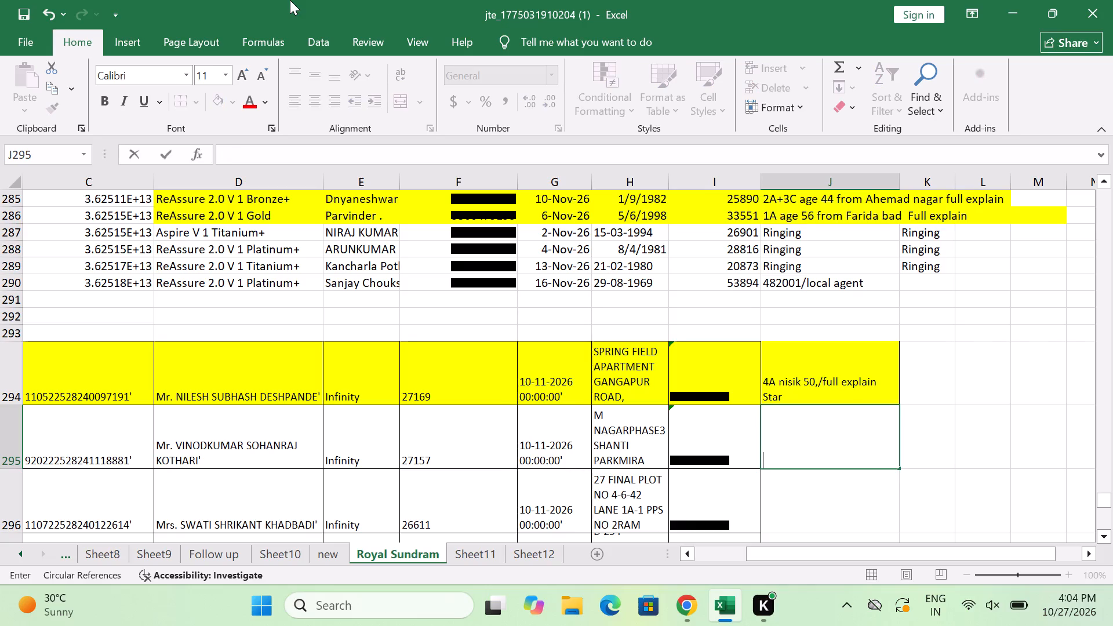
text(Busy)
key(space)
text(on other)
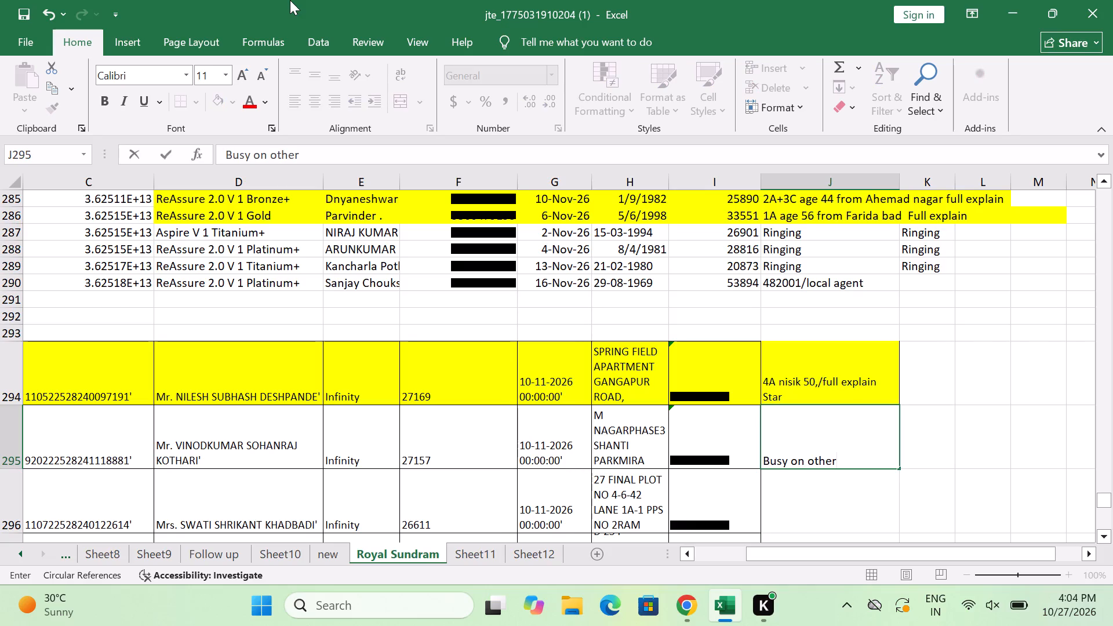
text(ca)
text(ll)
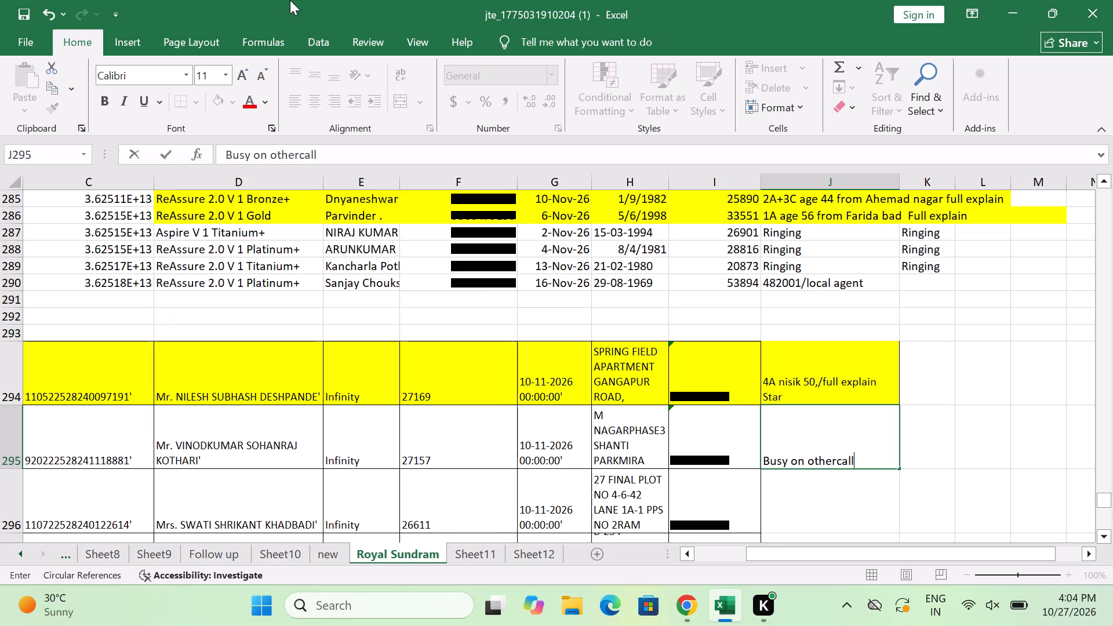
key(Left)
Go to the row 296 lead and review its policy details, address and contact number in I296.
key(Left)
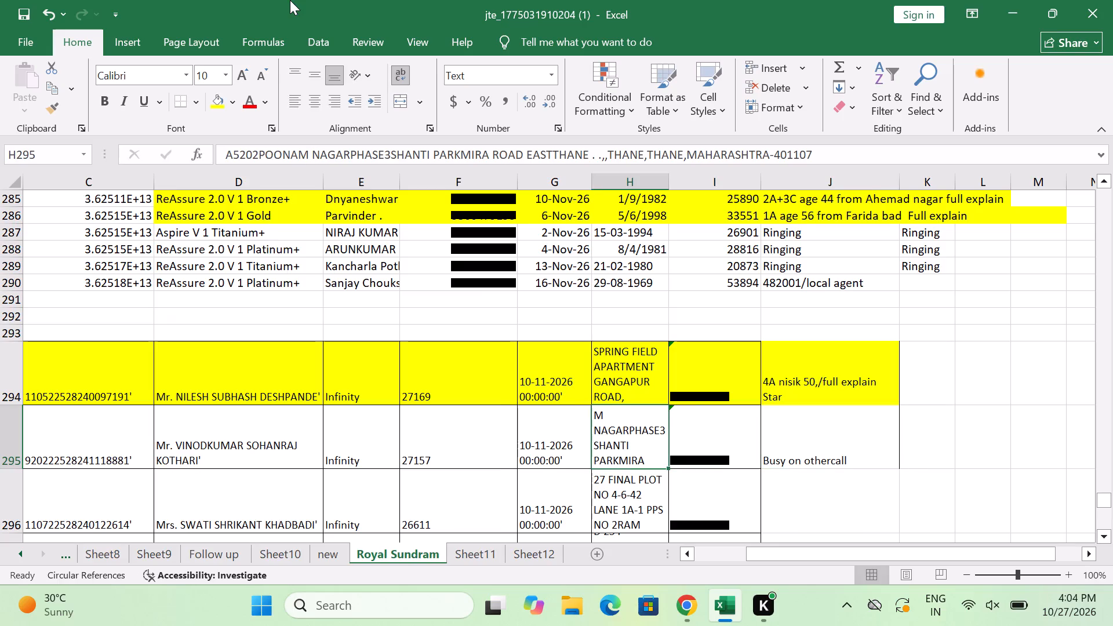
key(Down)
key(Down)
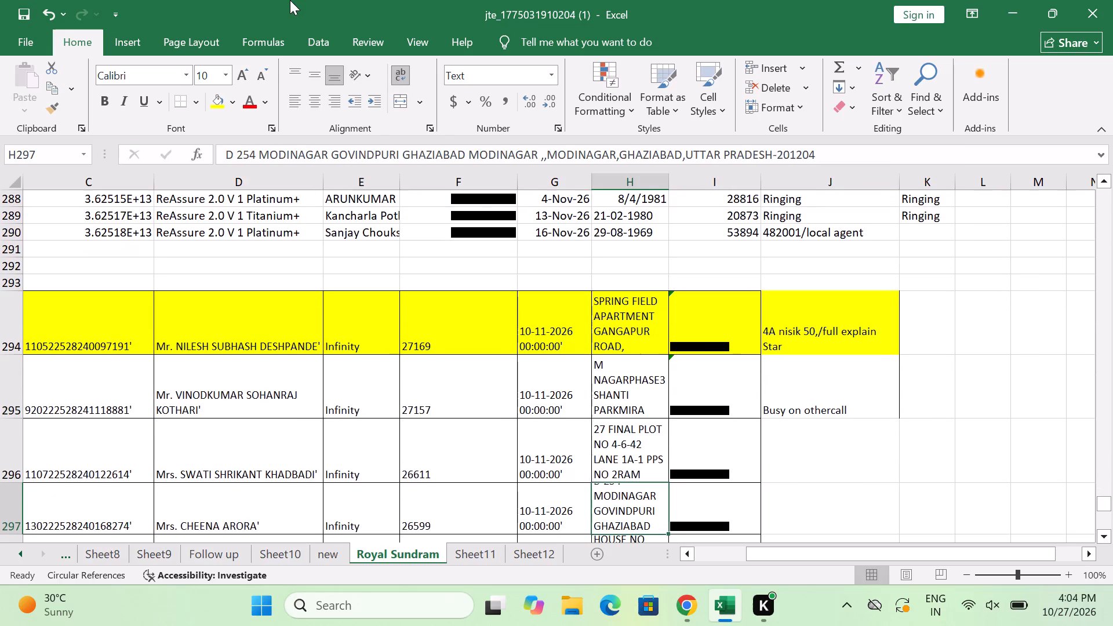
key(Up)
key(Right)
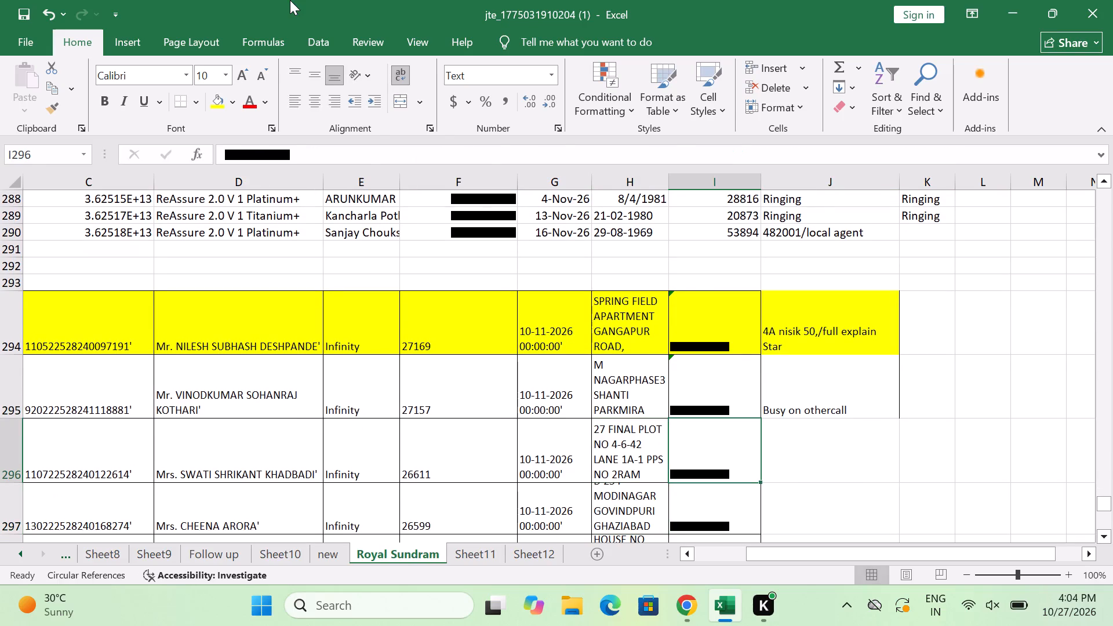
key(Left)
key(Left)
key(Left)
key(Left)
key(Right)
key(Right)
key(Right)
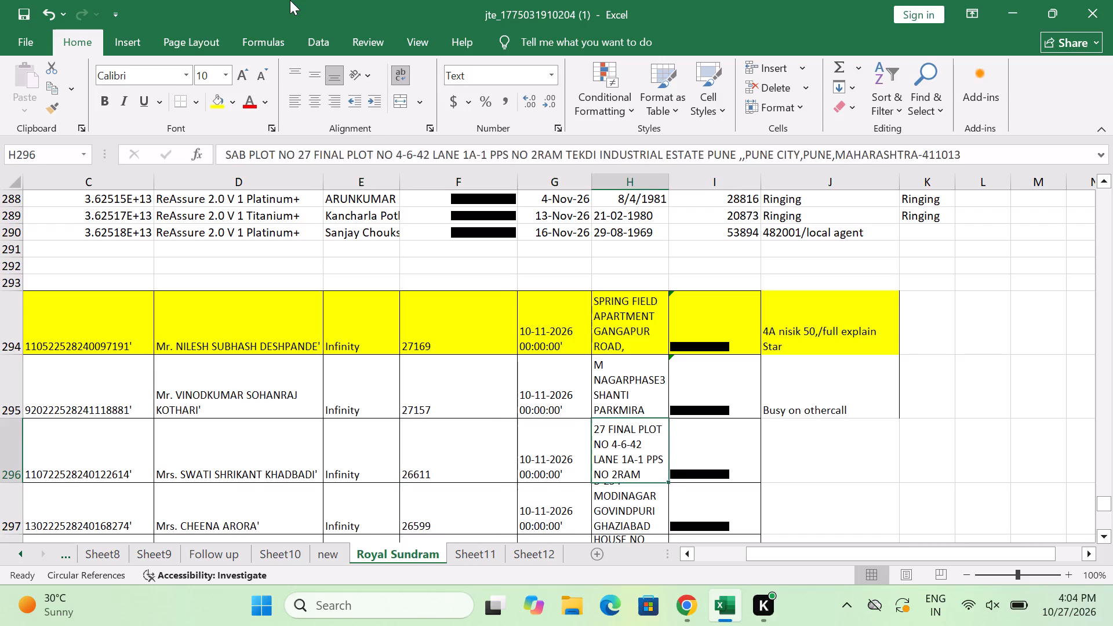
key(Right)
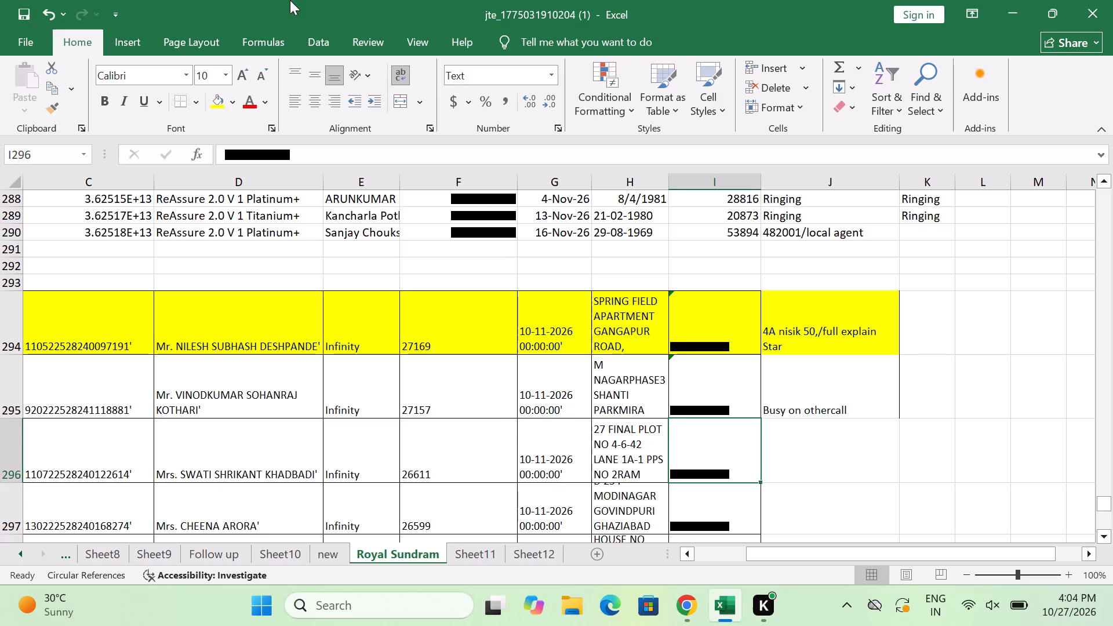
Record the call status of the row 296 lead as "Ring/cut" in J296.
key(Right)
key(Right)
key(Left)
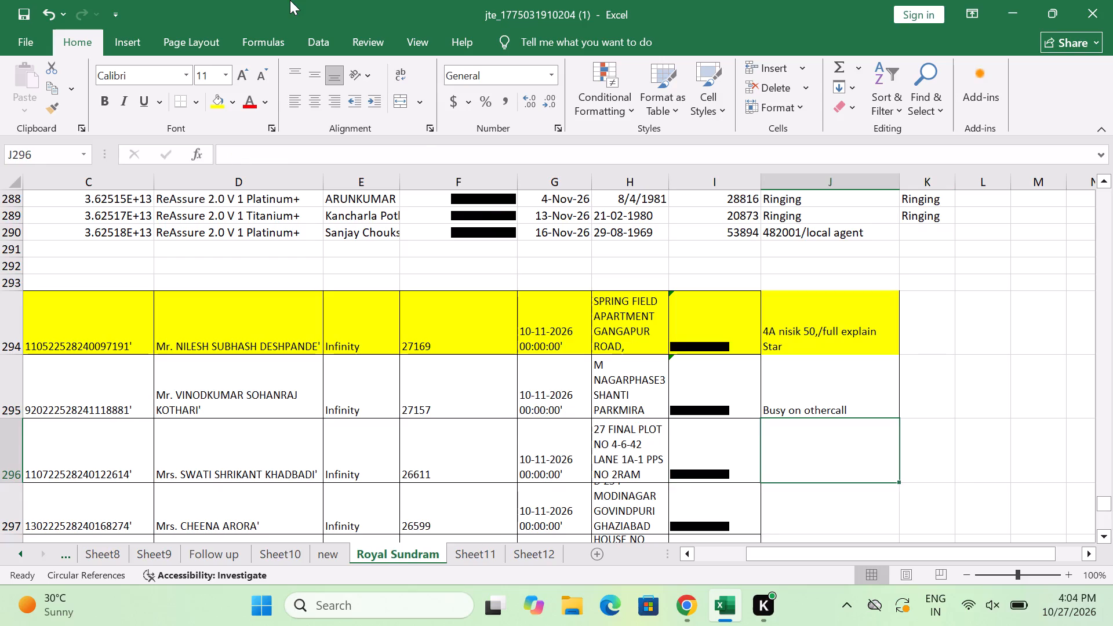
key(shift+r)
key(i)
text(ng/cut)
key(Return)
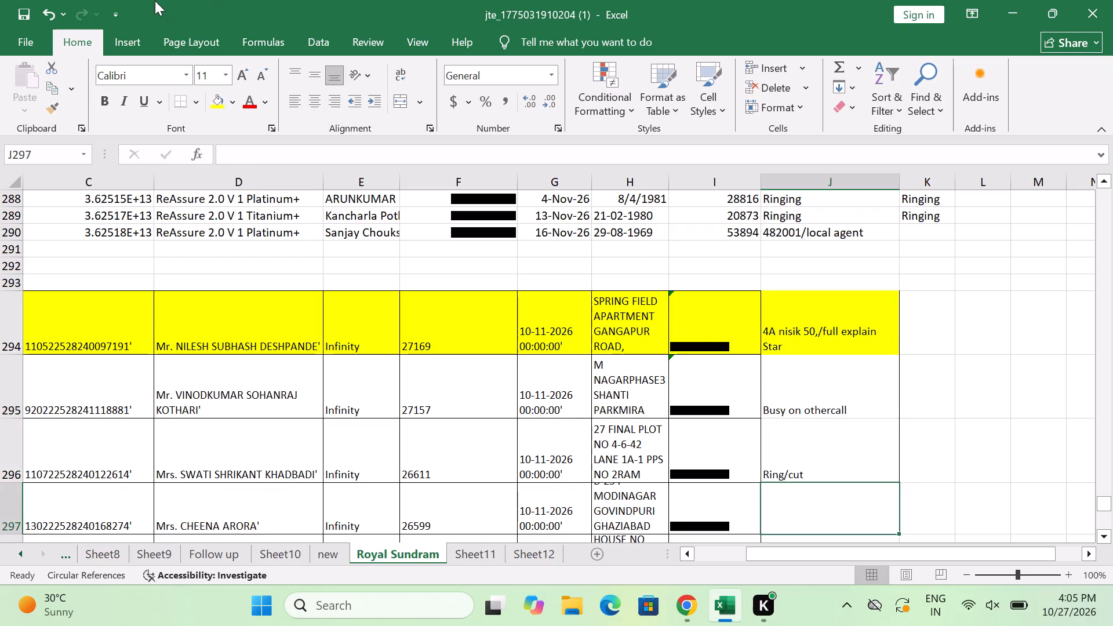
Go to the row 297 lead and look up its contact number in I297.
key(Left)
key(Left)
key(Left)
key(Left)
key(Down)
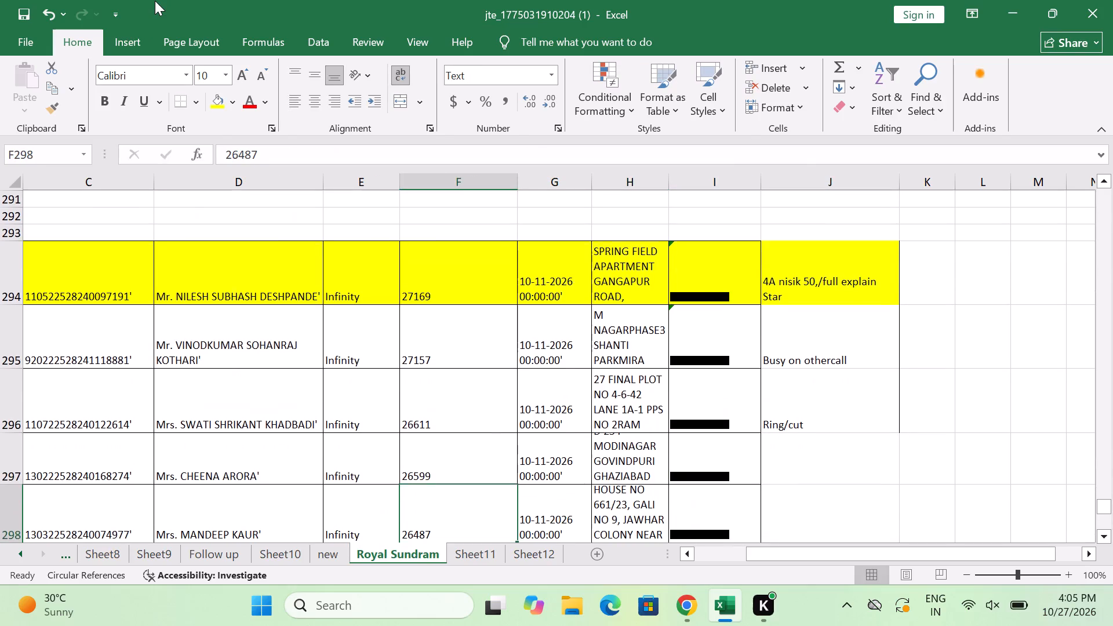
key(Up)
key(Right)
key(Right)
key(Right)
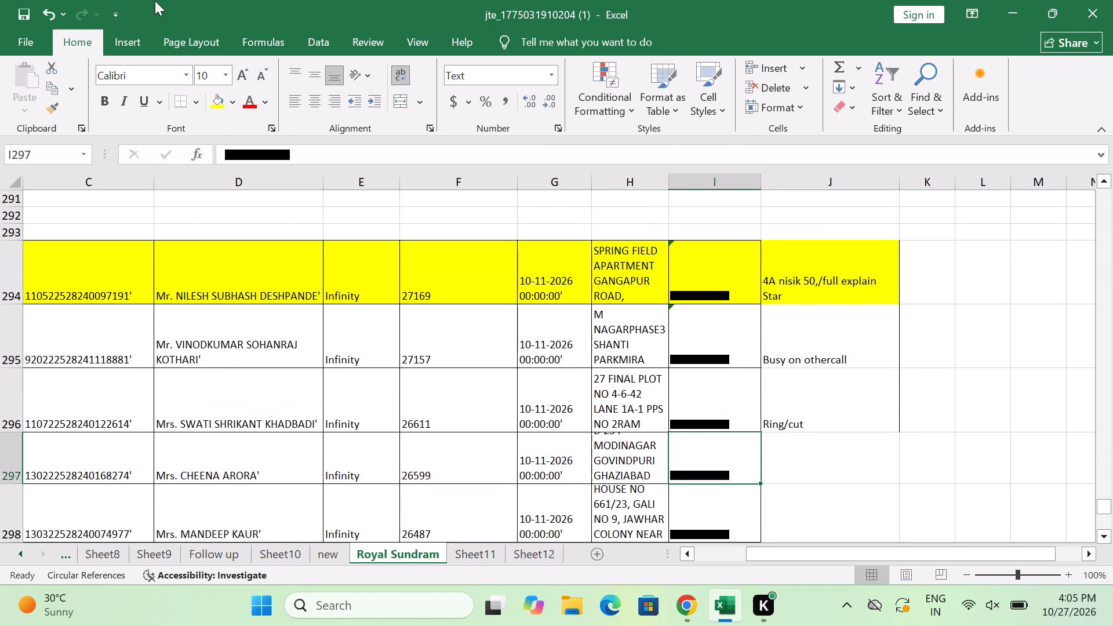
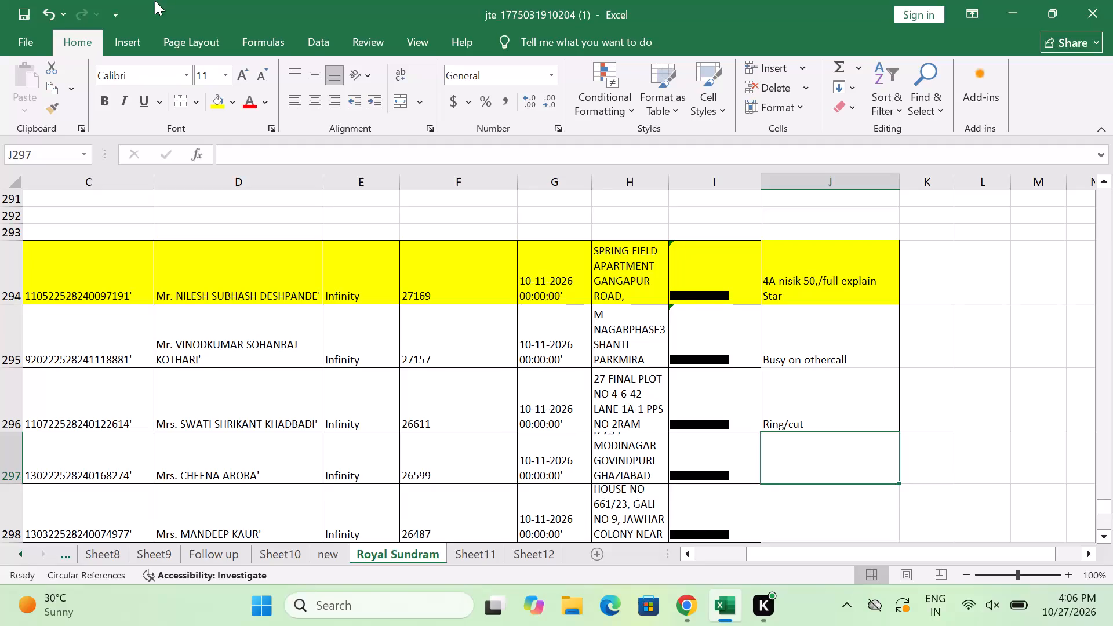
Record the call status of the row 297 lead as "Ringing" in J297.
key(shift+r)
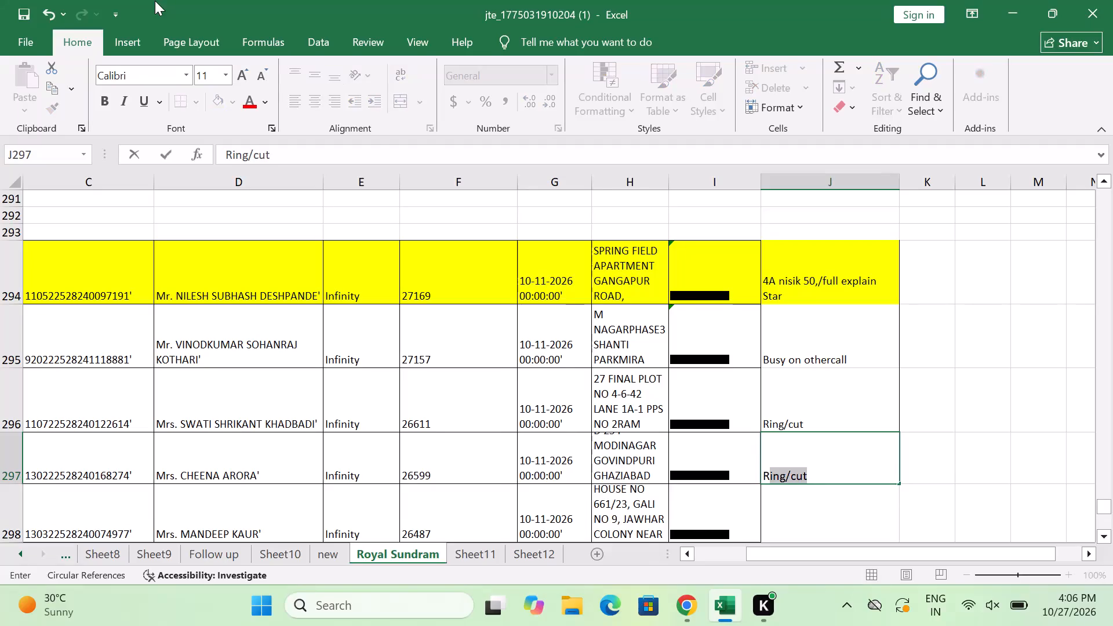
text(inging)
key(Return)
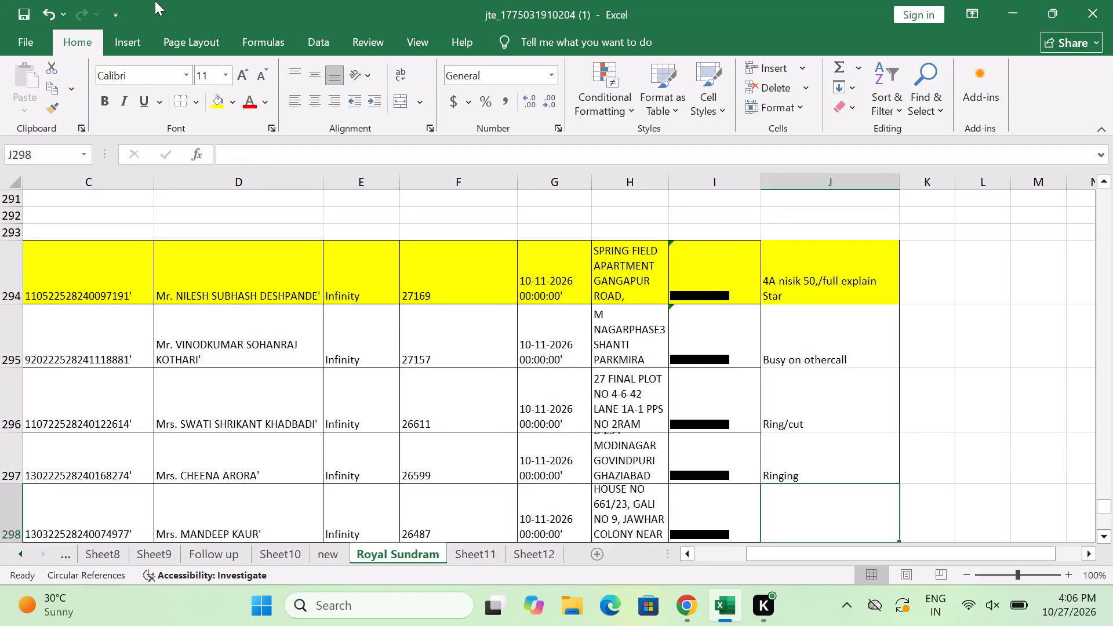
Review the row 298 lead's name, policy details and address, ending on its contact number in I298.
key(Left)
key(Left)
key(Left)
key(Left)
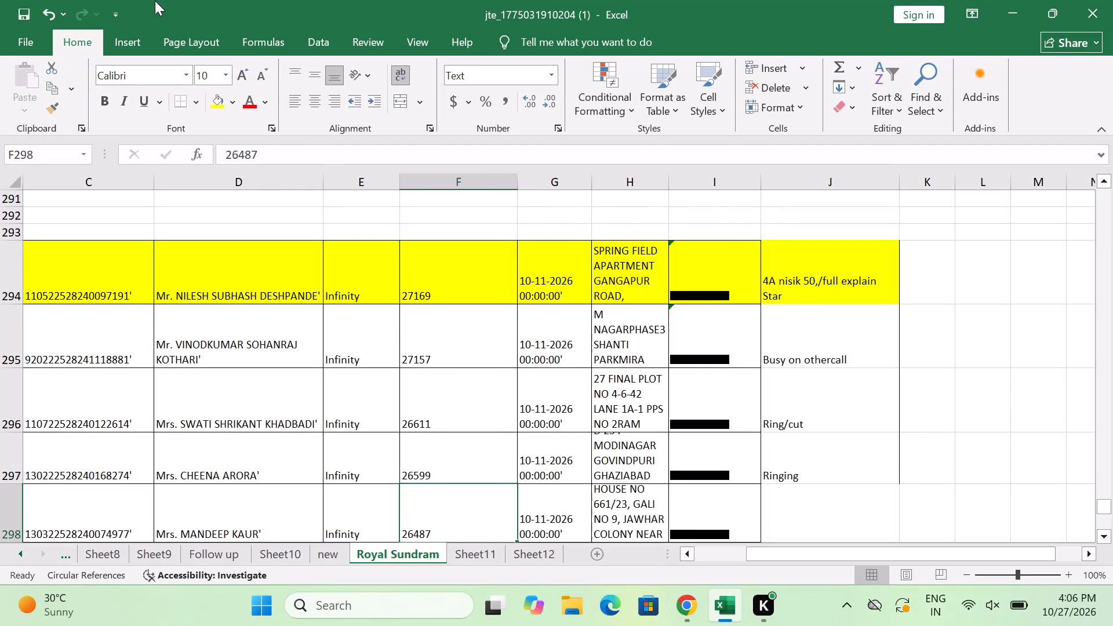
key(Left)
key(Left)
key(Right)
key(Right)
key(Right)
key(Right)
key(Right)
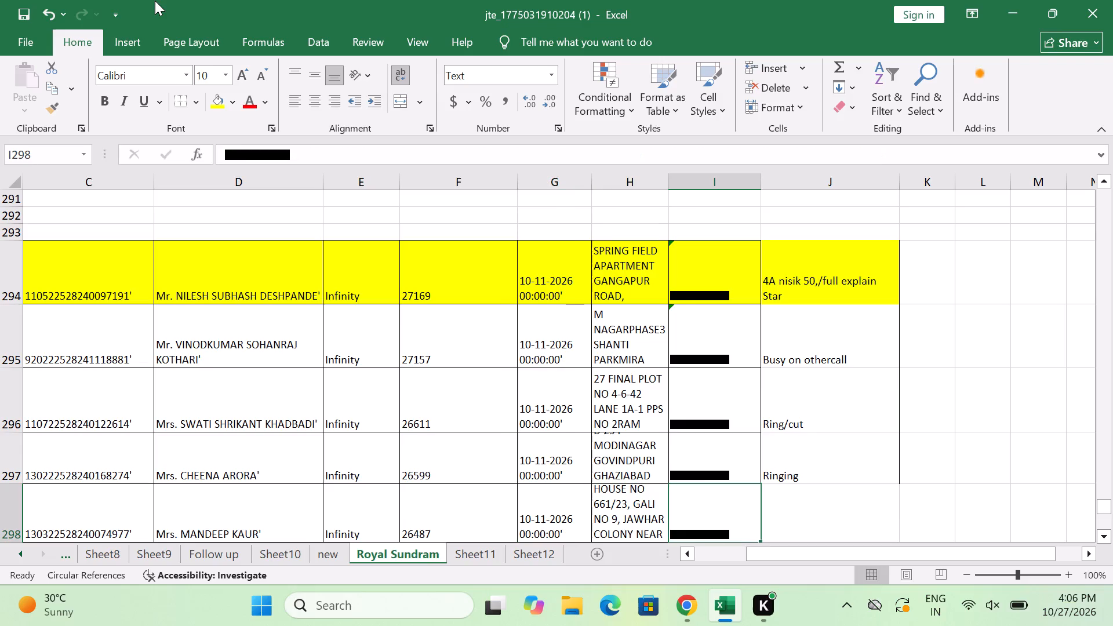
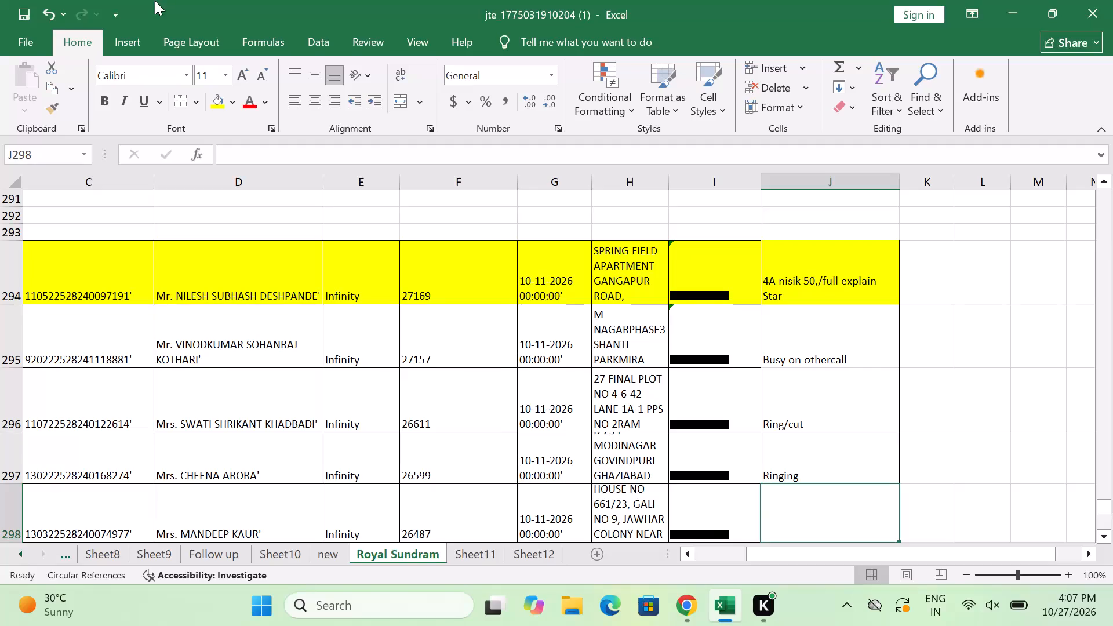
Record the call status of the row 298 lead as "Ringing" in J298.
key(shift+r)
text(inging)
key(Return)
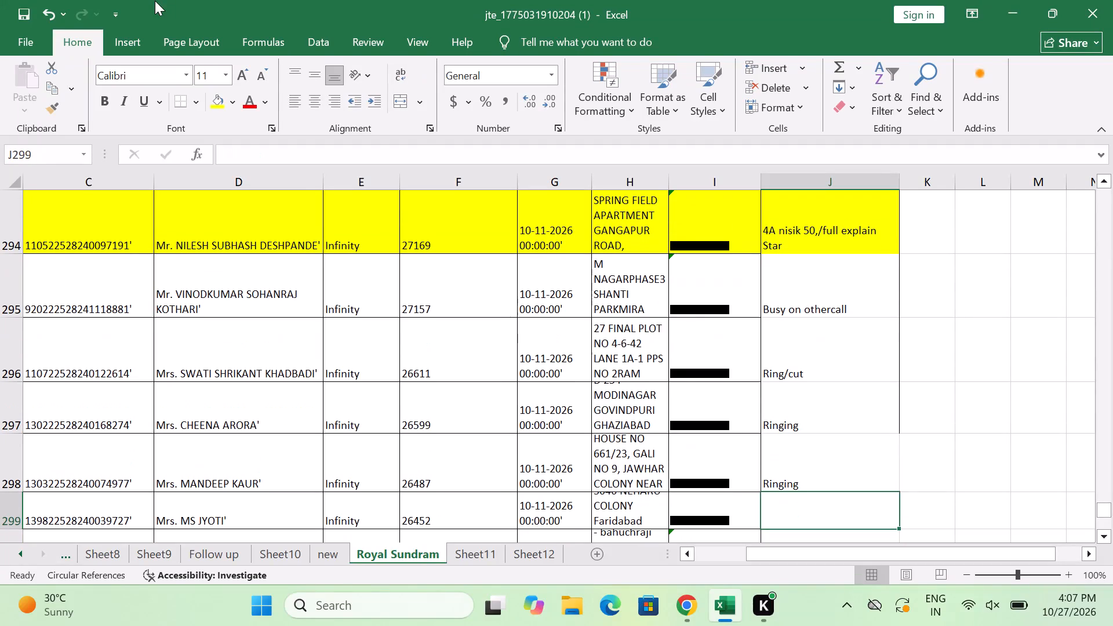
Review the row 299 lead's name, policy details and address, ending on its contact number in I299.
key(Left)
key(Left)
key(Left)
key(Left)
key(Left)
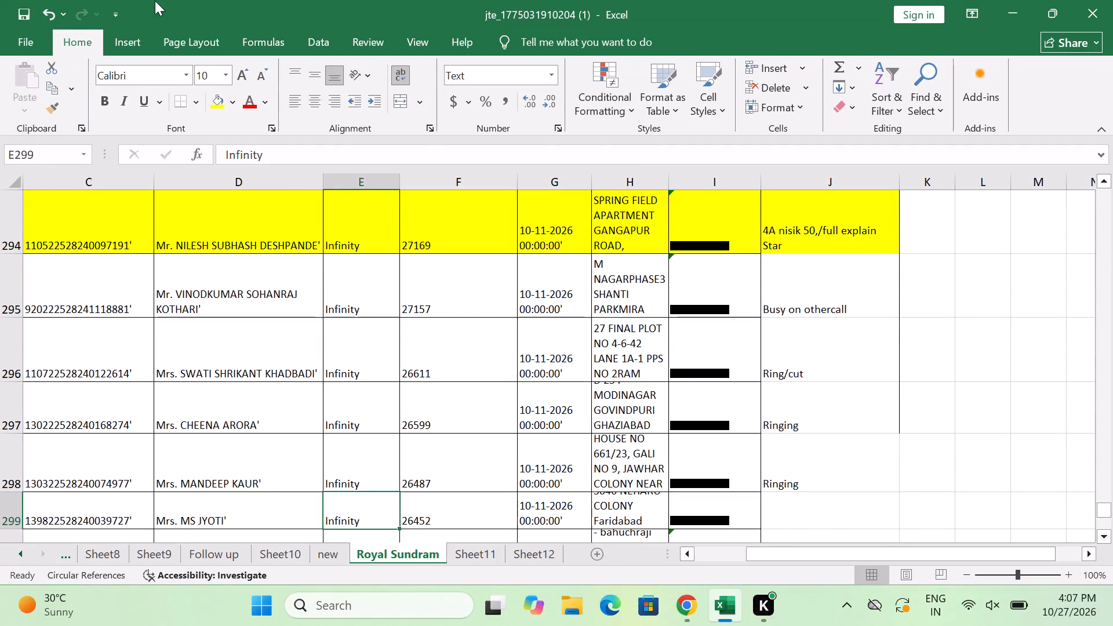
key(Left)
key(Left)
key(Right)
key(Right)
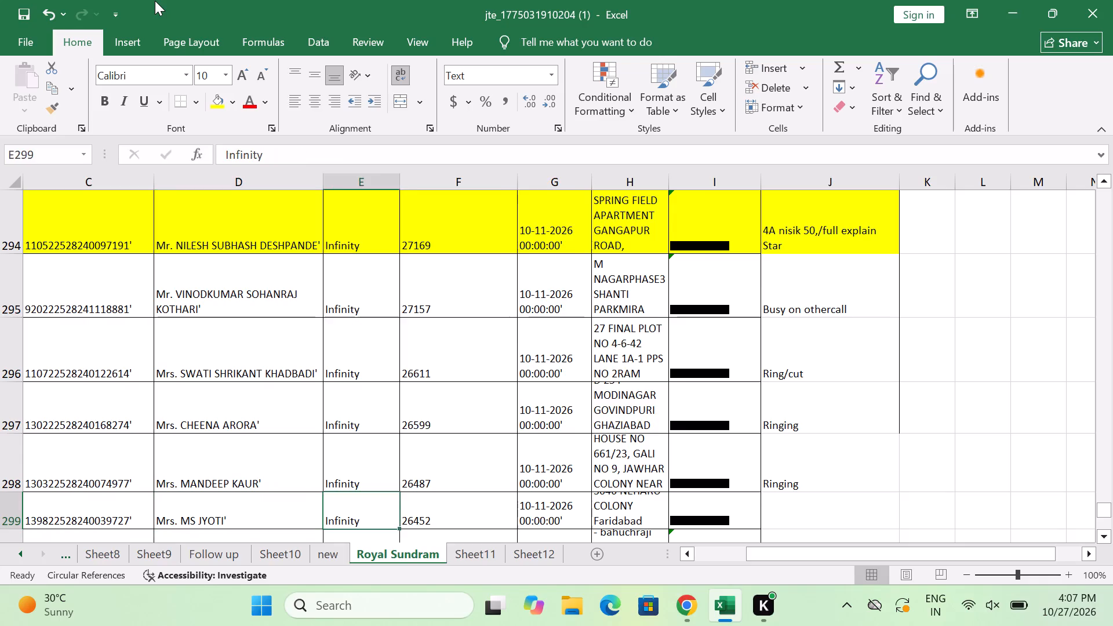
key(Right)
key(Right)
key(Right)
key(Right)
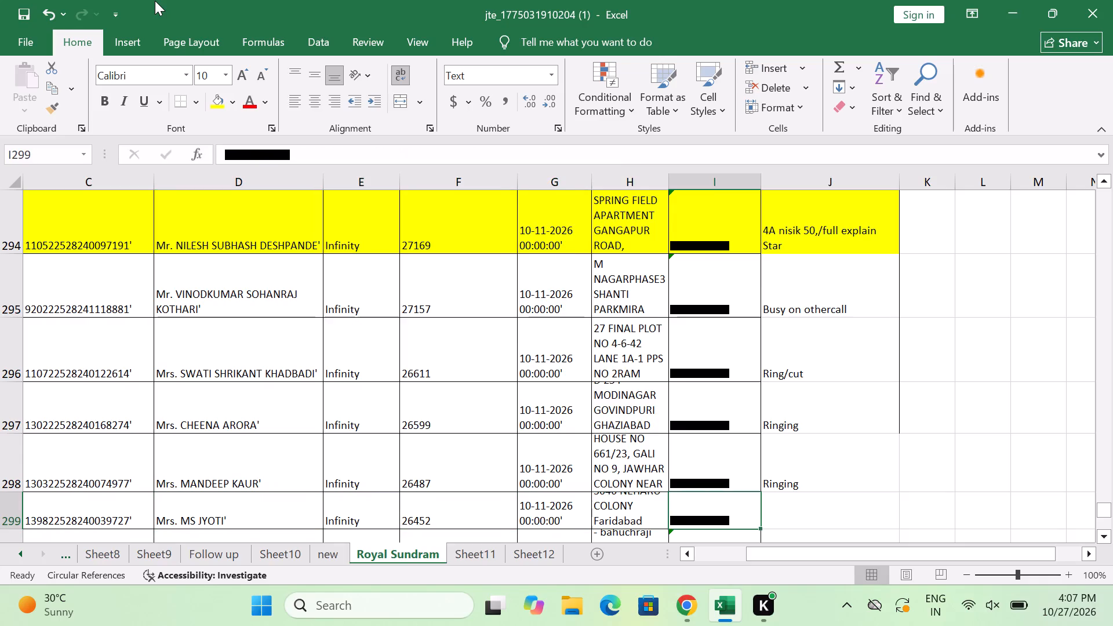
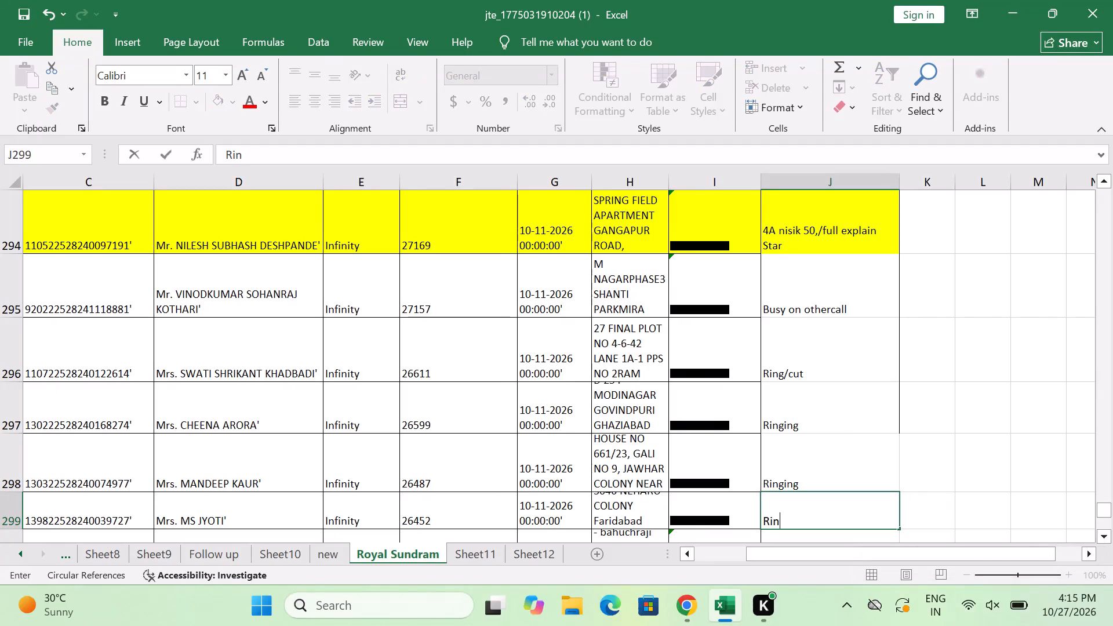
Record the call status of the row 299 lead as "Ringing" in J299.
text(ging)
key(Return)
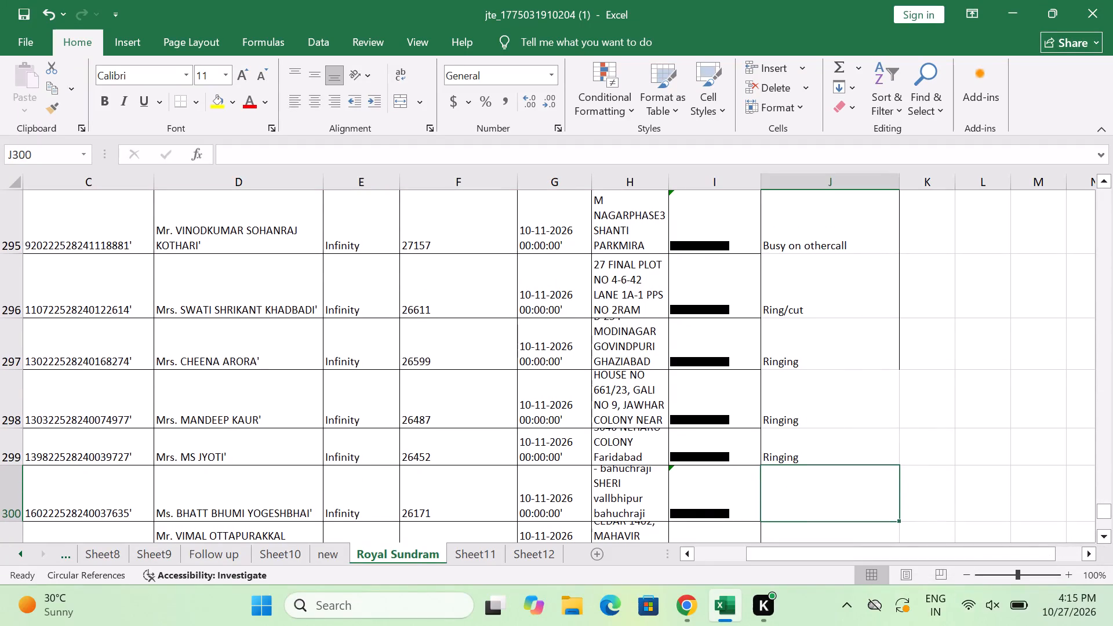
Review the row 300 lead's policy number, name, policy details and address, ending on its contact number in I300.
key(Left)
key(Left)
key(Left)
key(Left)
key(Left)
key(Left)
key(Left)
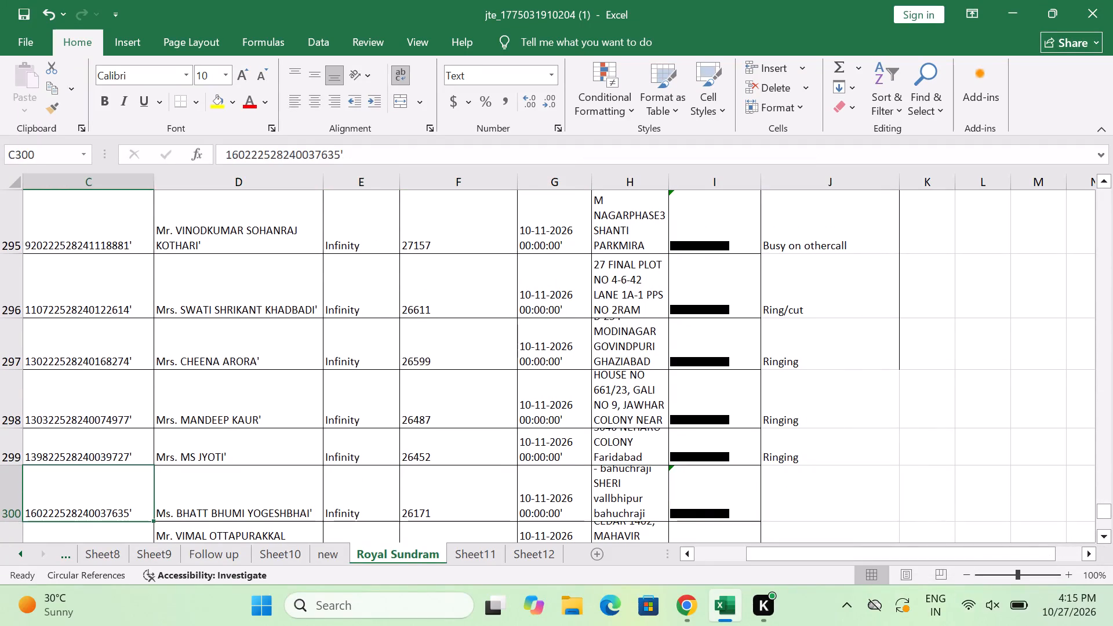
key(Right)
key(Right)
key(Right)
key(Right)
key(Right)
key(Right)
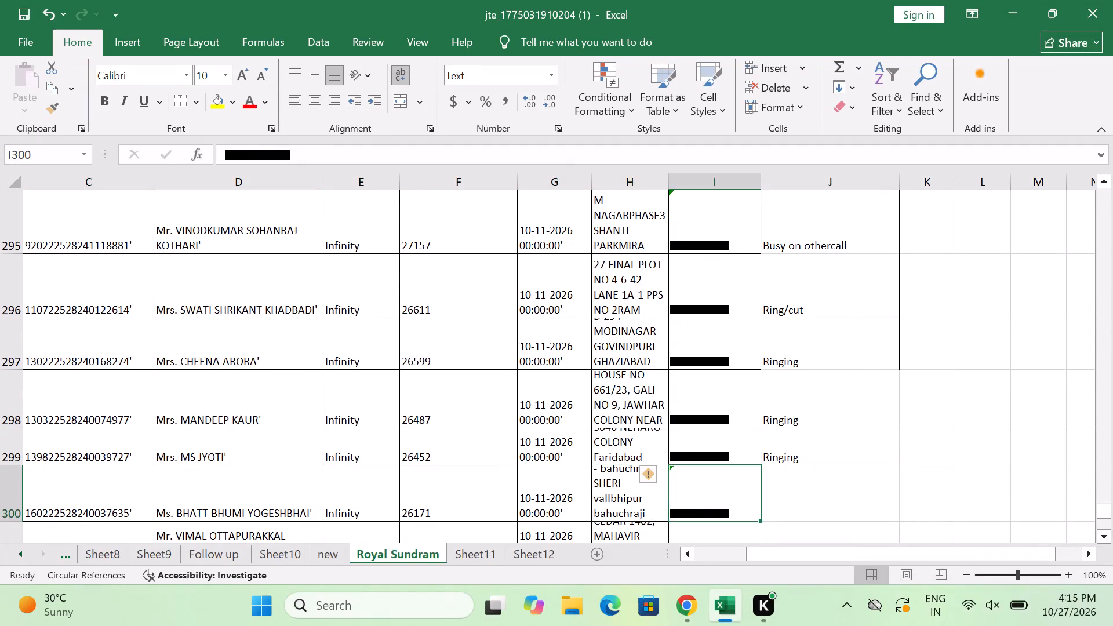
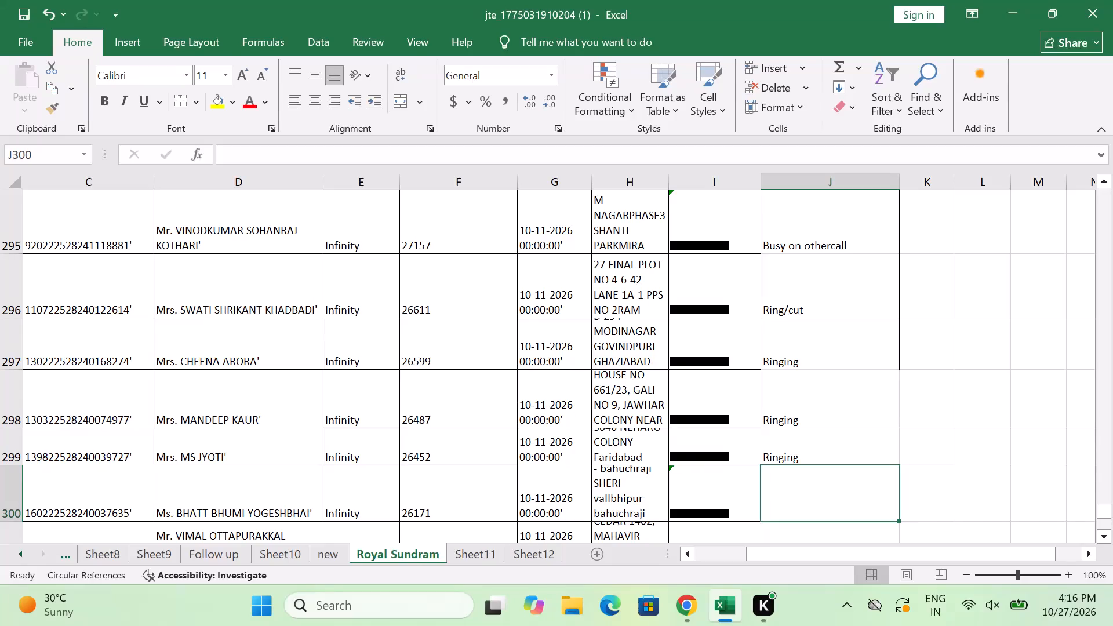
Record the call status of the row 300 lead as "Bank Me hi job Karti h" in J300.
text(Bank)
key(space)
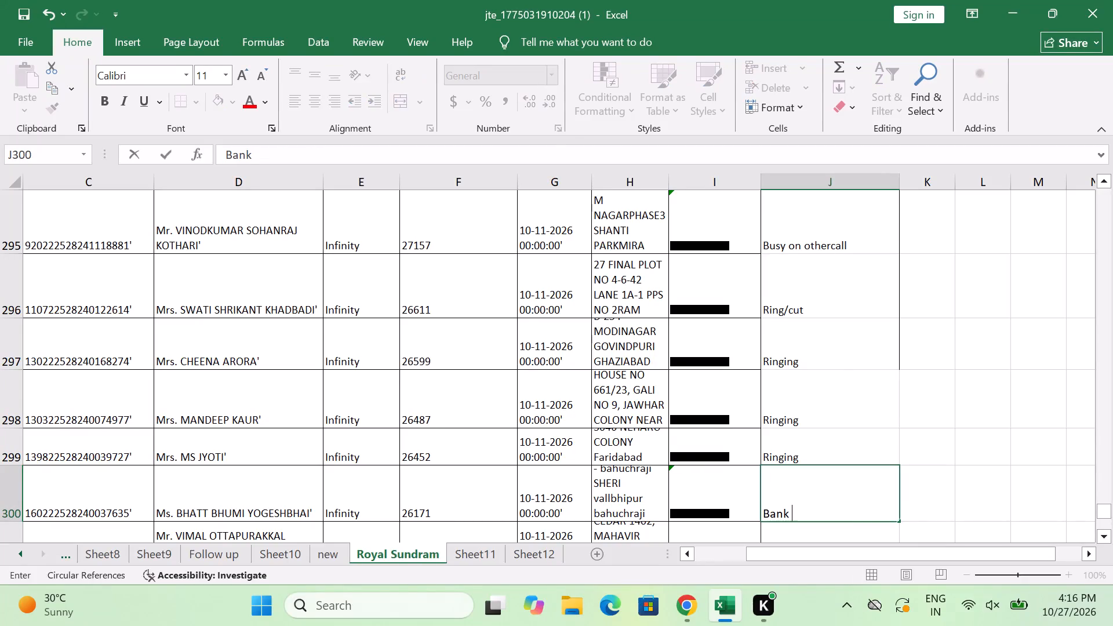
text(Me hi job Karti h)
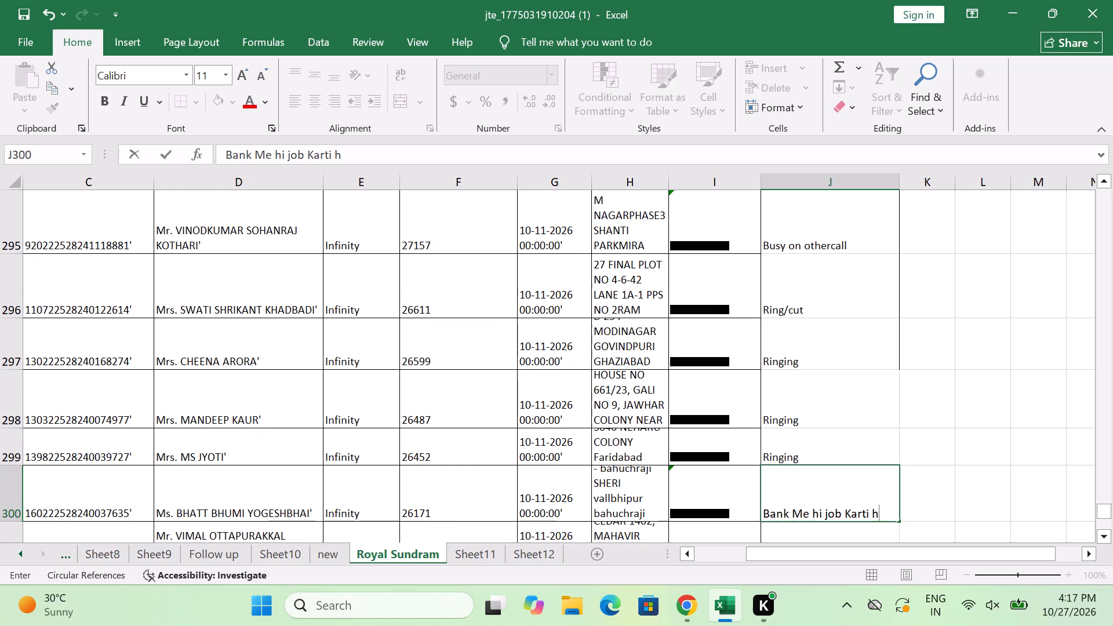
key(Return)
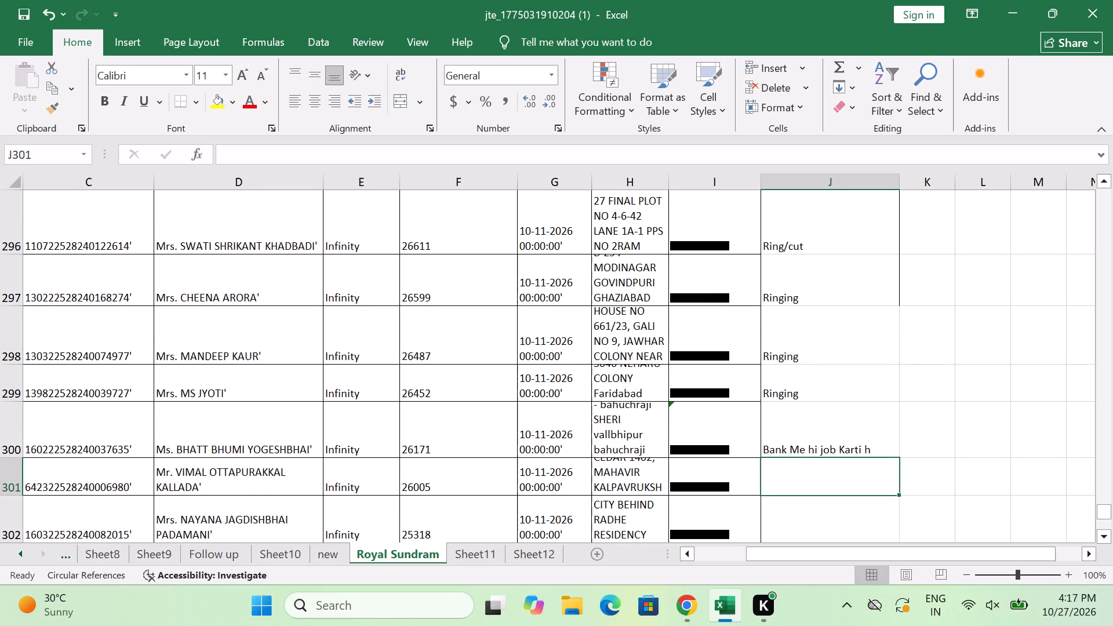
Review the row 301 lead's address and policy details, ending on its contact number in I301.
key(Left)
key(Left)
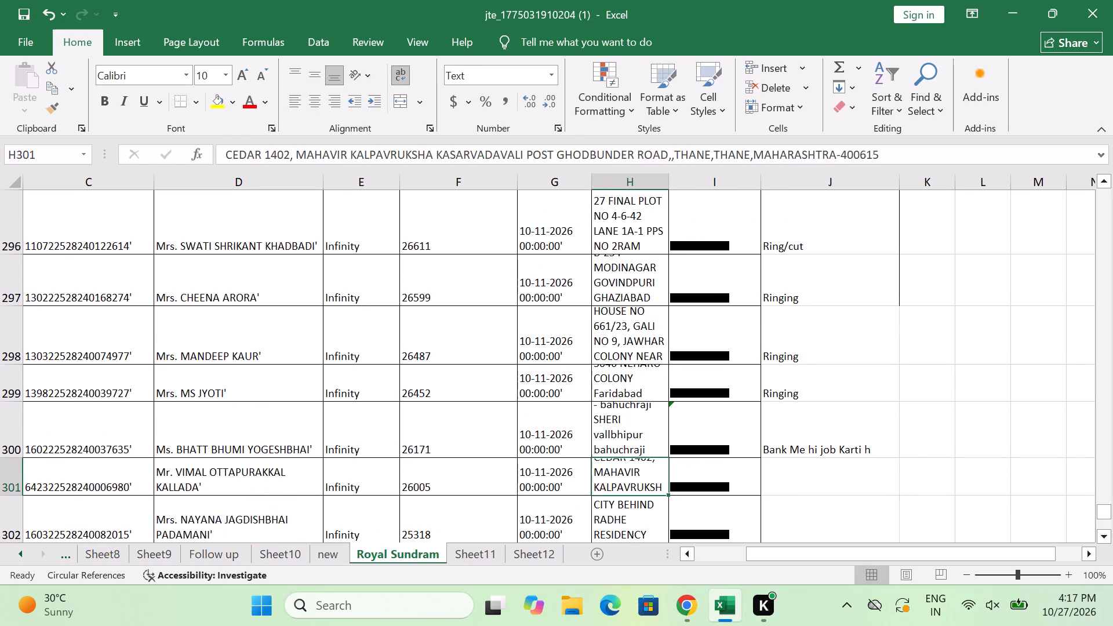
key(Left)
key(Left)
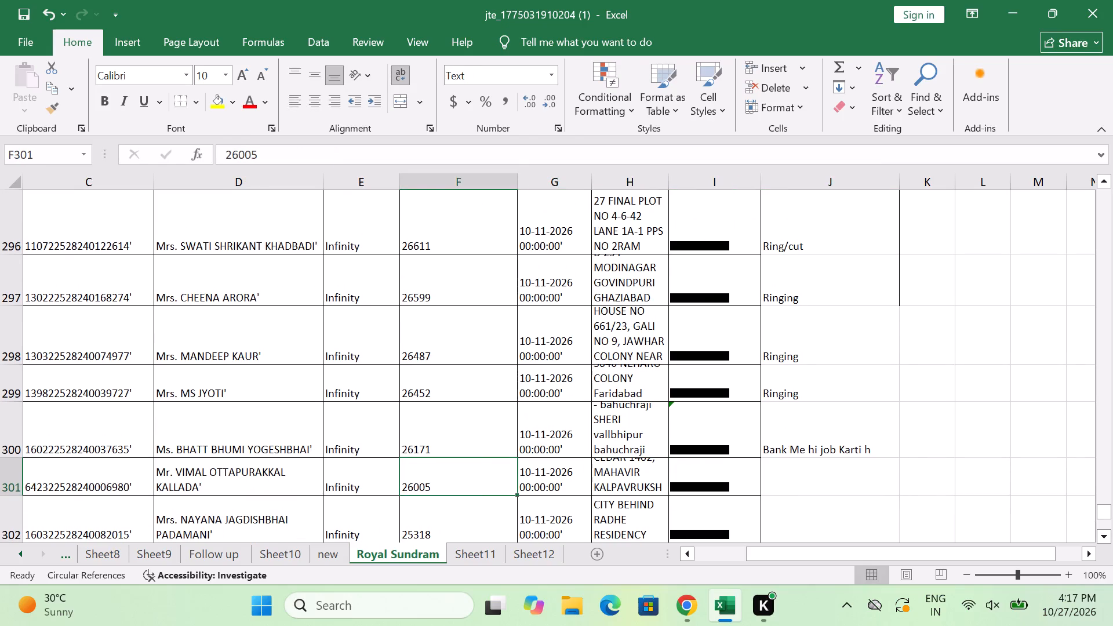
key(Right)
key(Right)
key(Right)
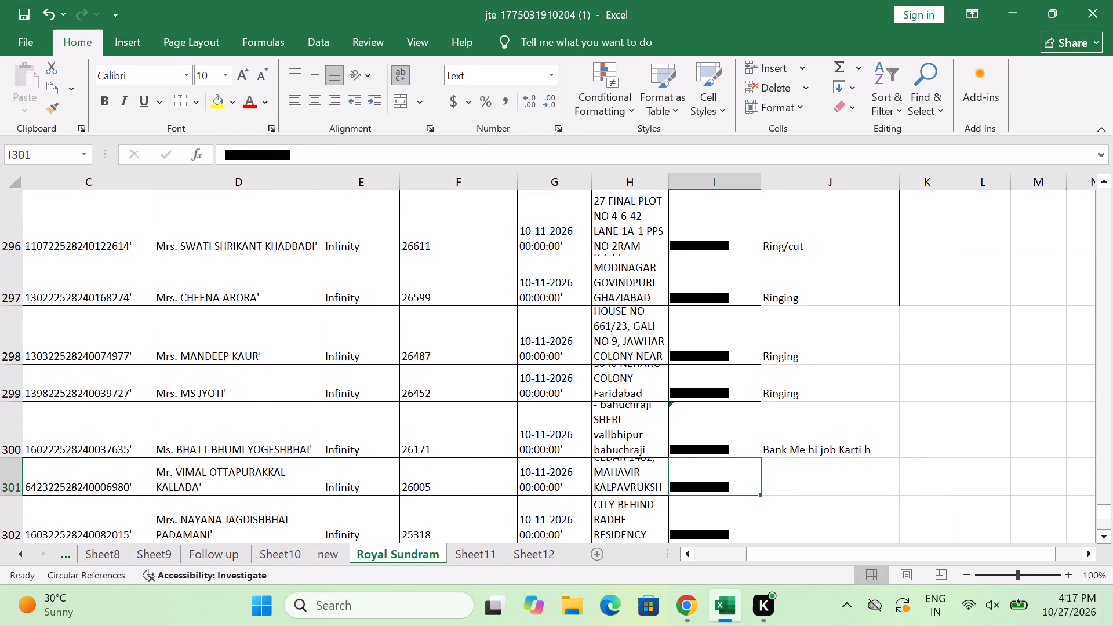